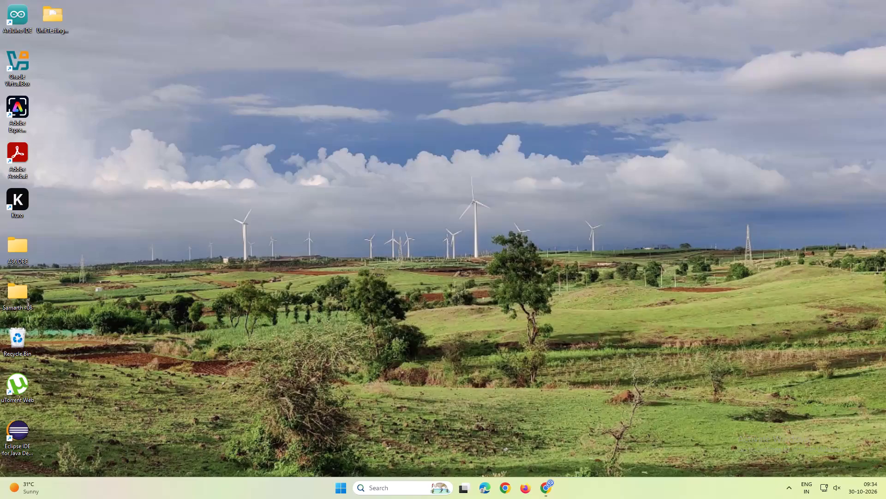
# Open File Explorer from the Windows search.
pyautogui.click(388, 489)
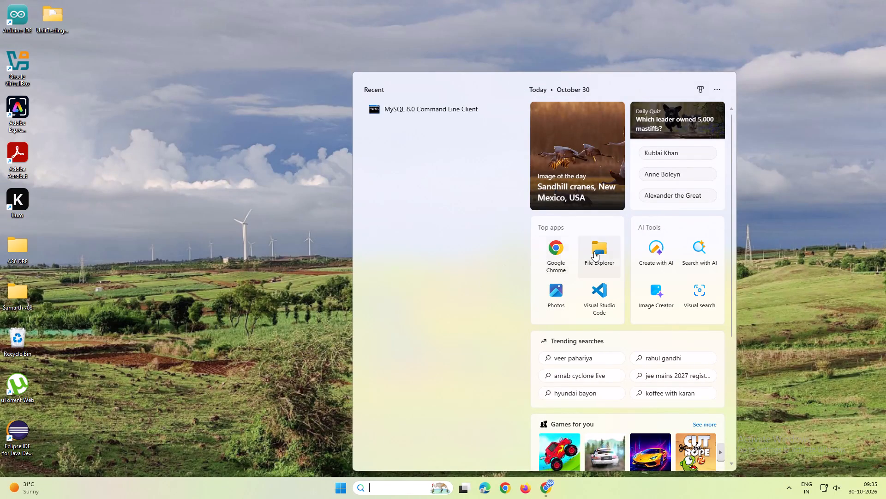
pyautogui.click(596, 251)
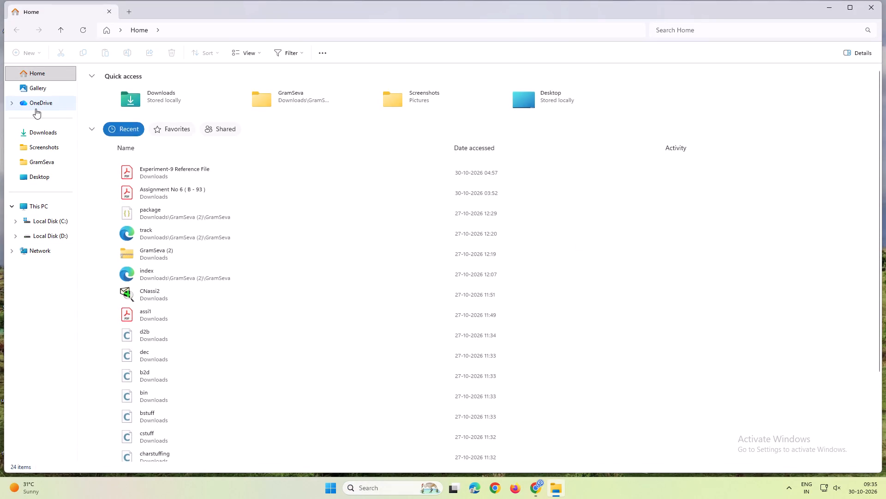
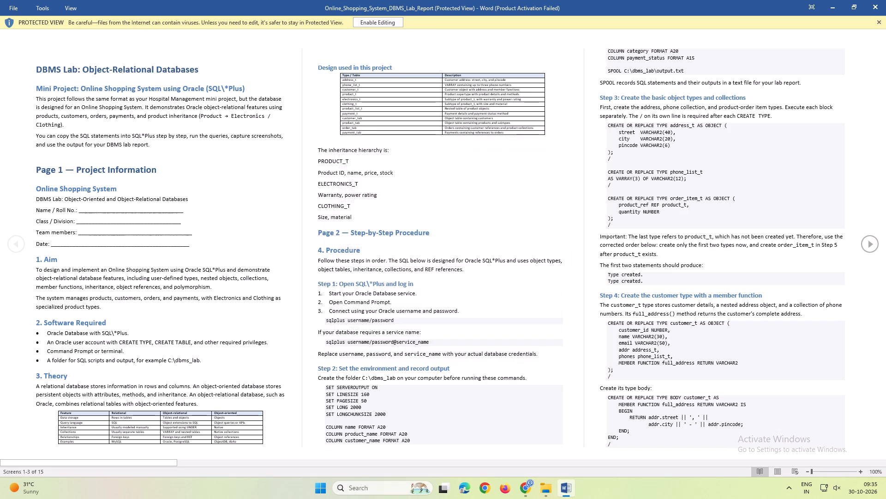
# Enable editing of the Online_Shopping_System_DBMS_Lab_Report document opened in Protected View.
pyautogui.click(382, 18)
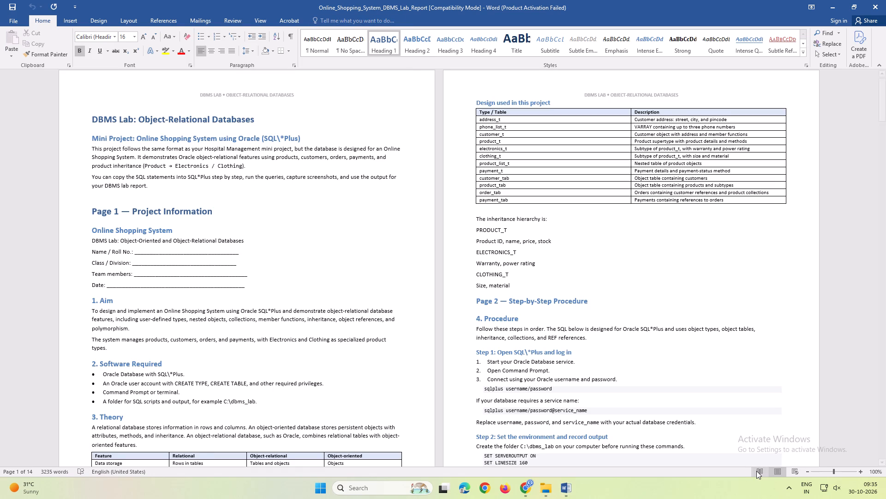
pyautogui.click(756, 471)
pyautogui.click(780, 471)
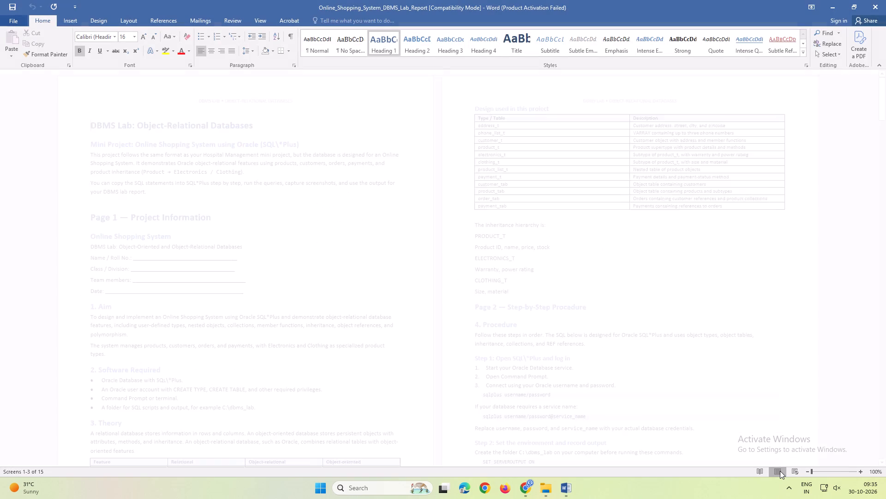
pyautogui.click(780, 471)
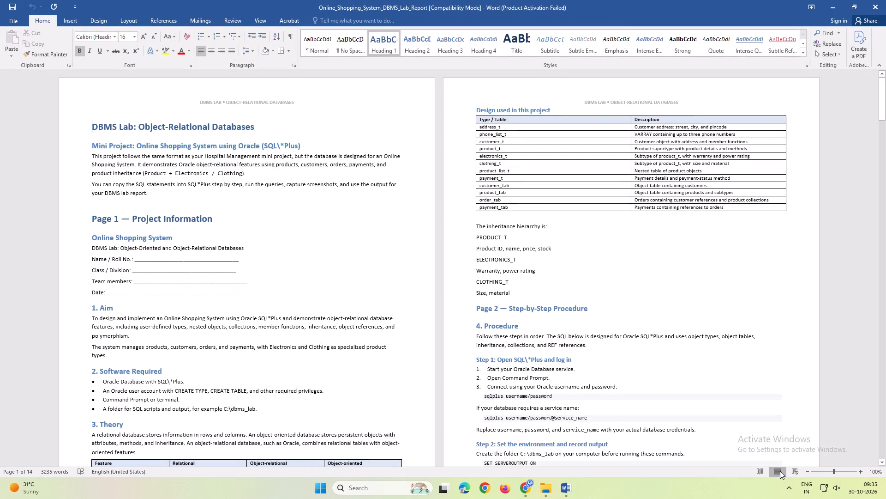
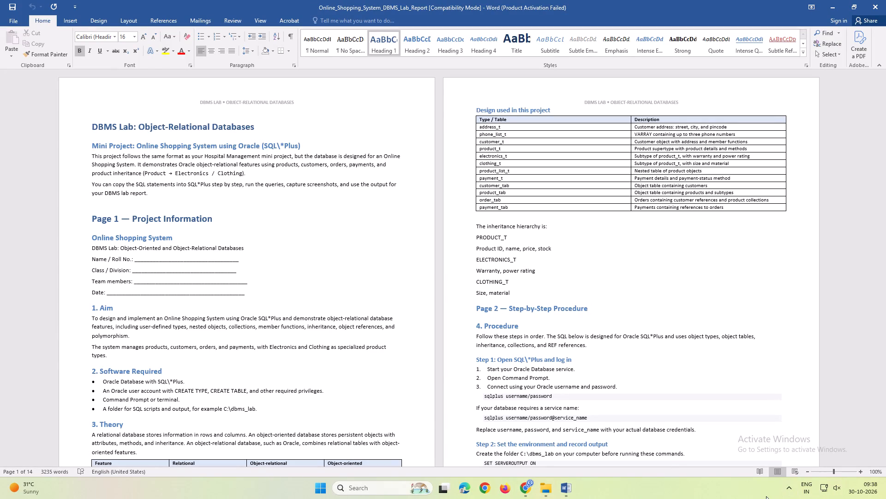
# Switch between the document views and return to Print Layout with a single page across.
pyautogui.click(763, 471)
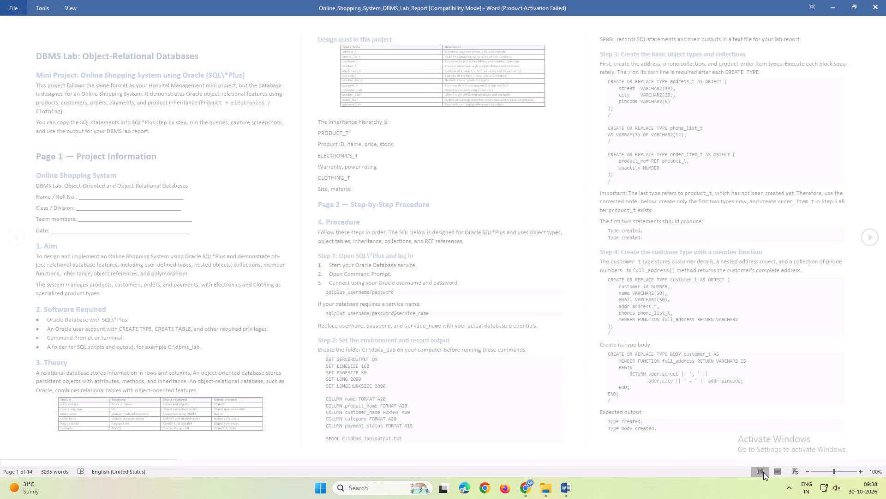
pyautogui.click(777, 472)
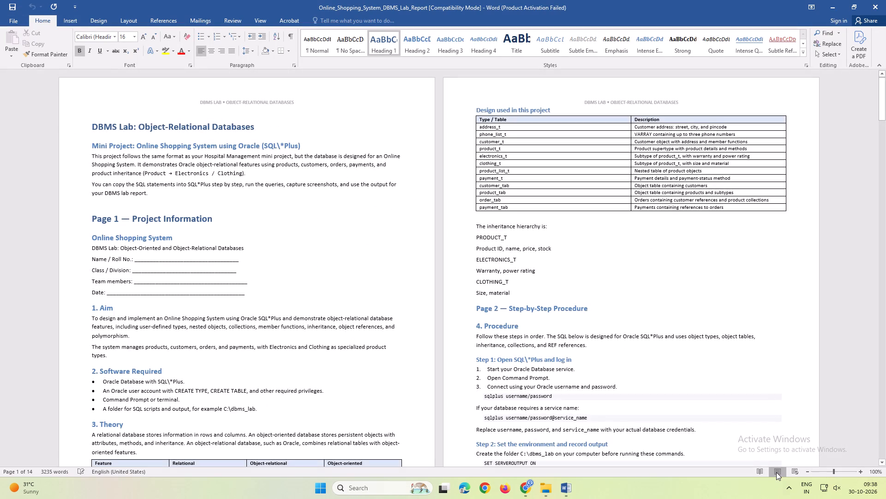
pyautogui.tripleClick(776, 472)
pyautogui.tripleClick(776, 472)
pyautogui.doubleClick(776, 472)
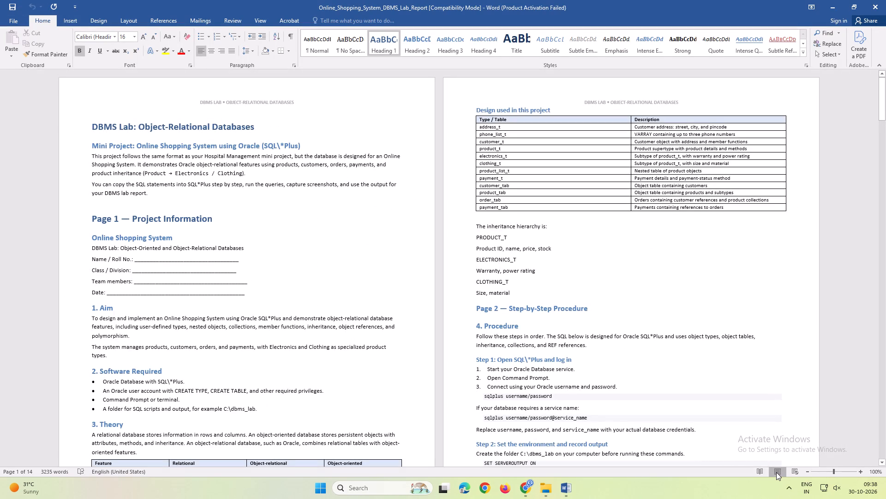
pyautogui.doubleClick(792, 473)
pyautogui.click(782, 472)
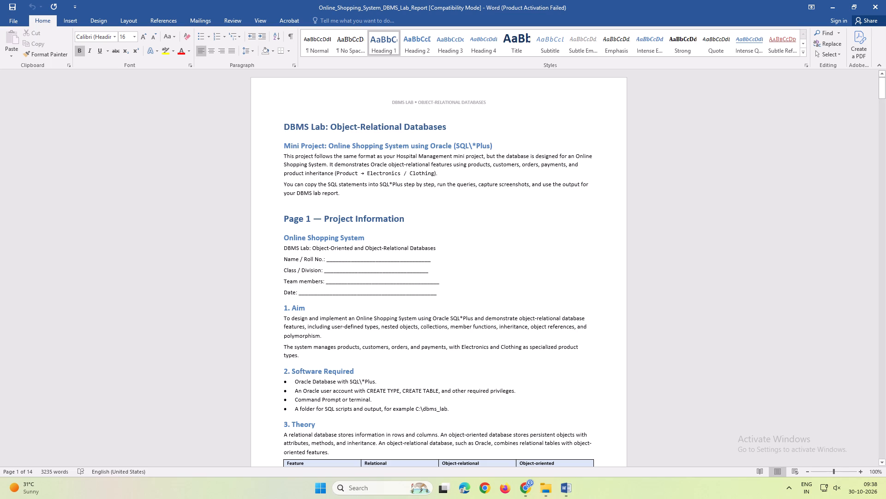
# Review the report from the project information on page 1 through the Electronics and Clothing subtype code on page 4.
pyautogui.scroll(-19, 362, 192)
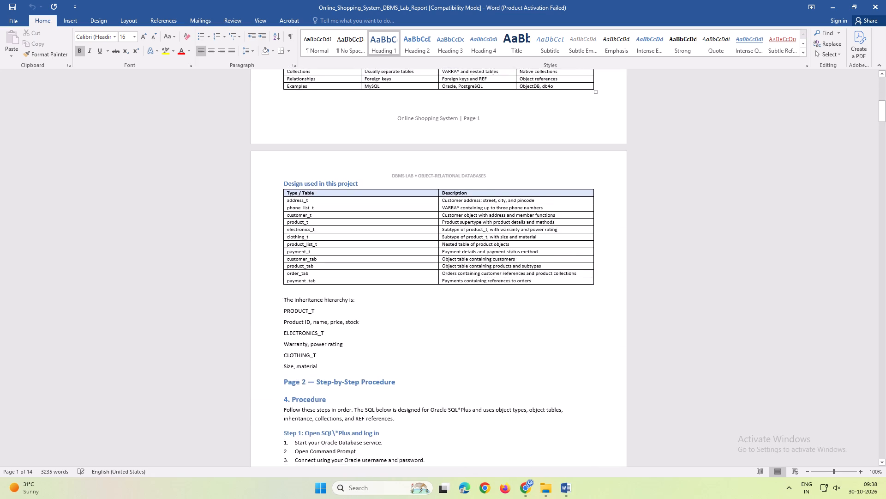
pyautogui.scroll(-20, 362, 192)
pyautogui.scroll(-7, 366, 192)
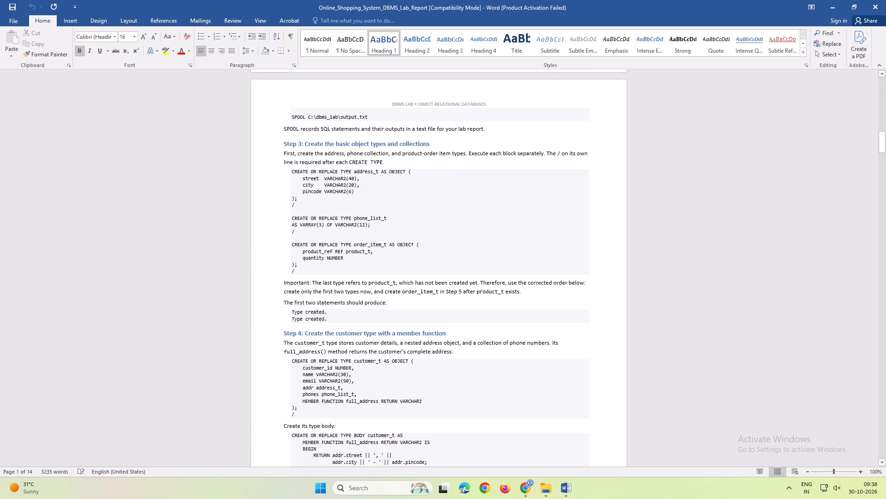
pyautogui.scroll(-20, 367, 192)
pyautogui.scroll(-8, 367, 193)
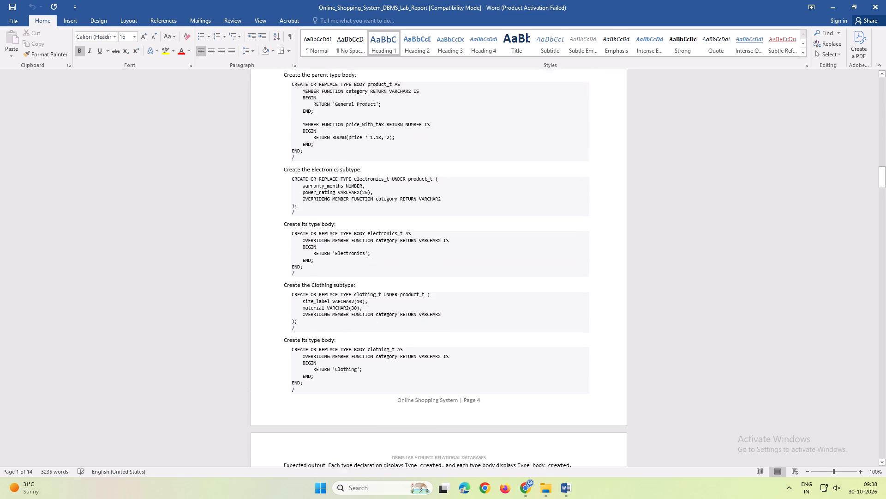
# Continue reviewing the report from the Clothing type body on page 4 through Step 7, the object tables, on pages 5 and 6.
pyautogui.scroll(-10, 367, 193)
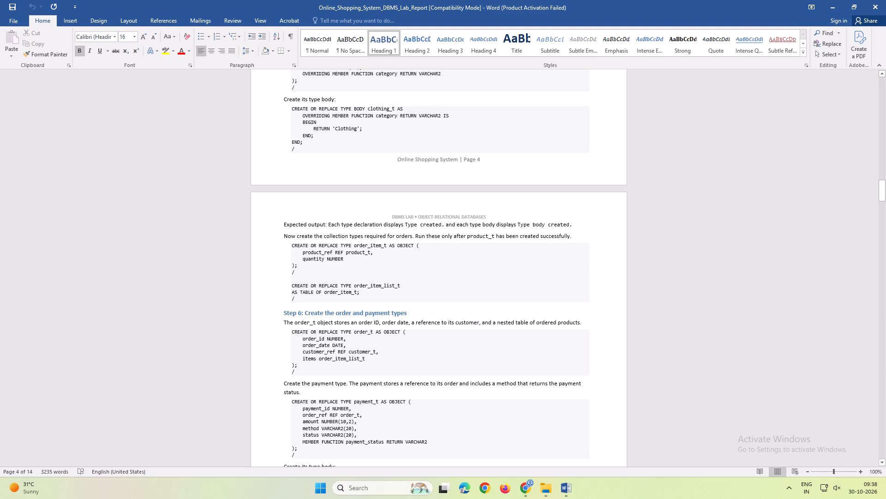
pyautogui.scroll(-14, 485, 105)
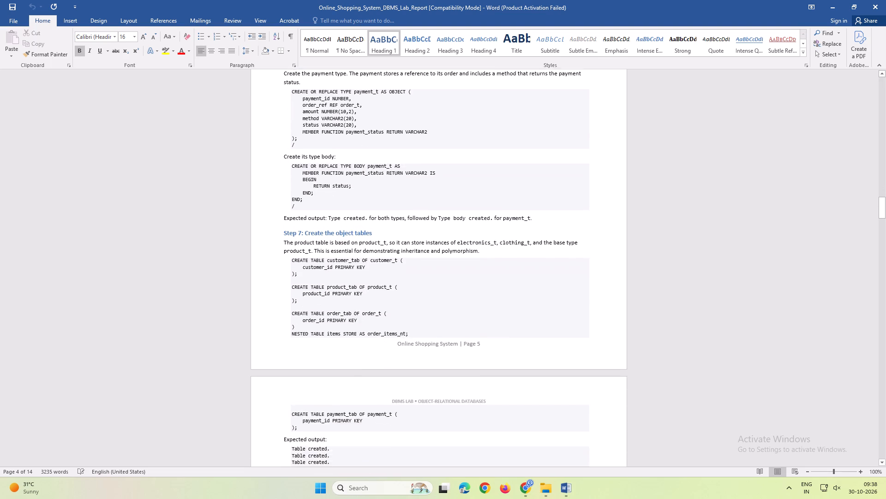
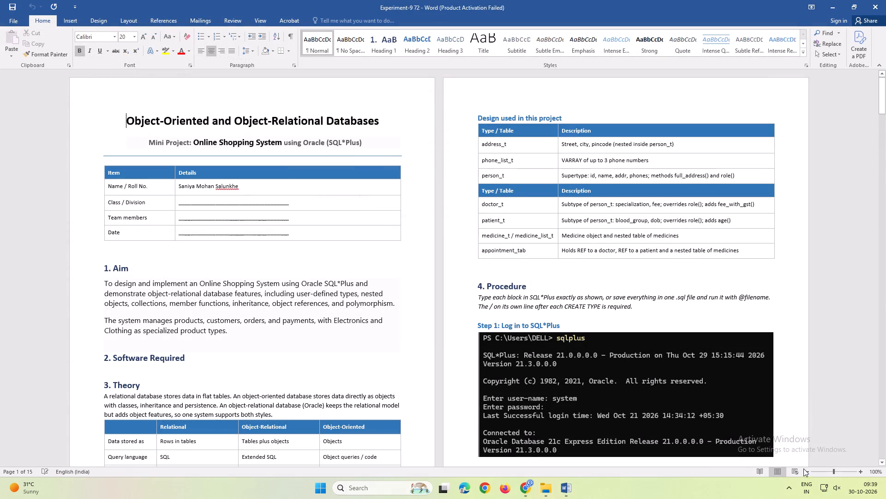
# Switch the report to Web Layout and back to Print Layout to show a single page across.
pyautogui.click(797, 472)
pyautogui.click(782, 469)
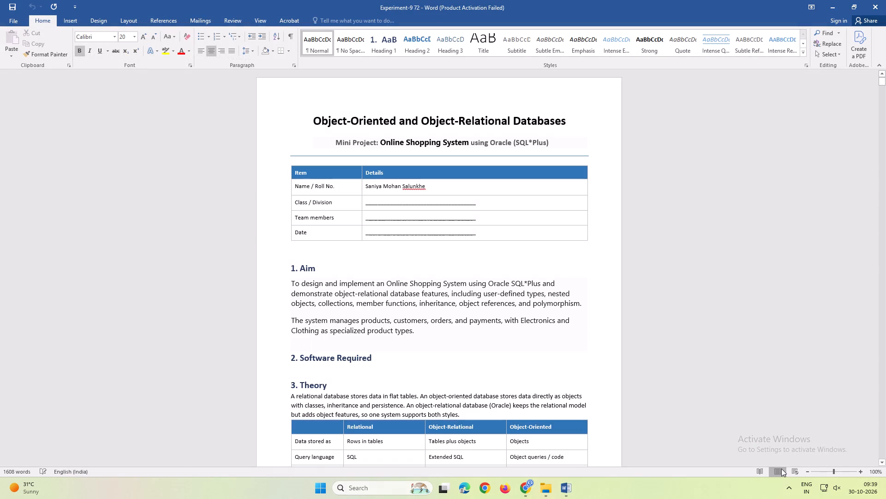
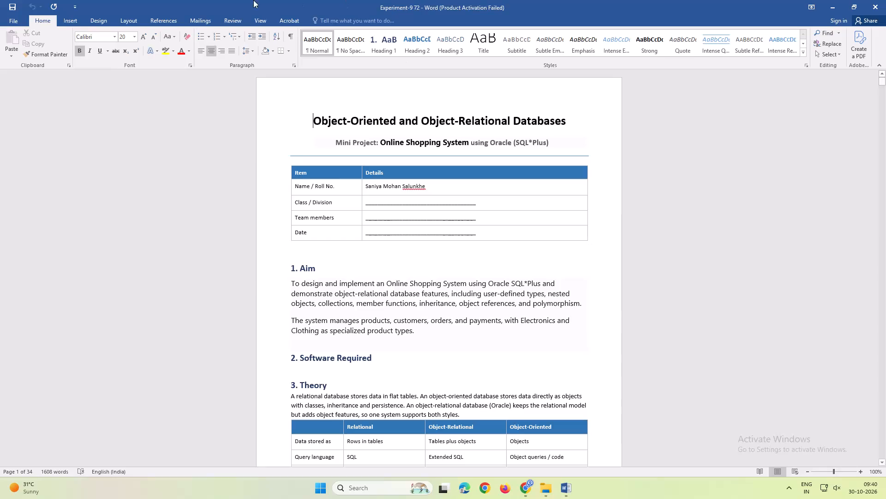
# Review the Experiment-9 72 document from the title page through the Step 4 customer_t type code on page 4.
pyautogui.scroll(-4, 389, 107)
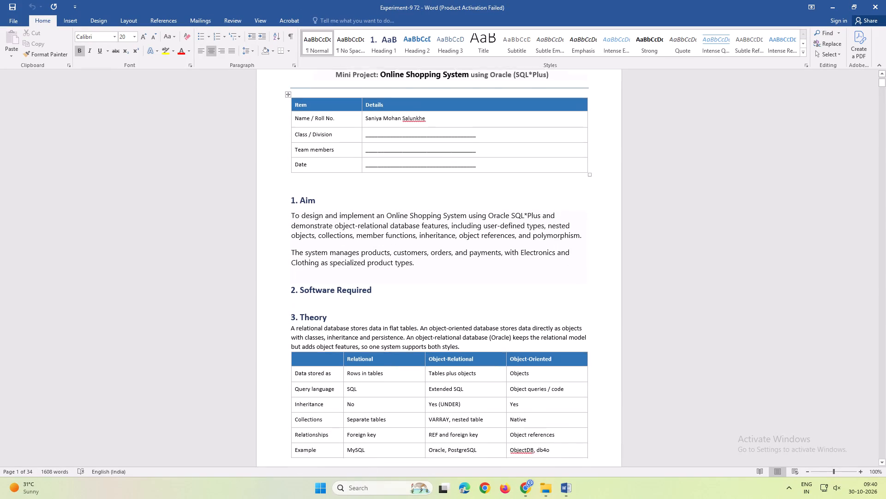
pyautogui.scroll(-1, 389, 107)
pyautogui.scroll(6, 403, 168)
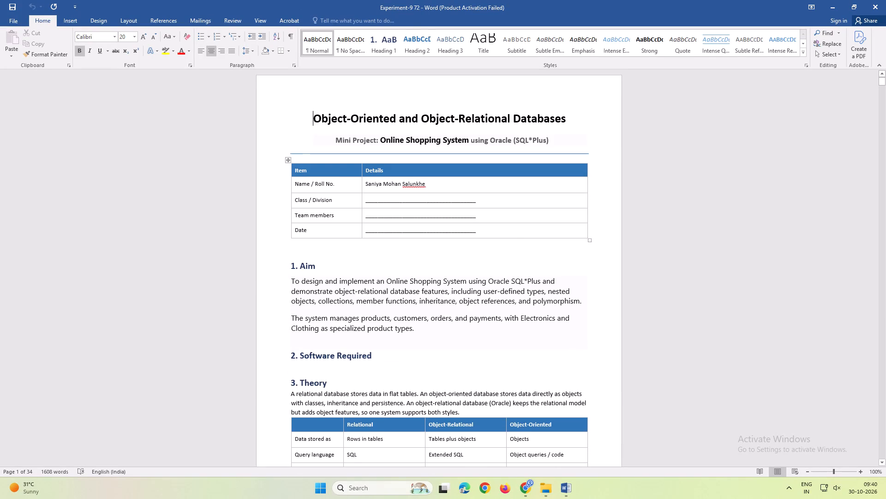
pyautogui.scroll(1, 403, 168)
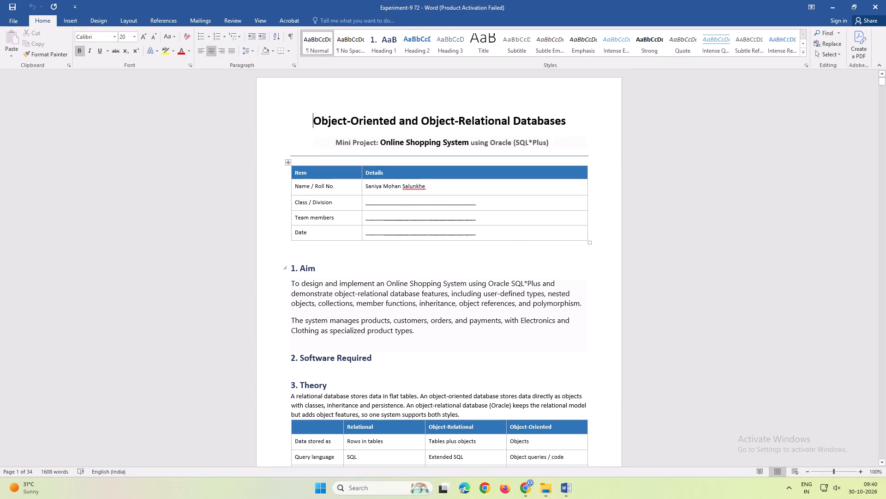
pyautogui.scroll(-9, 423, 338)
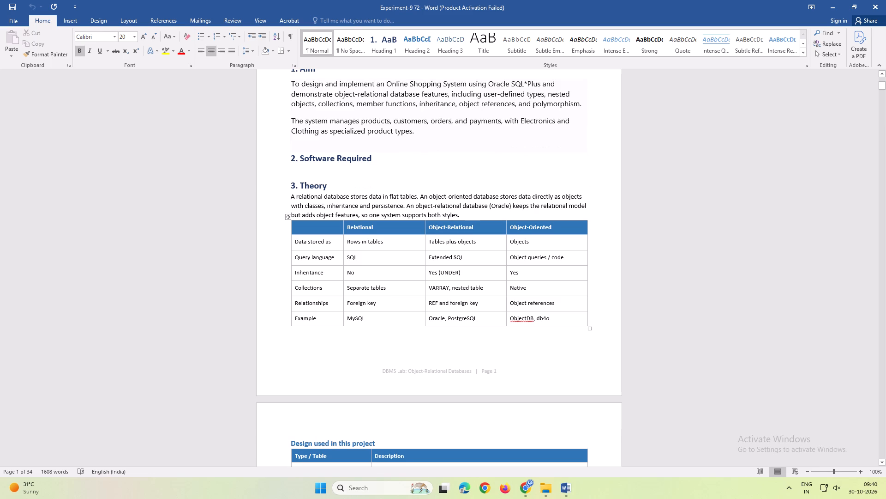
pyautogui.scroll(-15, 423, 338)
pyautogui.scroll(-15, 423, 338)
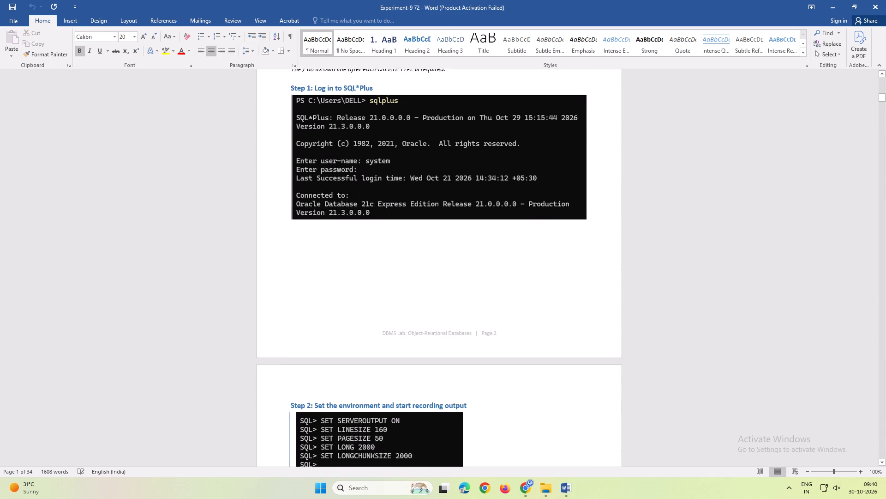
pyautogui.scroll(-1, 423, 338)
pyautogui.scroll(-20, 423, 337)
pyautogui.scroll(-4, 423, 337)
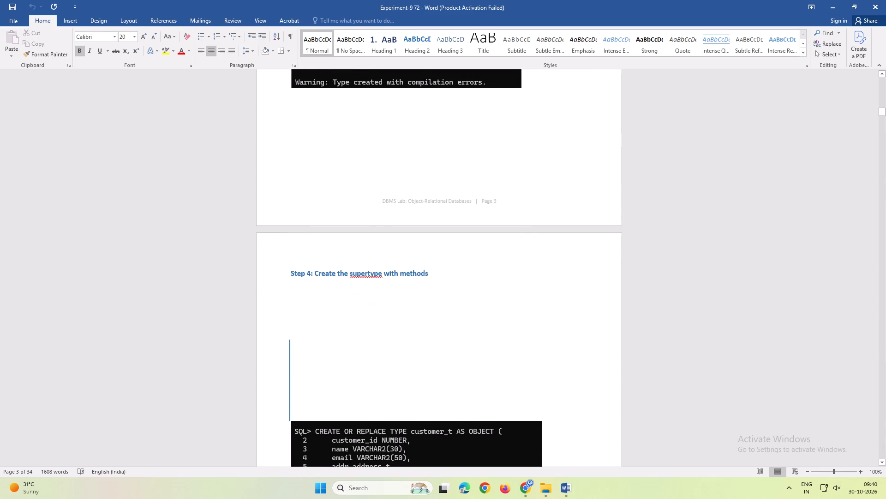
pyautogui.scroll(-16, 429, 323)
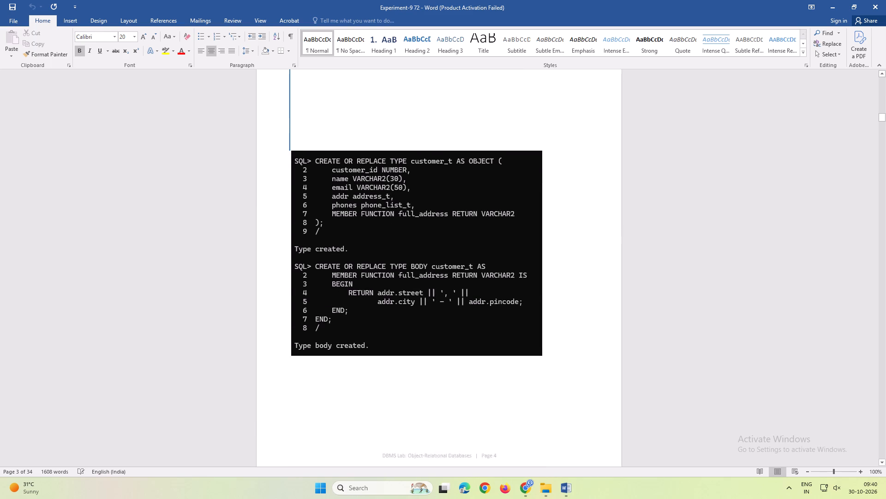
# Review the rest of Experiment-9 72, from the product_t and order types through the sample-data inserts to the table row-count queries on page 29.
pyautogui.scroll(-16, 429, 323)
pyautogui.scroll(-14, 429, 323)
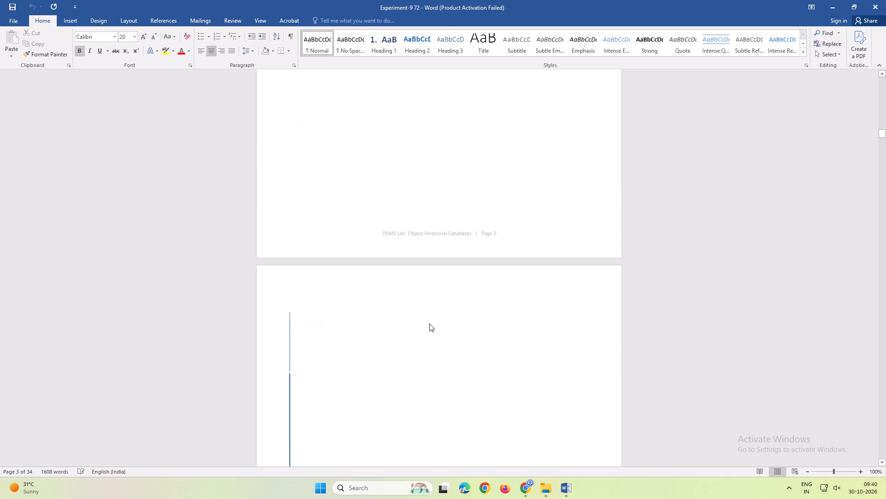
pyautogui.scroll(-18, 429, 323)
pyautogui.scroll(-17, 430, 323)
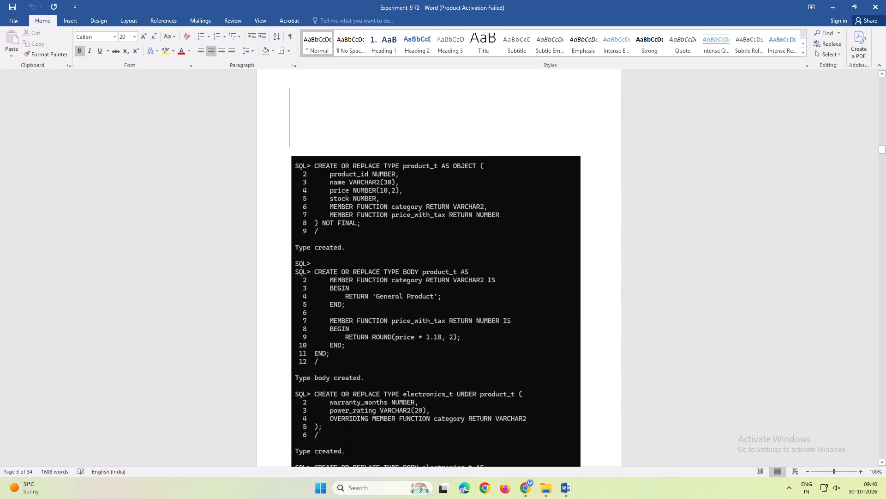
pyautogui.scroll(-16, 432, 323)
pyautogui.scroll(-15, 435, 323)
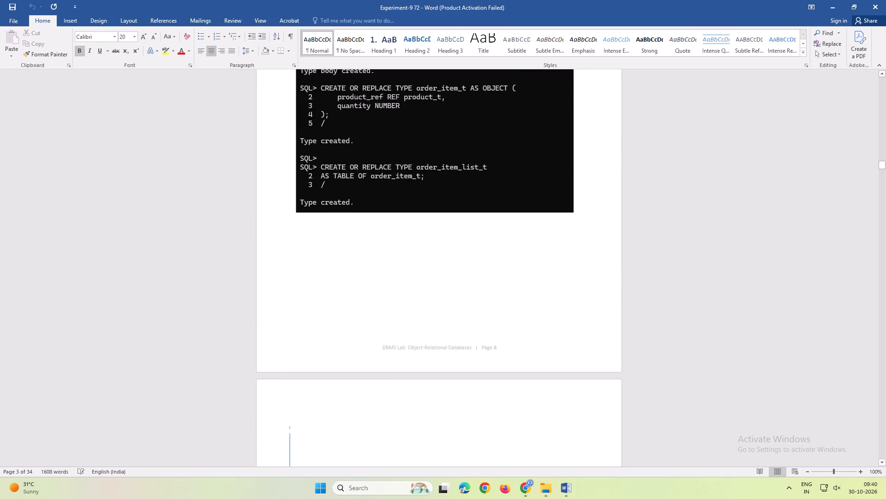
pyautogui.scroll(-15, 405, 274)
pyautogui.scroll(-10, 407, 272)
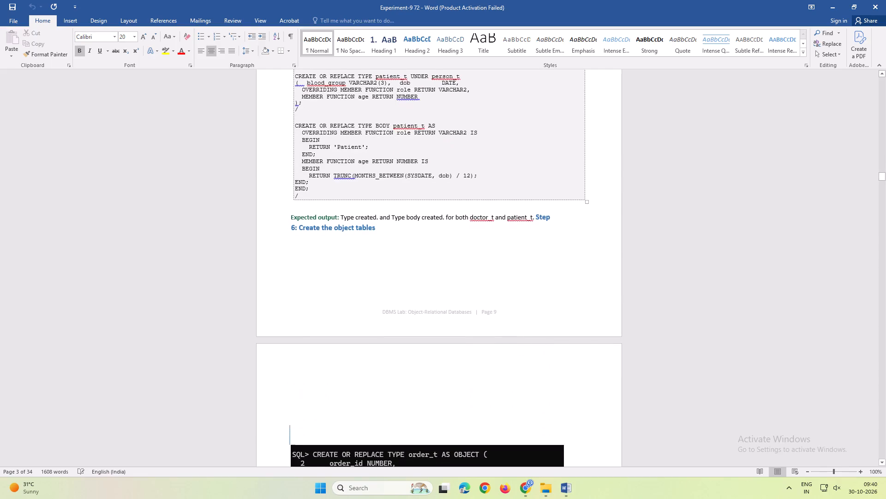
pyautogui.scroll(-20, 407, 270)
pyautogui.scroll(-12, 408, 269)
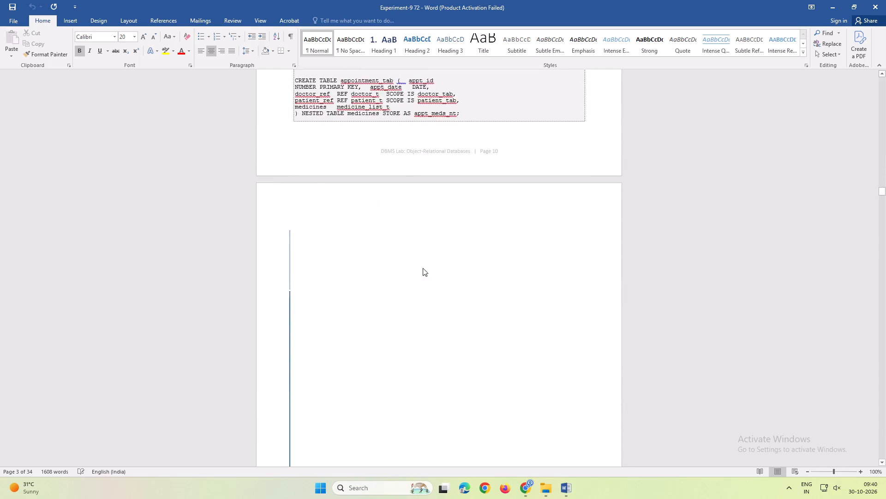
pyautogui.scroll(-20, 432, 269)
pyautogui.scroll(-10, 432, 269)
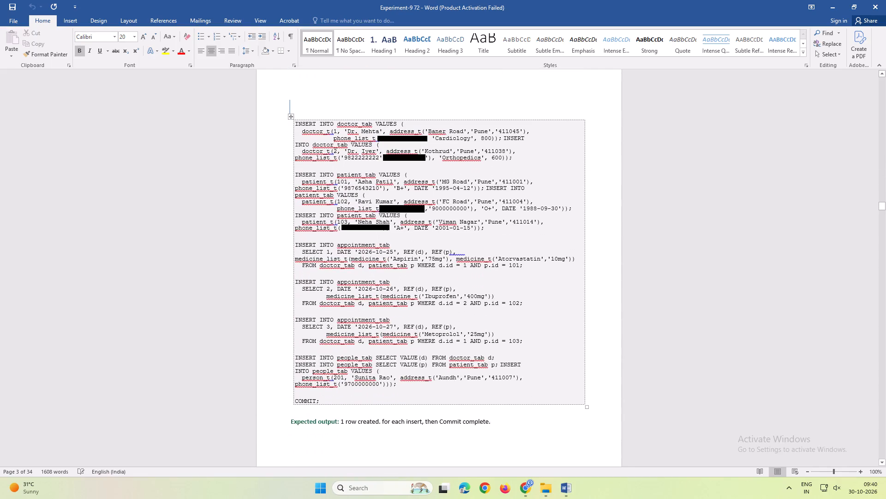
pyautogui.moveTo(884, 206); pyautogui.dragTo(885, 349)
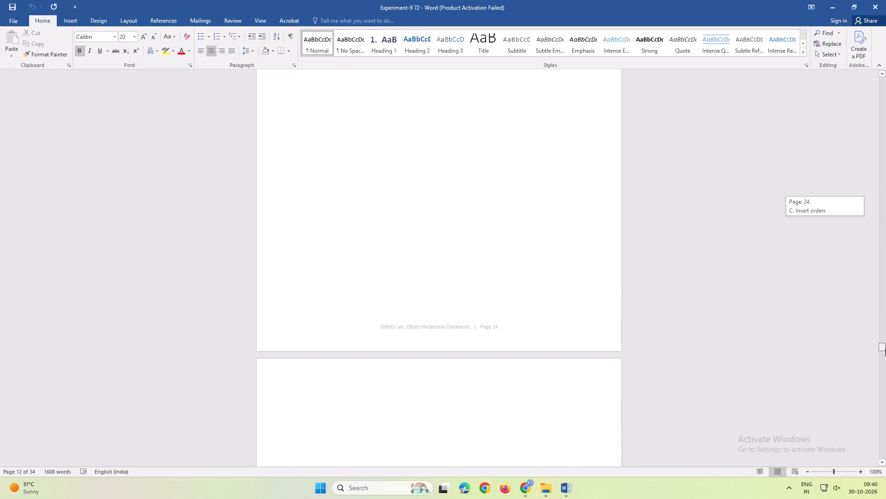
pyautogui.moveTo(885, 349); pyautogui.dragTo(880, 389)
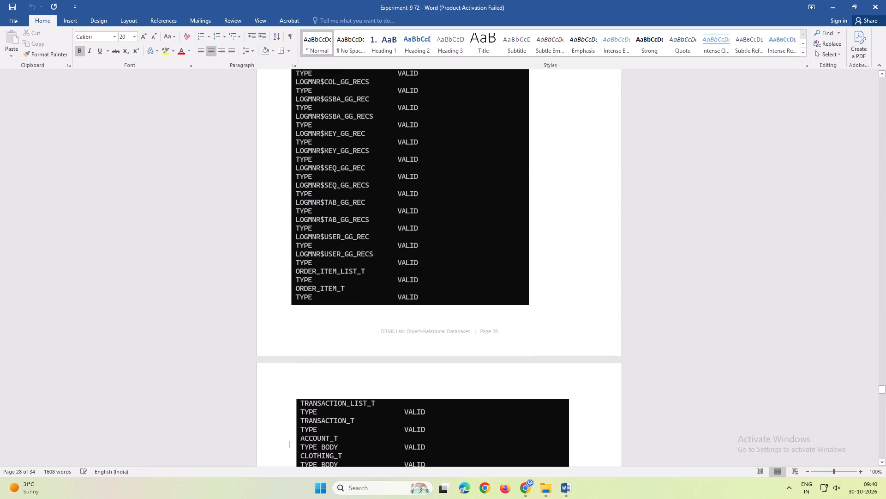
pyautogui.scroll(-18, 552, 201)
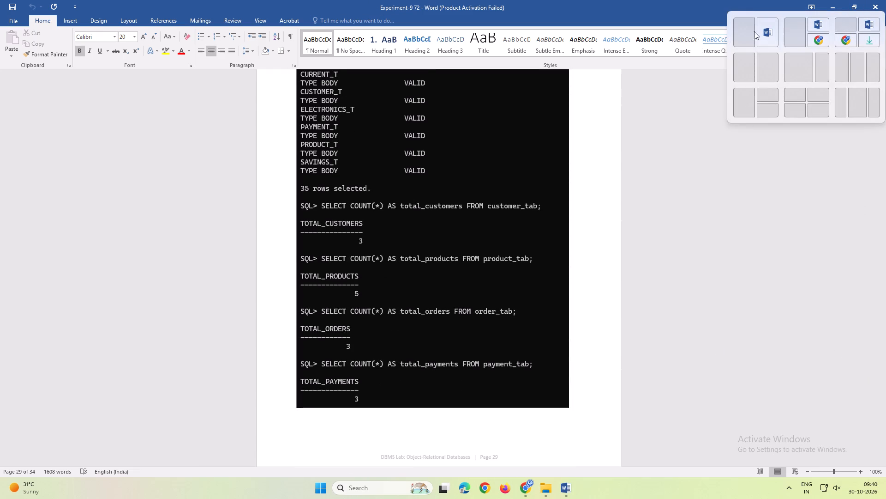
# Arrange the two Word windows side by side, with Online_Shopping_System_DBMS_Lab_Report in the first half and Experiment-9 72 in the second.
pyautogui.click(750, 32)
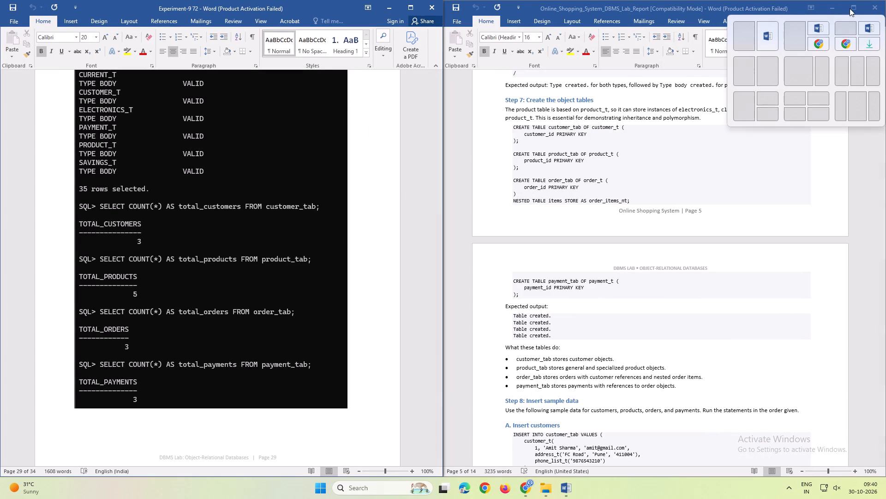
pyautogui.click(745, 30)
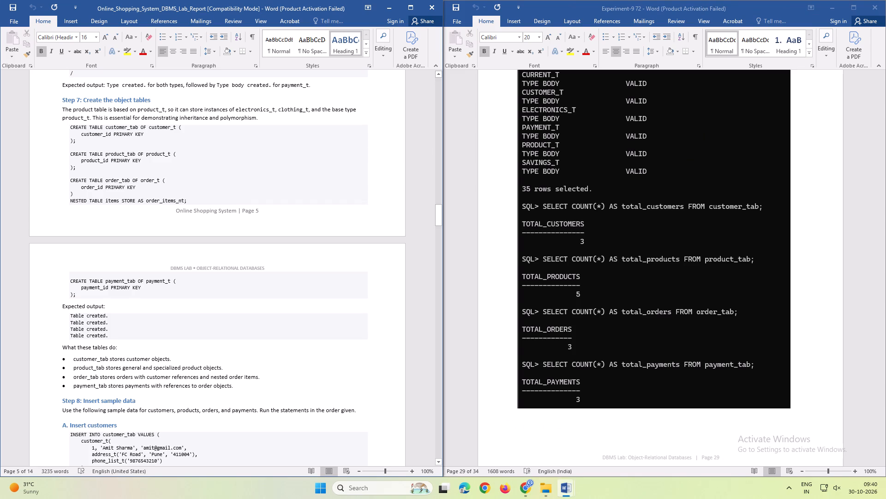
# Return both documents to the start of page 1 to compare their opening sections.
pyautogui.scroll(18, 329, 204)
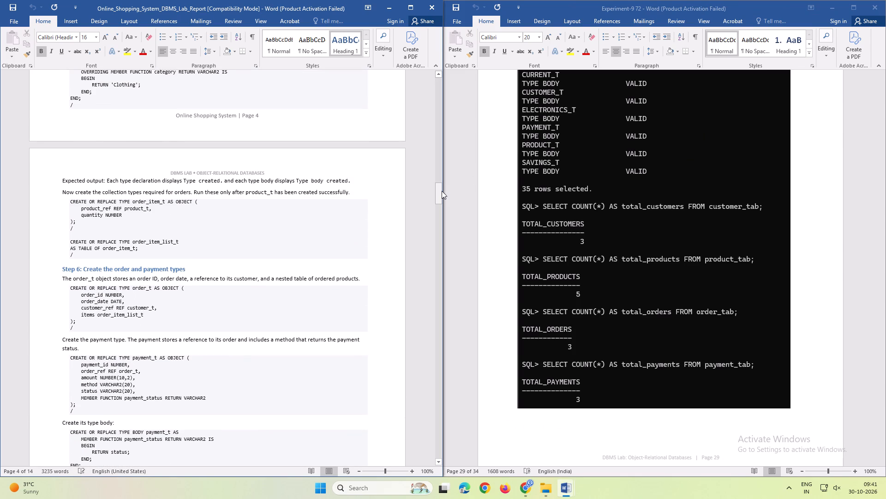
pyautogui.moveTo(441, 191); pyautogui.dragTo(447, 88)
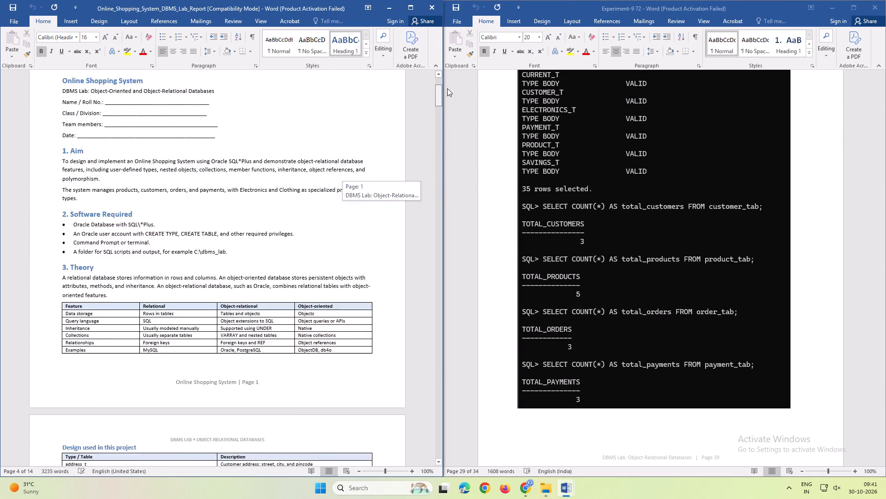
pyautogui.moveTo(447, 88); pyautogui.dragTo(448, 63)
pyautogui.scroll(6, 598, 171)
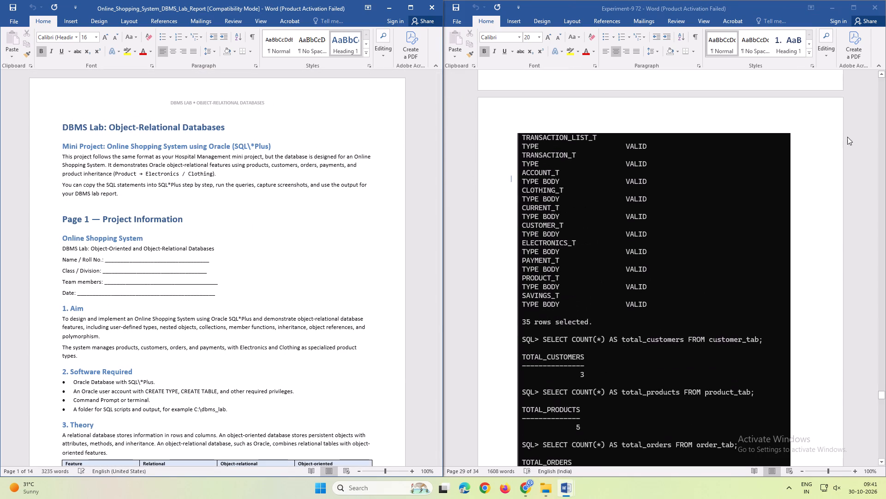
pyautogui.scroll(7, 847, 146)
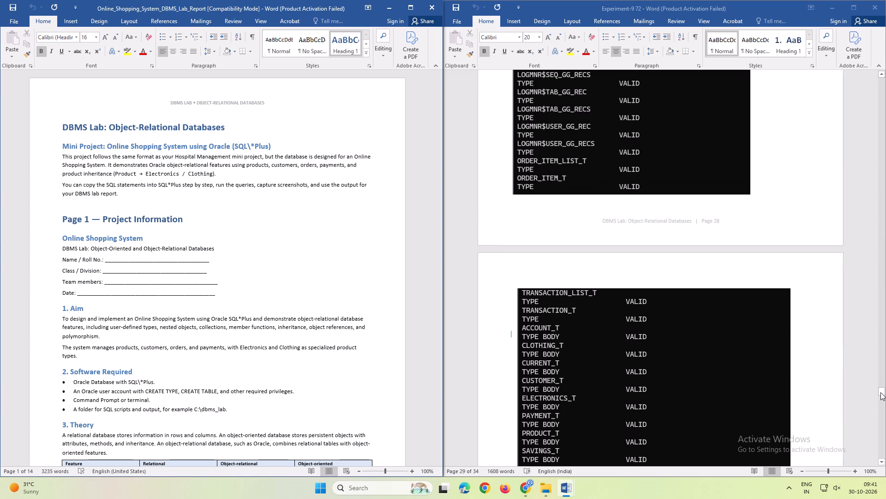
pyautogui.moveTo(880, 392); pyautogui.dragTo(885, 104)
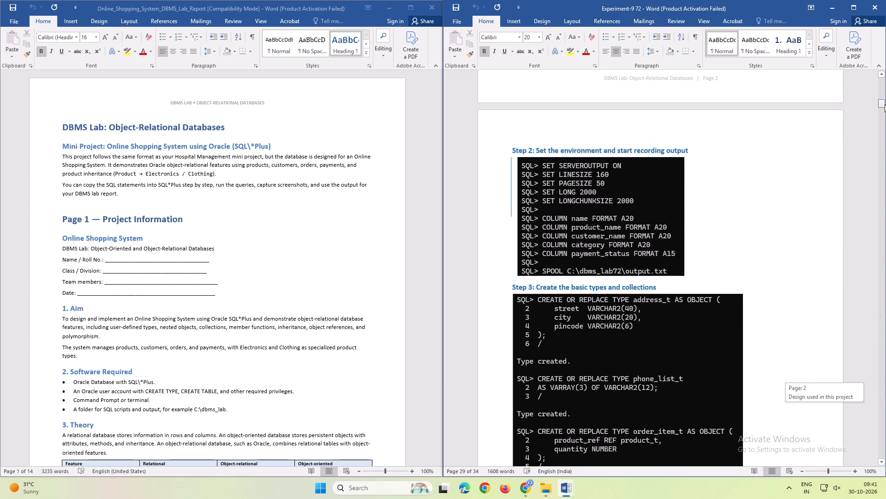
pyautogui.moveTo(885, 104); pyautogui.dragTo(885, 105)
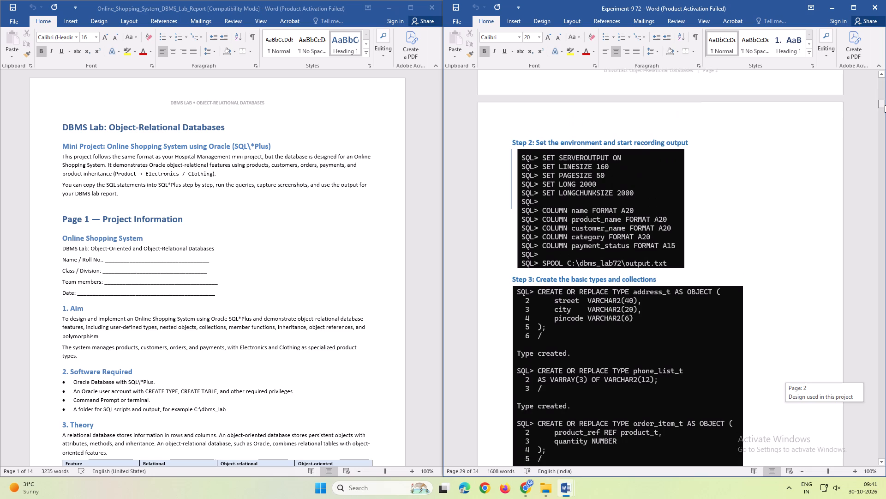
pyautogui.moveTo(885, 105); pyautogui.dragTo(885, 110)
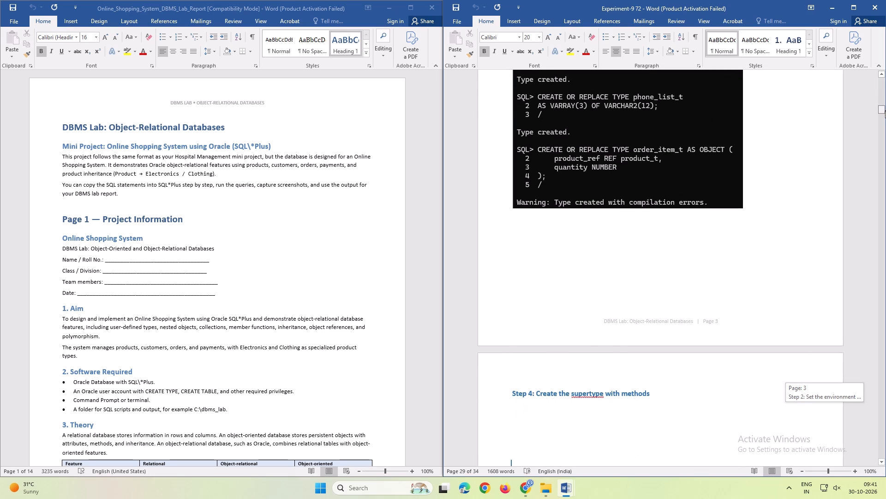
pyautogui.moveTo(885, 110); pyautogui.dragTo(885, 110)
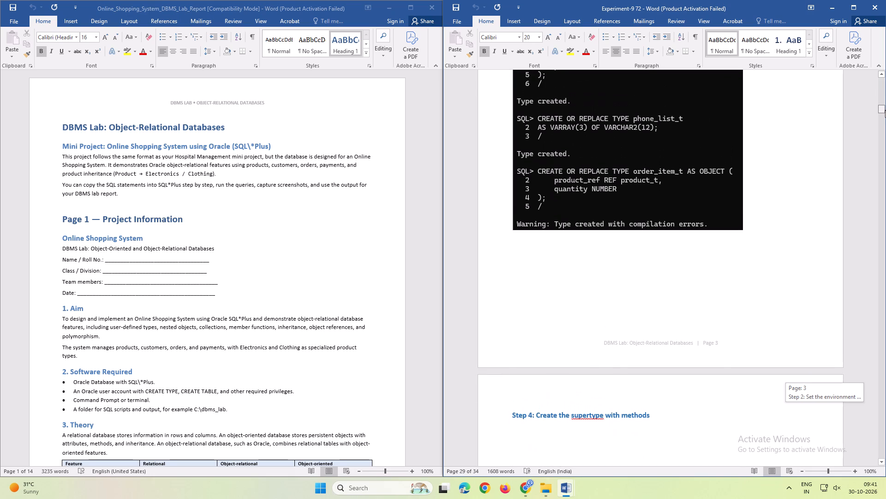
pyautogui.moveTo(885, 110); pyautogui.dragTo(885, 0)
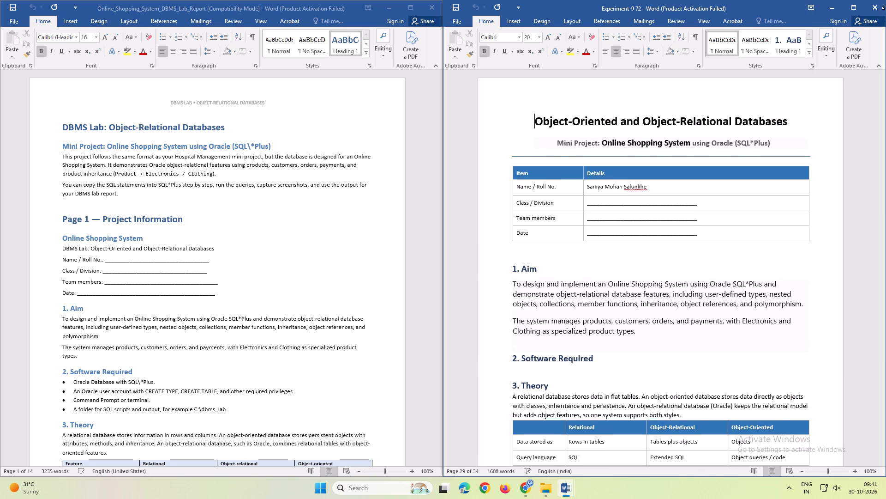
pyautogui.scroll(3, 219, 189)
# Copy the two paragraphs under "1. Aim" in the Online_Shopping_System_DBMS_Lab_Report document.
pyautogui.scroll(-3, 181, 200)
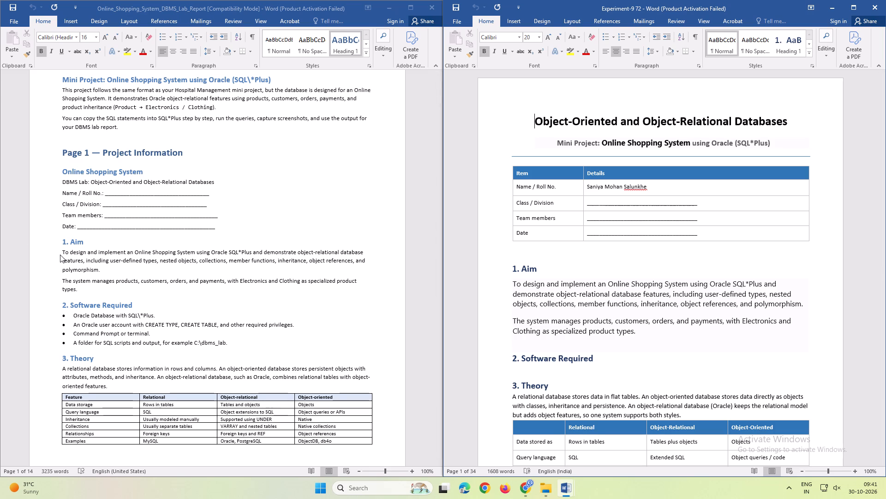
pyautogui.moveTo(60, 254); pyautogui.dragTo(70, 265)
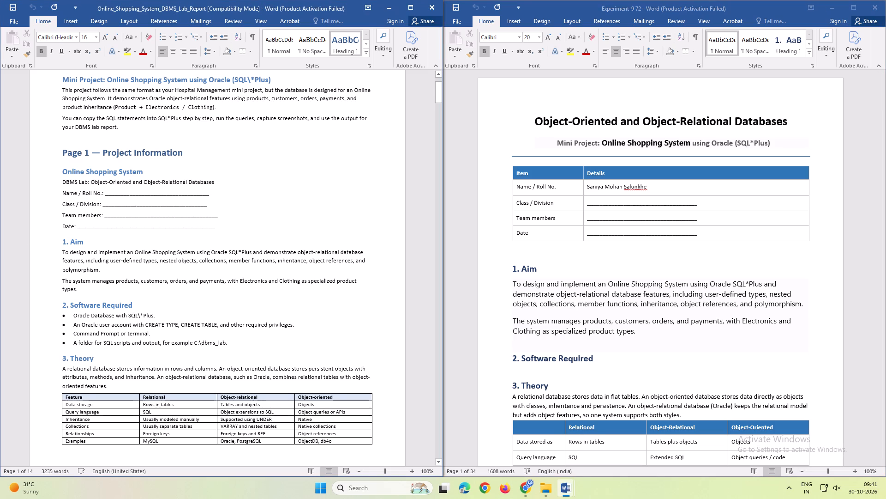
pyautogui.moveTo(70, 265); pyautogui.dragTo(76, 275)
pyautogui.moveTo(61, 255); pyautogui.dragTo(75, 290)
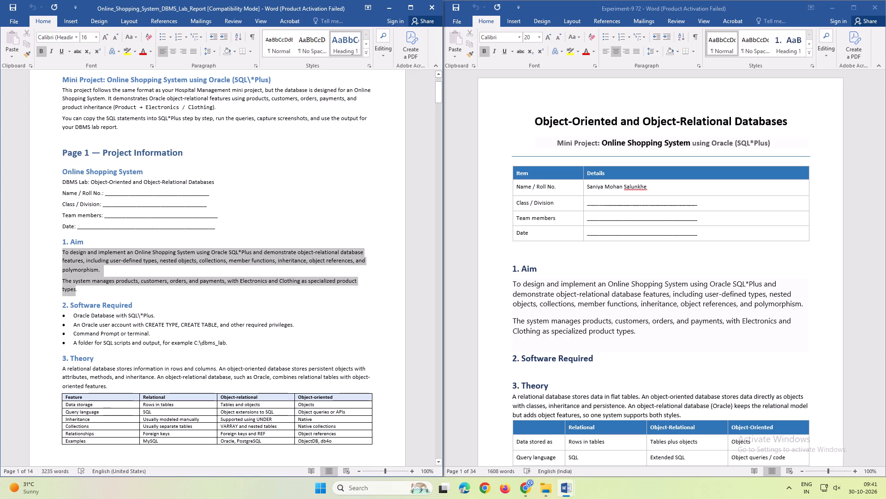
pyautogui.moveTo(75, 290); pyautogui.dragTo(77, 289)
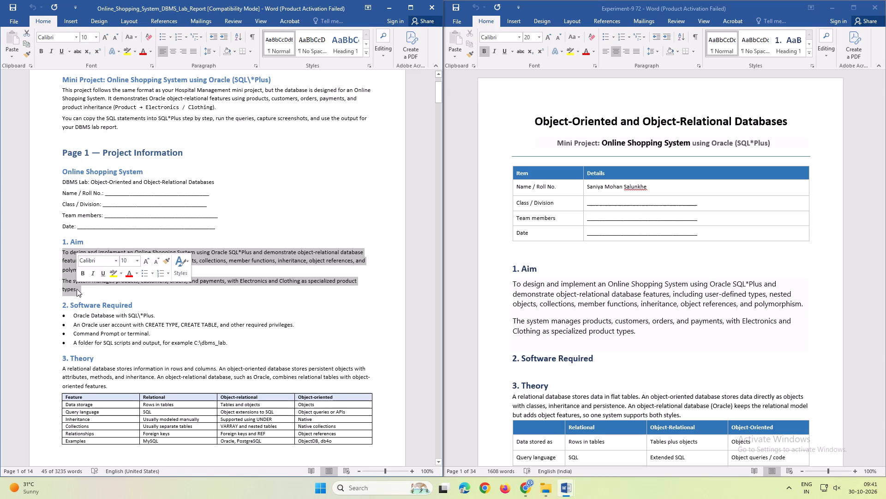
pyautogui.hotkey('ctrl', 'c')
pyautogui.hotkey('ctrl', 'c')
pyautogui.hotkey('ctrl', 'c')
pyautogui.hotkey('ctrl', 'c')
pyautogui.hotkey('ctrl', 'c')
pyautogui.hotkey('ctrl', 'c')
pyautogui.hotkey('ctrl', 'c')
pyautogui.hotkey('ctrl', 'c')
pyautogui.hotkey('ctrl', 'c')
pyautogui.hotkey('ctrl', 'c')
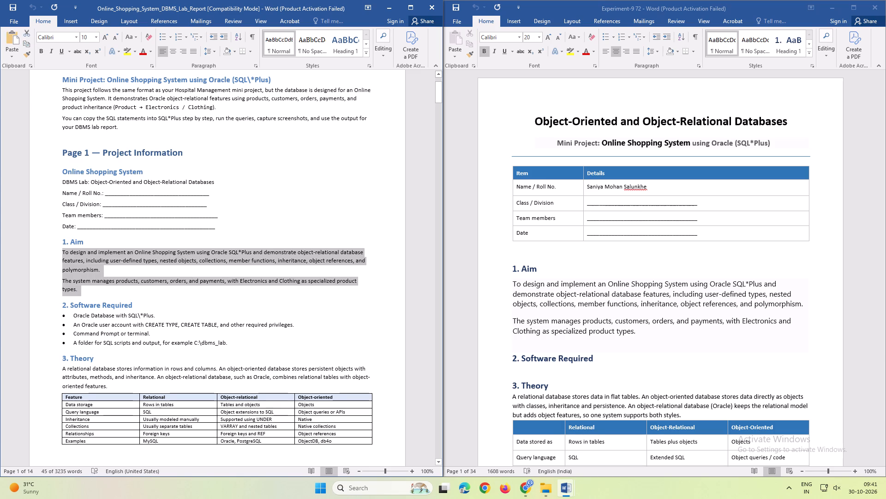
# Replace the two paragraphs under "1. Aim" in Experiment-9 72 with the copied Aim text and remove the extra blank line after it.
pyautogui.click(514, 286)
pyautogui.moveTo(514, 286); pyautogui.dragTo(616, 334)
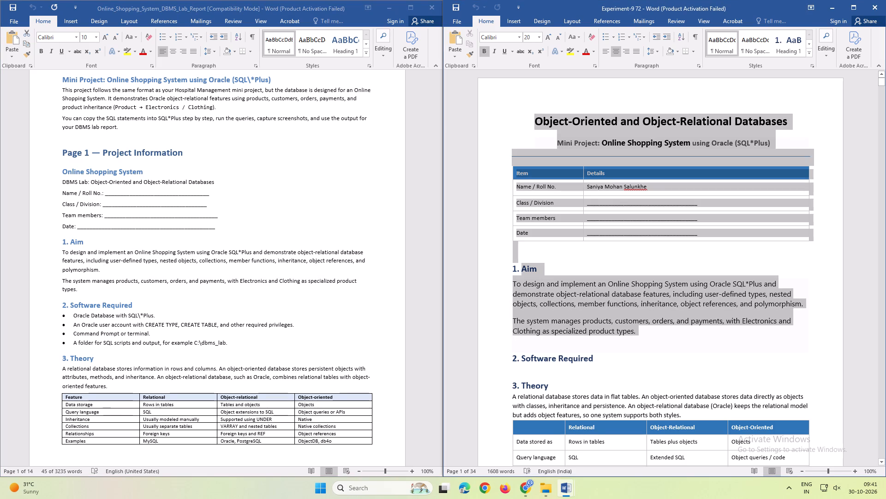
pyautogui.moveTo(616, 334); pyautogui.dragTo(631, 332)
pyautogui.click(631, 332)
pyautogui.moveTo(640, 333); pyautogui.dragTo(514, 286)
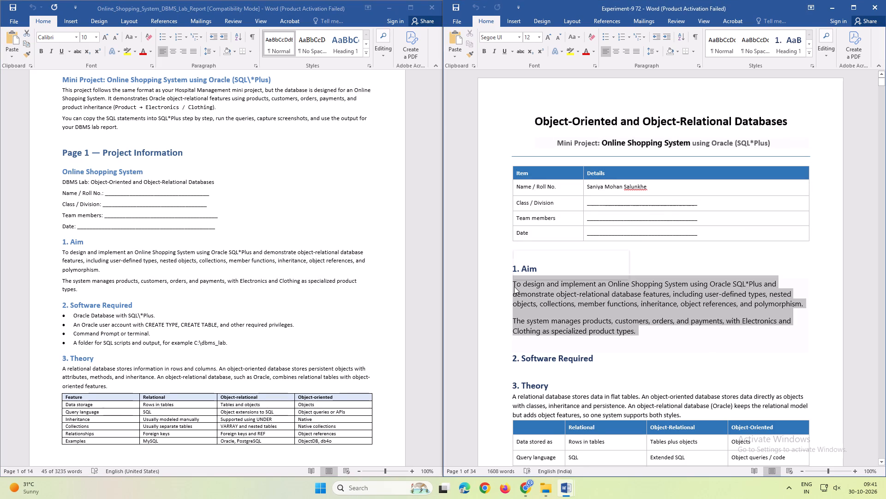
pyautogui.hotkey('ctrl', 'v')
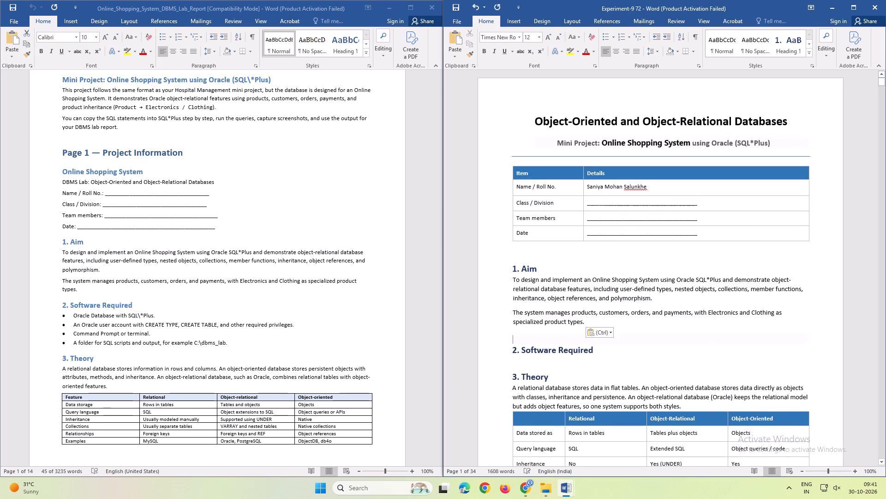
pyautogui.press('BackSpace')
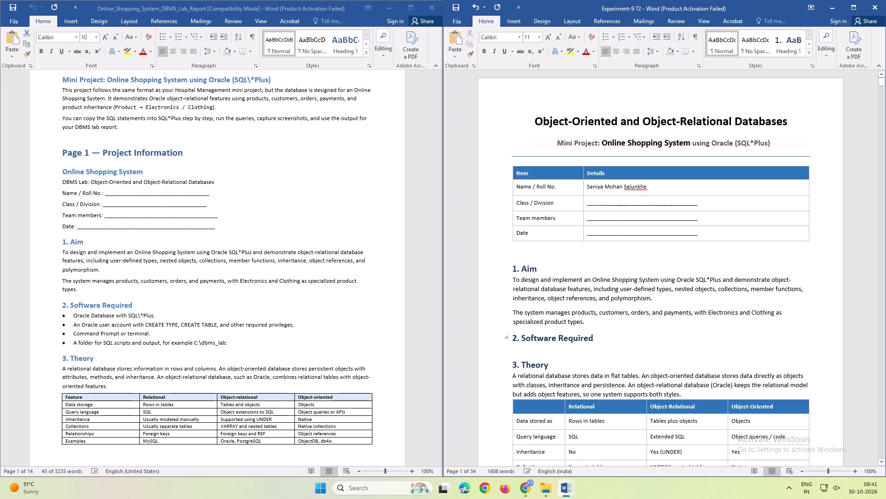
# Copy the four "2. Software Required" bullets from the lab report into the empty line under the same heading in Experiment-9 72.
pyautogui.scroll(-1, 583, 337)
pyautogui.scroll(-3, 270, 278)
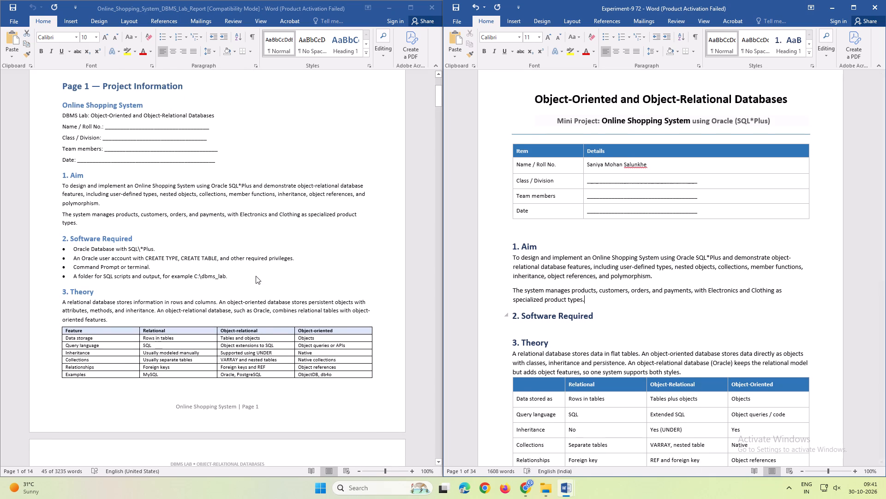
pyautogui.moveTo(72, 248); pyautogui.dragTo(171, 272)
pyautogui.click(200, 274)
pyautogui.moveTo(227, 275); pyautogui.dragTo(130, 253)
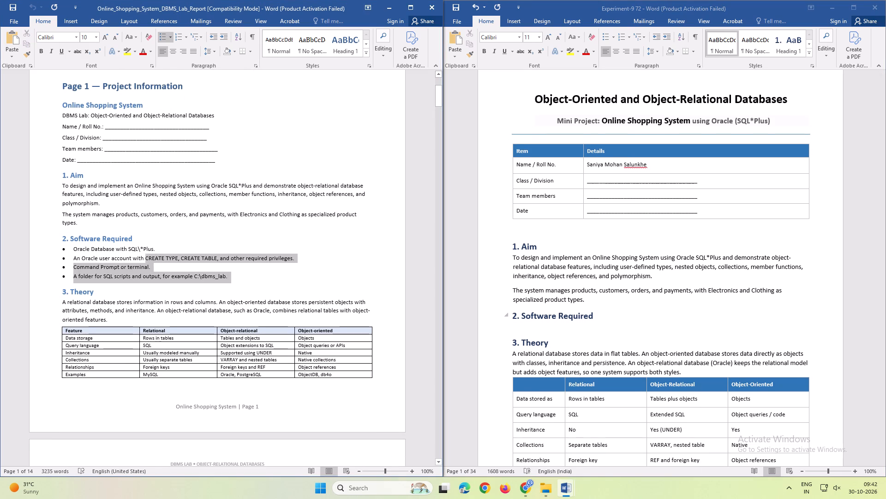
pyautogui.moveTo(130, 253); pyautogui.dragTo(78, 248)
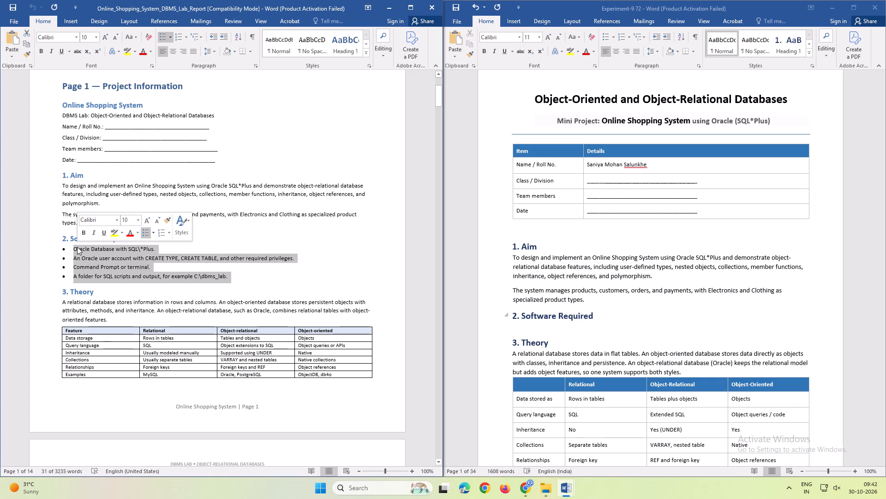
pyautogui.hotkey('ctrl', 'c')
pyautogui.hotkey('ctrl', 'c')
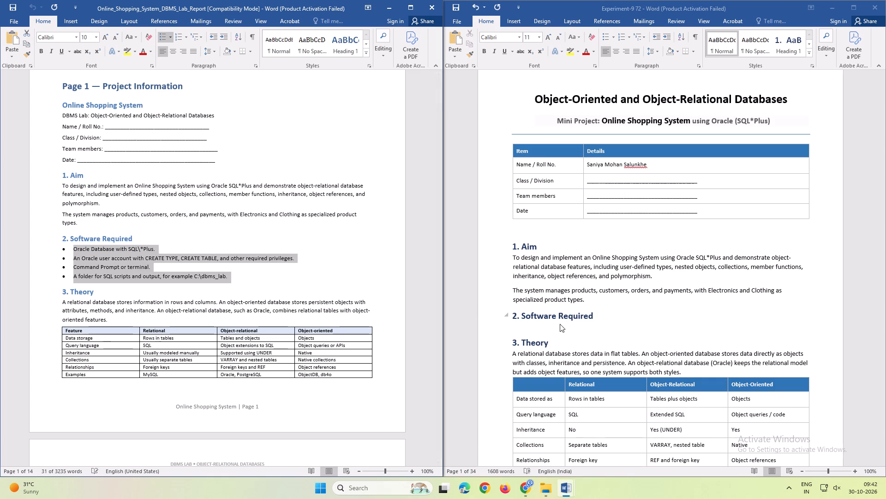
pyautogui.click(560, 324)
pyautogui.click(556, 330)
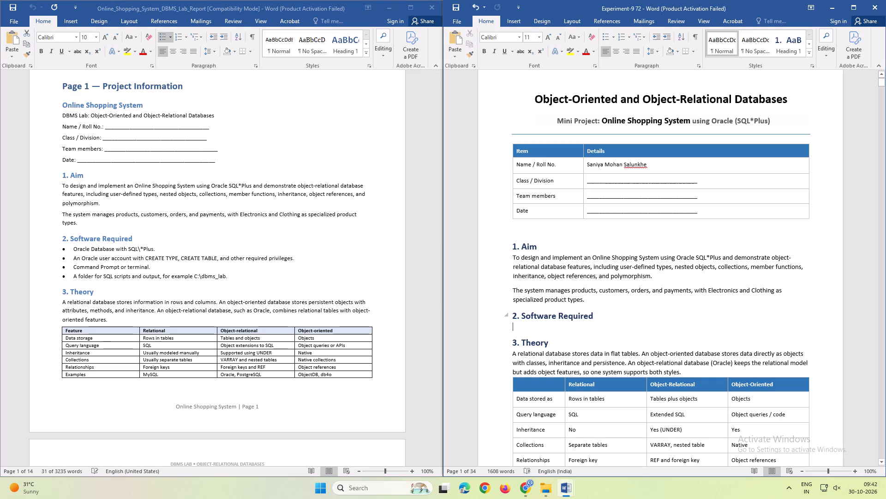
pyautogui.hotkey('ctrl', 'v')
# Indent the four pasted Software Required bullets slightly and remove the blank space between them and "3. Theory".
pyautogui.moveTo(513, 329); pyautogui.dragTo(566, 355)
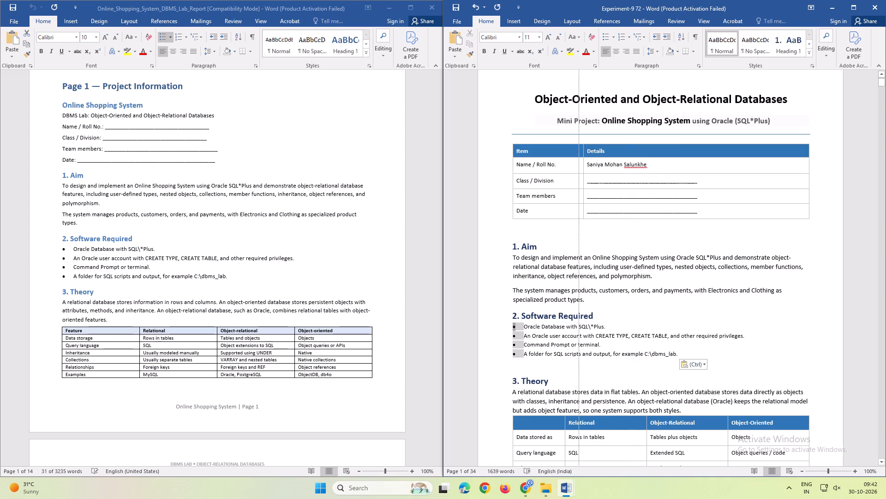
pyautogui.moveTo(566, 355); pyautogui.dragTo(523, 355)
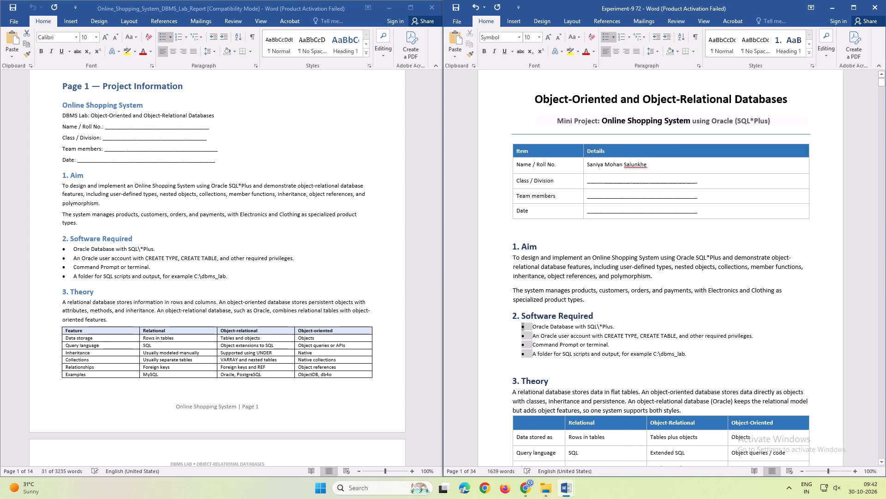
pyautogui.click(586, 355)
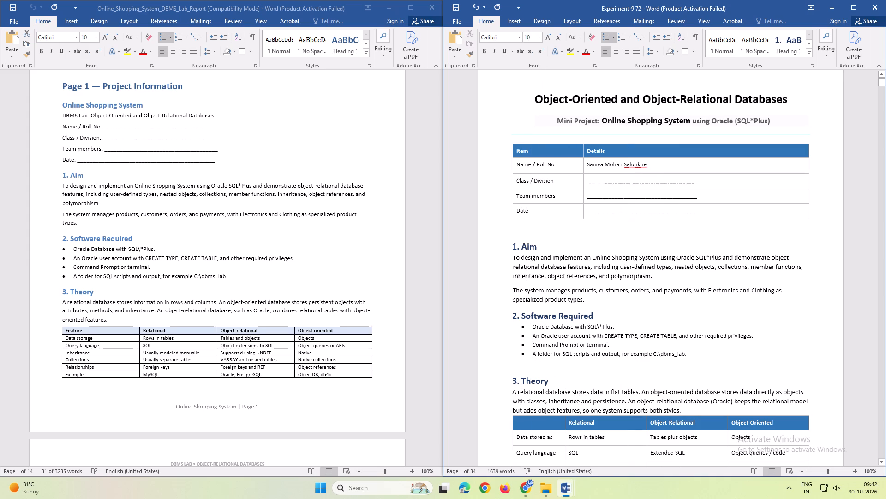
pyautogui.click(563, 368)
pyautogui.press('BackSpace')
pyautogui.press('BackSpace')
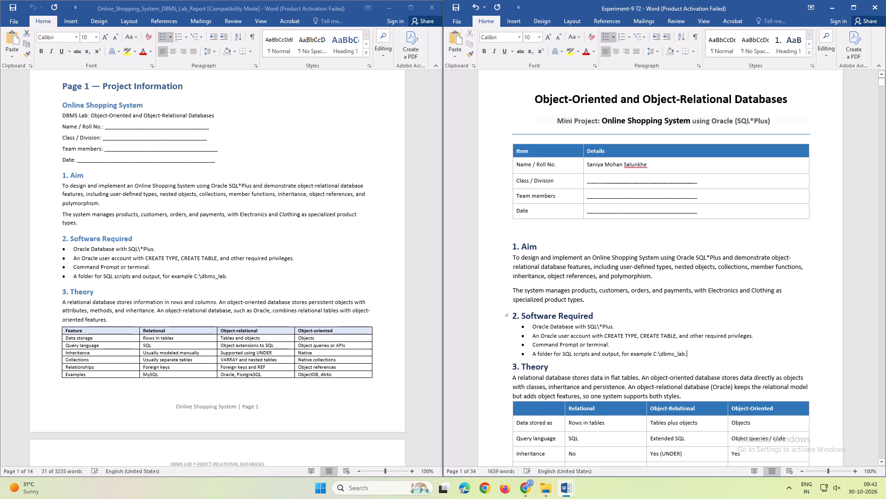
# Copy the introductory paragraph under "3. Theory" in the Online_Shopping_System_DBMS_Lab_Report document.
pyautogui.scroll(-8, 589, 322)
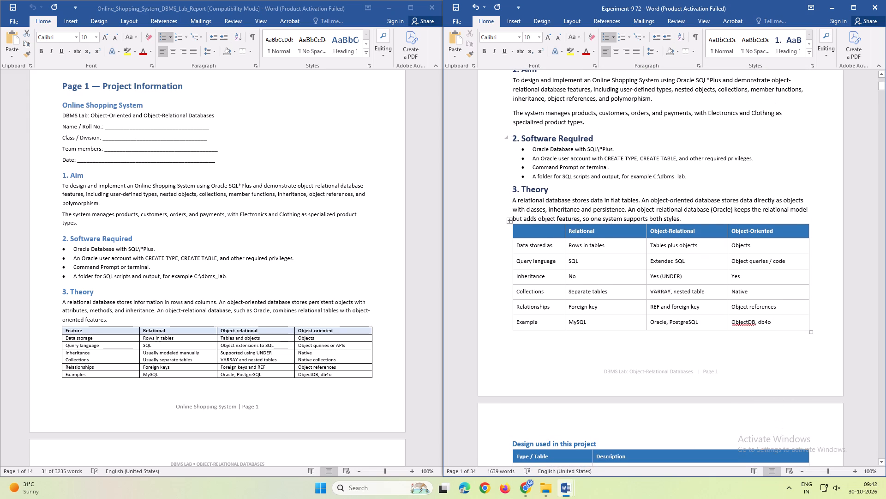
pyautogui.scroll(-2, 182, 251)
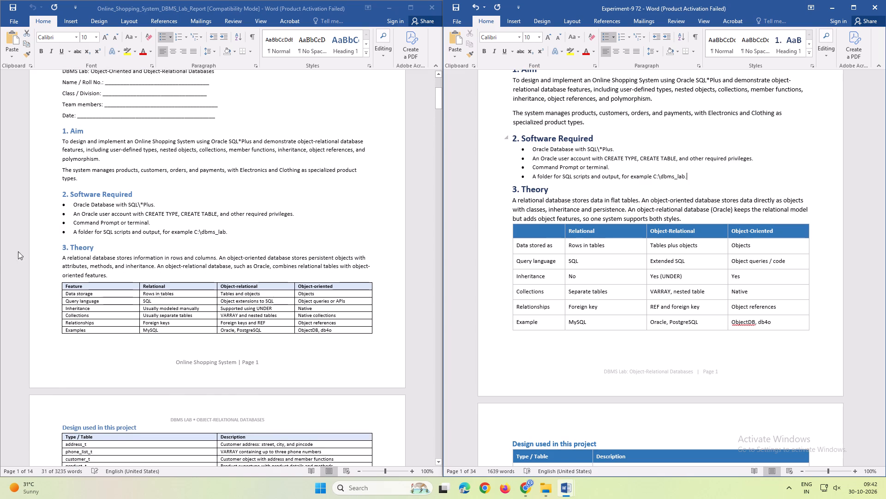
pyautogui.click(63, 257)
pyautogui.moveTo(63, 257); pyautogui.dragTo(90, 267)
pyautogui.click(113, 274)
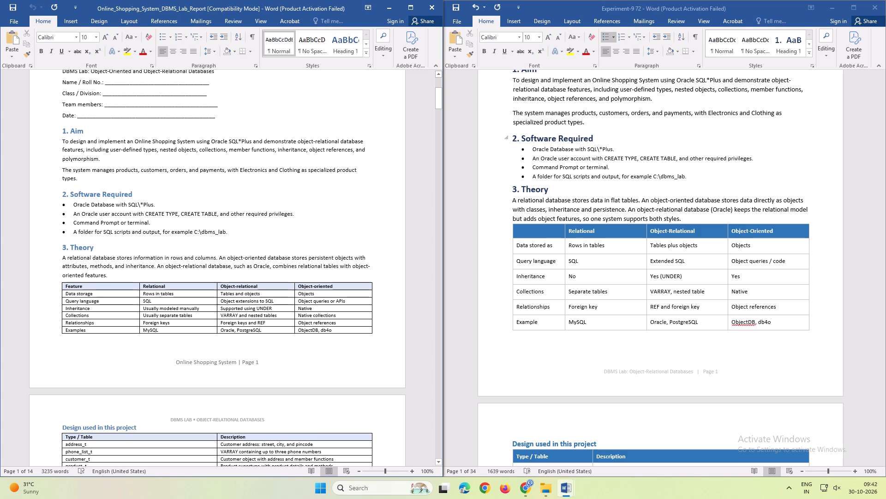
pyautogui.moveTo(62, 258); pyautogui.dragTo(106, 275)
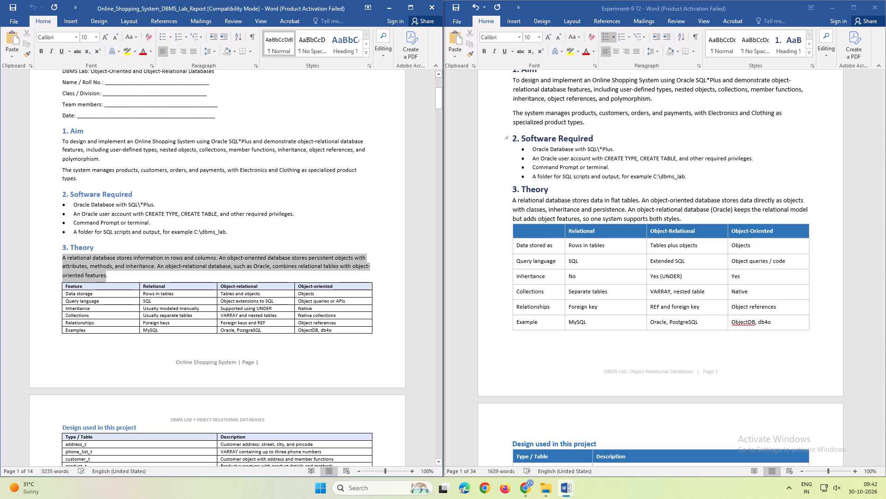
pyautogui.moveTo(106, 275); pyautogui.dragTo(108, 275)
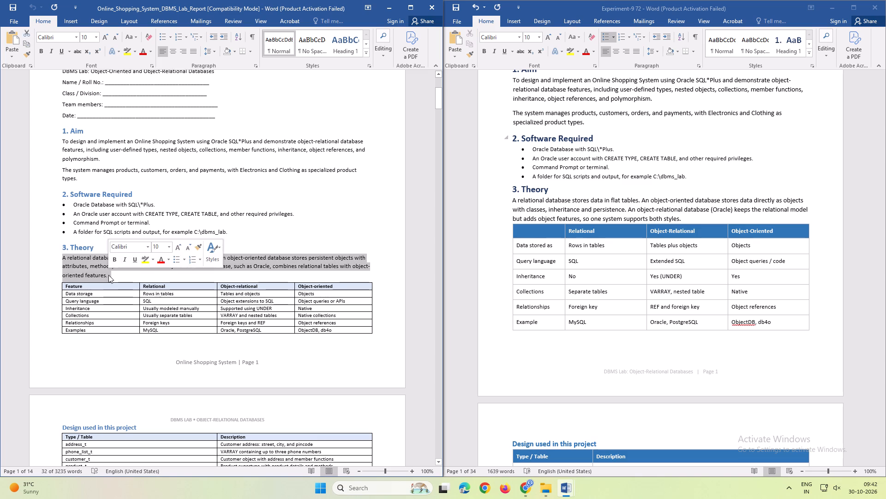
pyautogui.hotkey('ctrl', 'c')
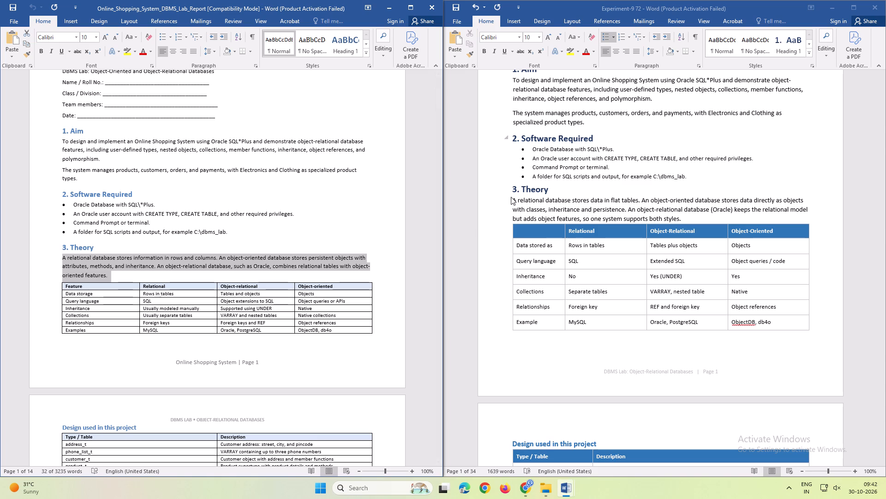
# Replace the paragraph under "3. Theory" in Experiment-9 72 with the copied text and remove the extra line after it.
pyautogui.click(511, 197)
pyautogui.moveTo(513, 201); pyautogui.dragTo(665, 218)
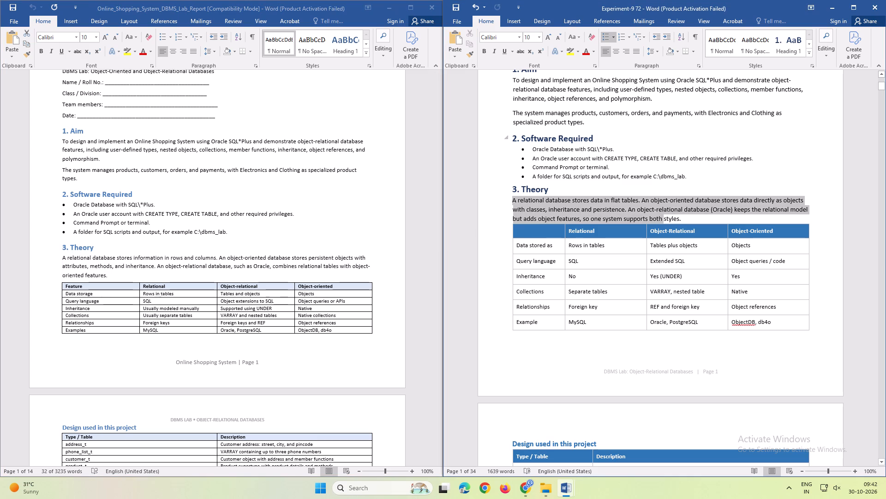
pyautogui.moveTo(665, 218); pyautogui.dragTo(680, 218)
pyautogui.moveTo(680, 218); pyautogui.dragTo(681, 218)
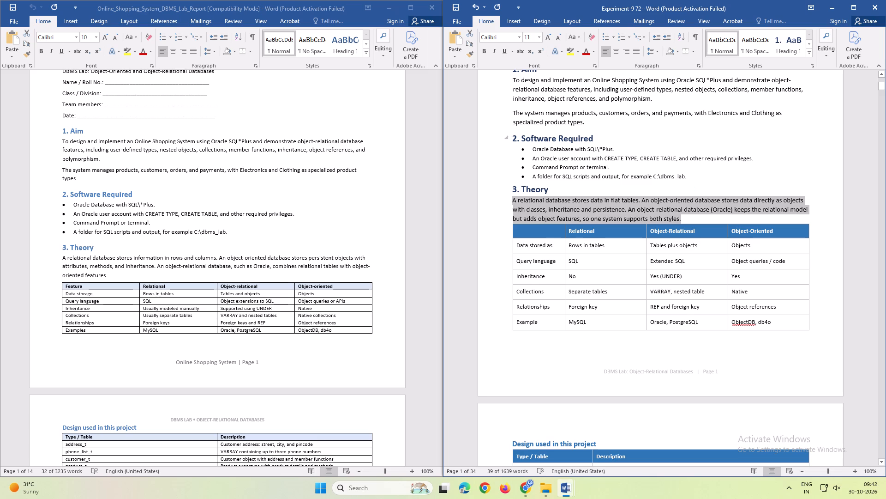
pyautogui.hotkey('ctrl', 'v')
pyautogui.press('BackSpace')
pyautogui.press('BackSpace')
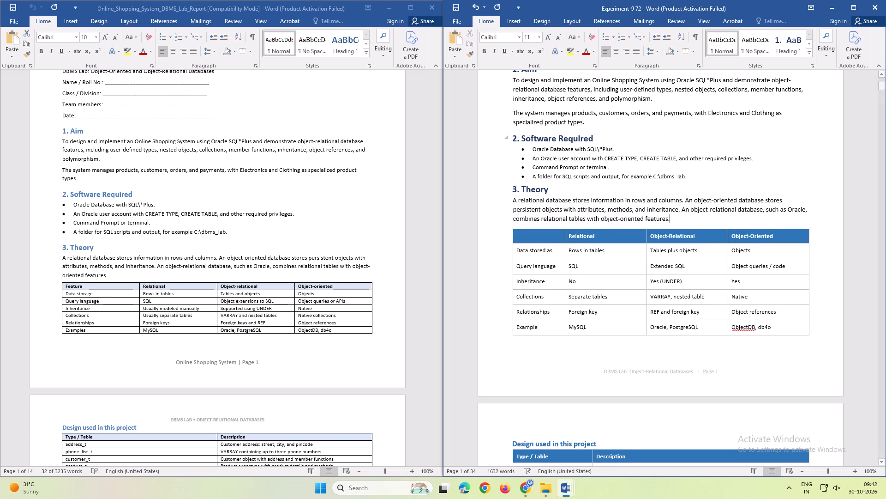
# Copy the whole Feature comparison table under "3. Theory" in the lab report, from its header row through the Examples row.
pyautogui.scroll(-3, 357, 277)
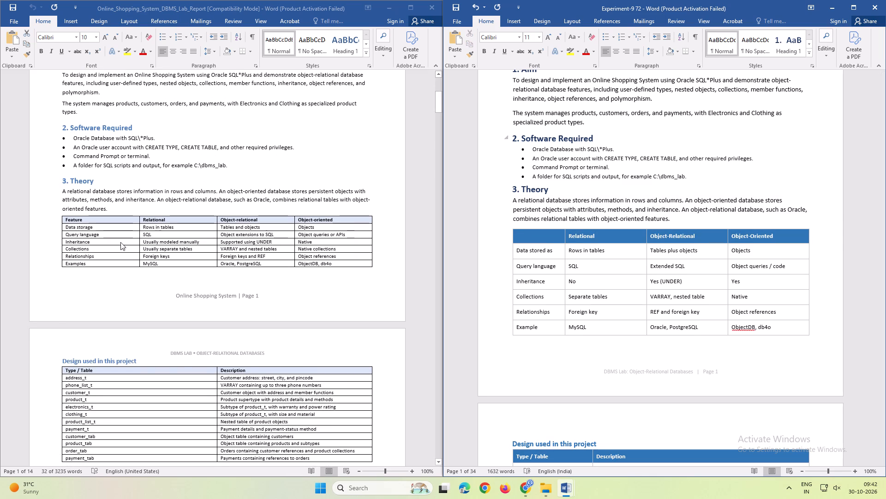
pyautogui.click(60, 217)
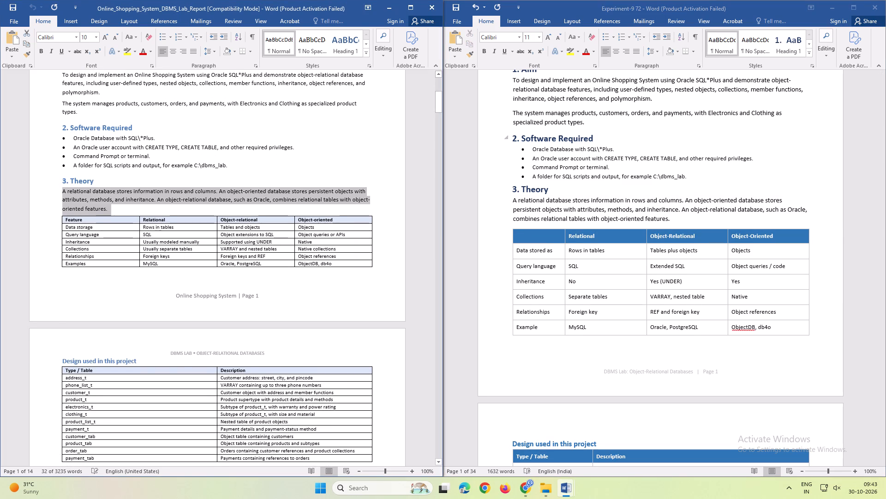
pyautogui.click(60, 222)
pyautogui.click(55, 264)
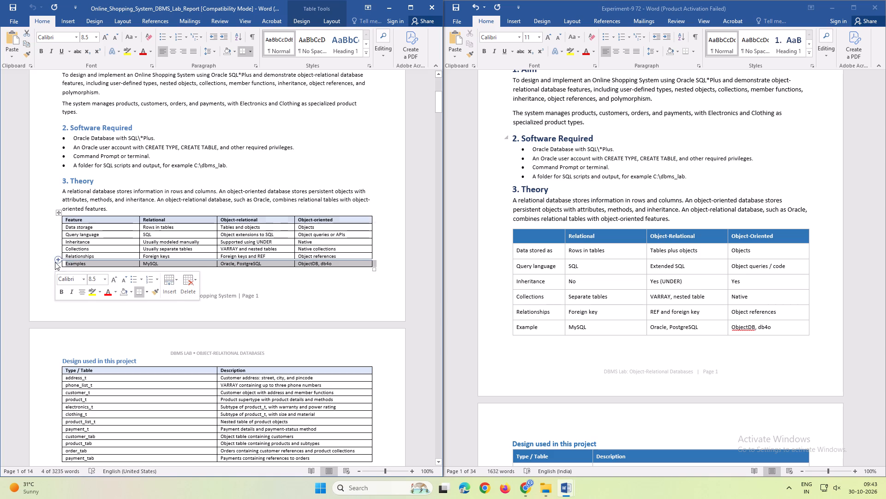
pyautogui.click(51, 229)
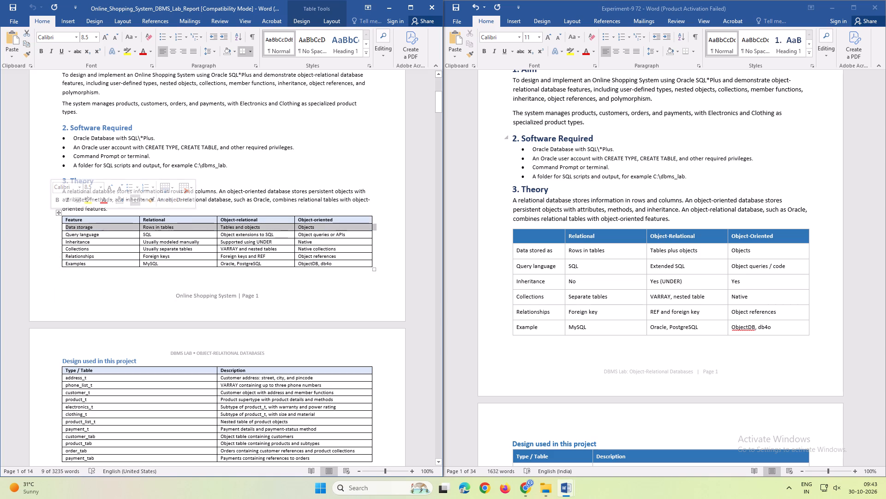
pyautogui.click(233, 204)
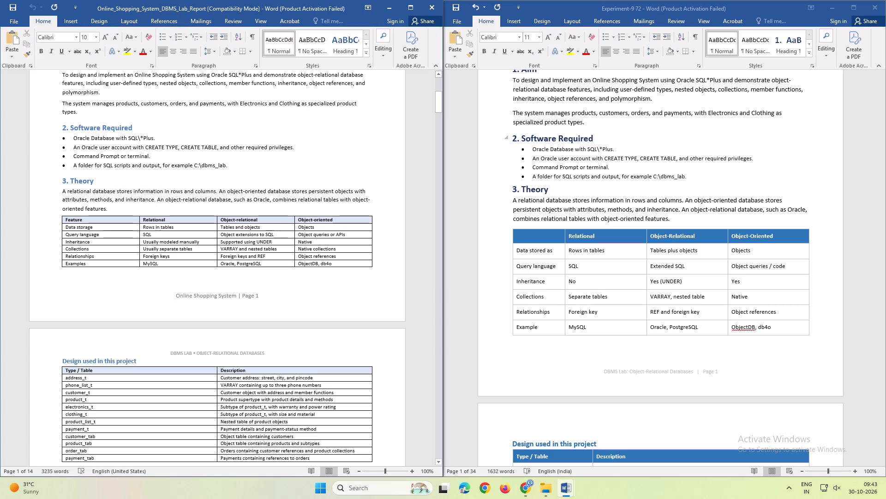
pyautogui.moveTo(59, 212); pyautogui.dragTo(99, 246)
pyautogui.click(118, 207)
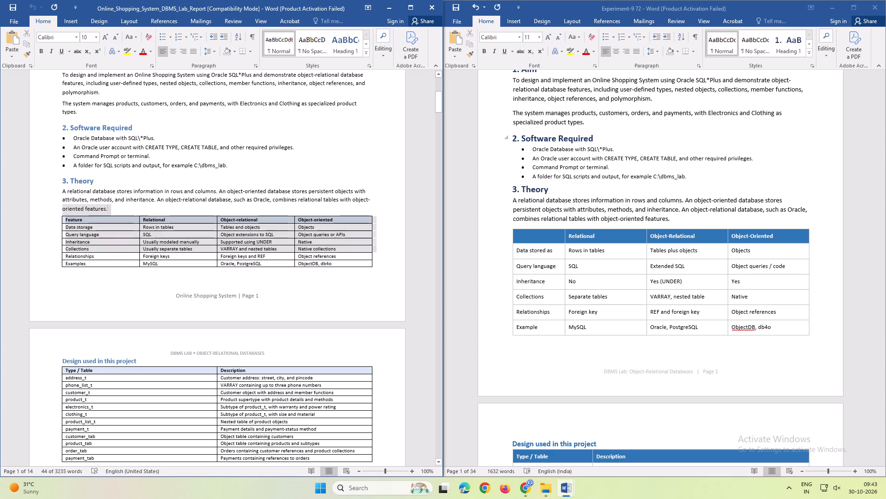
pyautogui.click(53, 211)
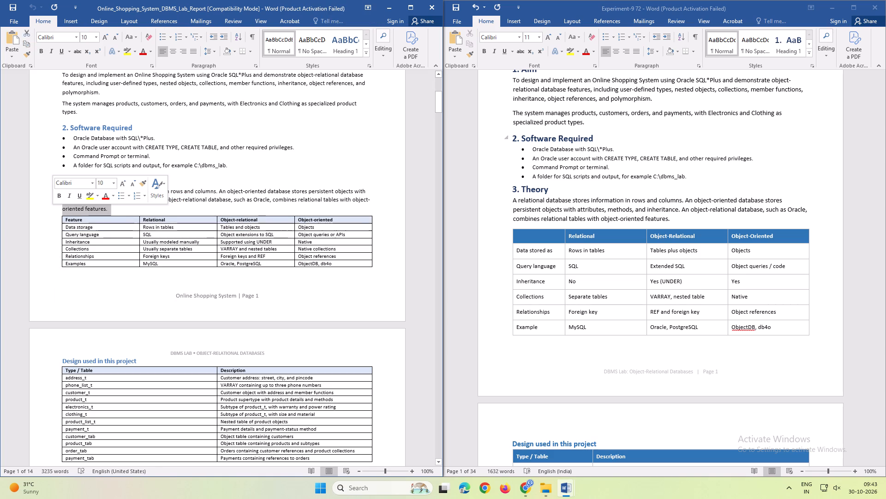
pyautogui.click(54, 219)
pyautogui.click(333, 299)
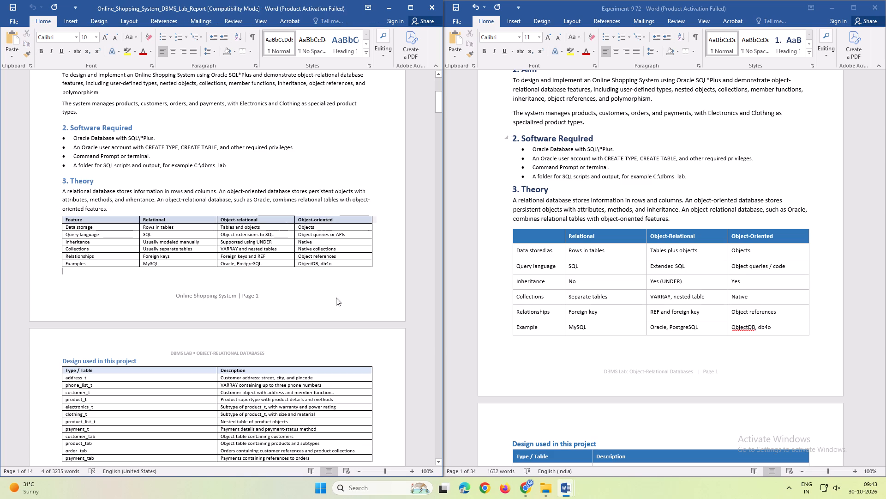
pyautogui.moveTo(384, 278); pyautogui.dragTo(81, 224)
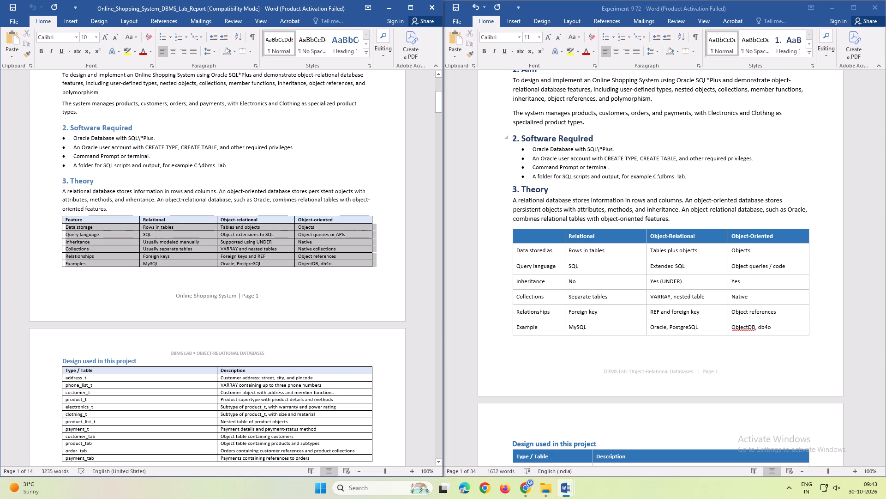
pyautogui.moveTo(81, 224); pyautogui.dragTo(82, 220)
pyautogui.rightClick(82, 220)
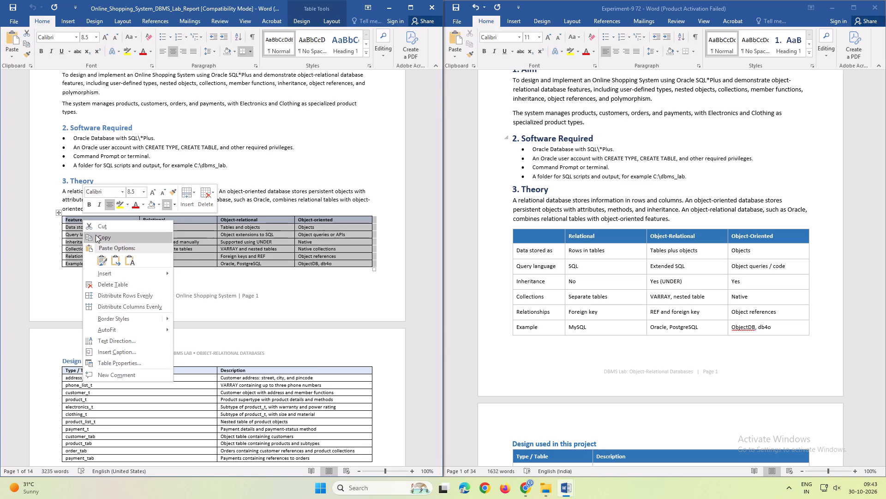
pyautogui.click(96, 237)
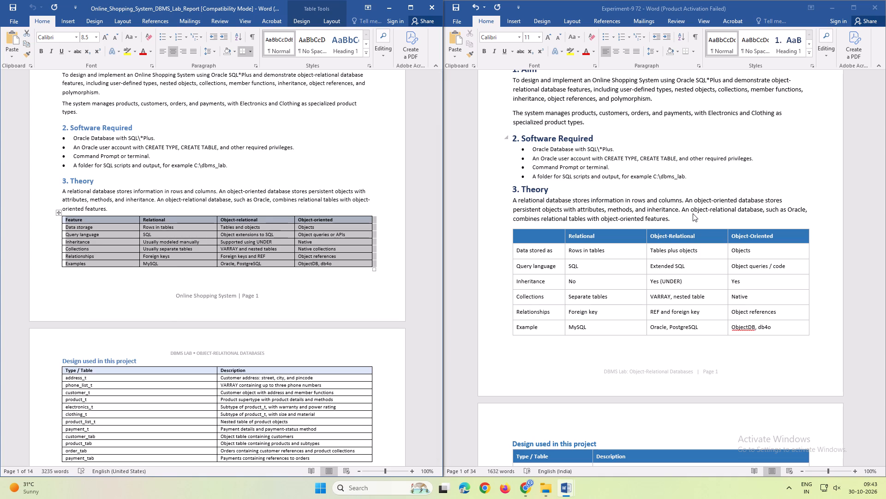
# Paste the copied Feature comparison table on a new line after the introductory paragraph under "3. Theory" in Experiment-9 72.
pyautogui.click(651, 218)
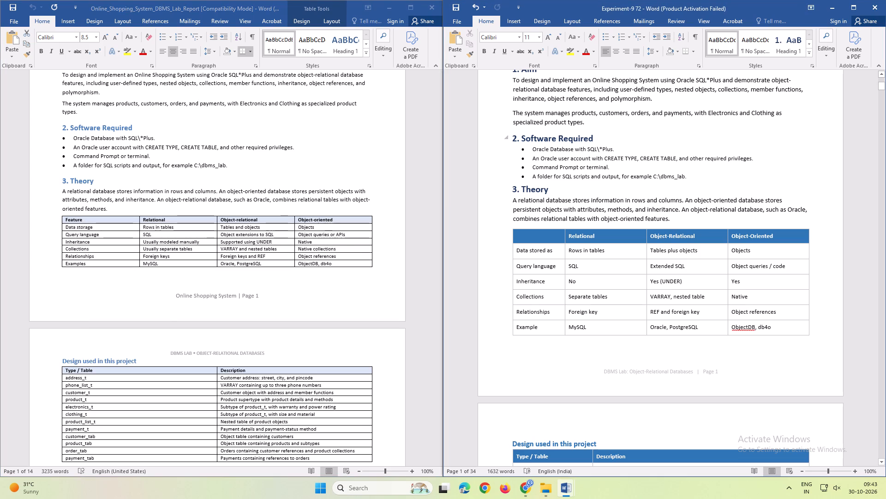
pyautogui.press('Return')
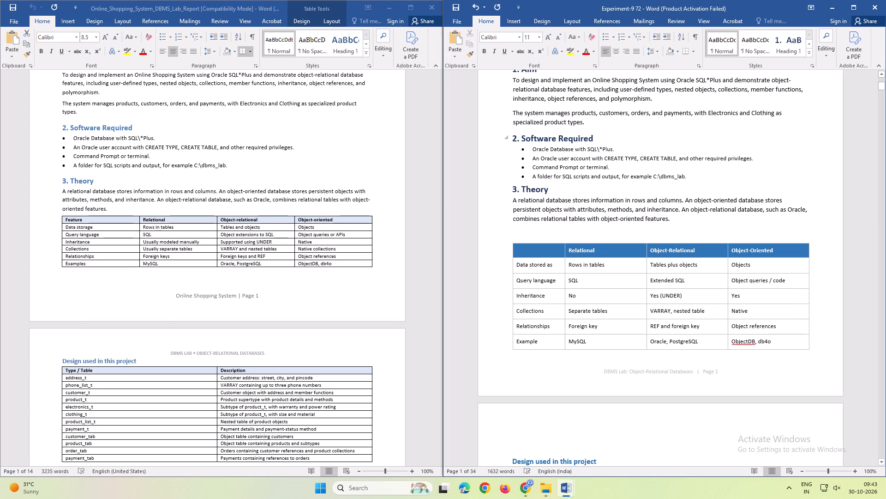
pyautogui.hotkey('ctrl', 'v')
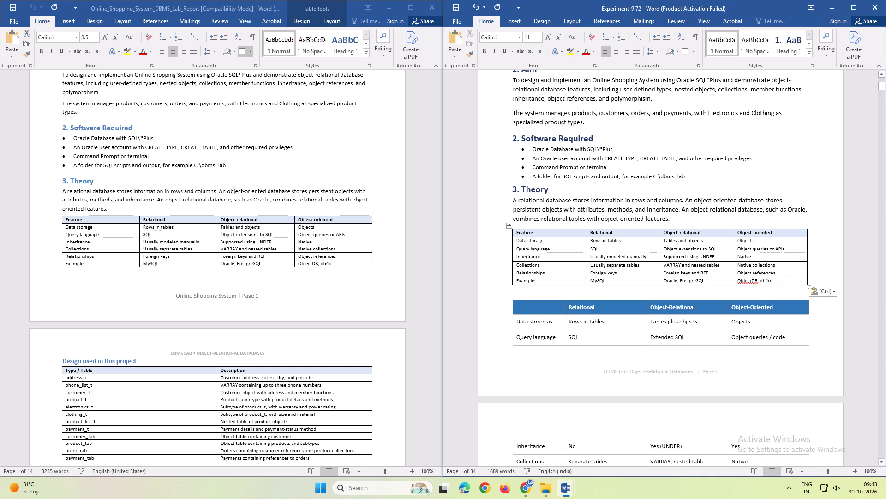
# Delete the old blue-header comparison table below the pasted one and remove one blank line above "Design used in this project".
pyautogui.scroll(-4, 579, 325)
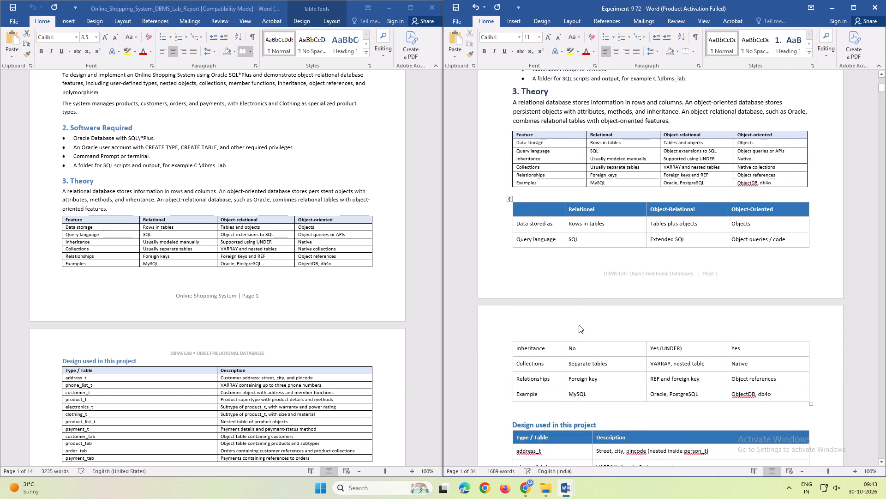
pyautogui.scroll(-2, 579, 325)
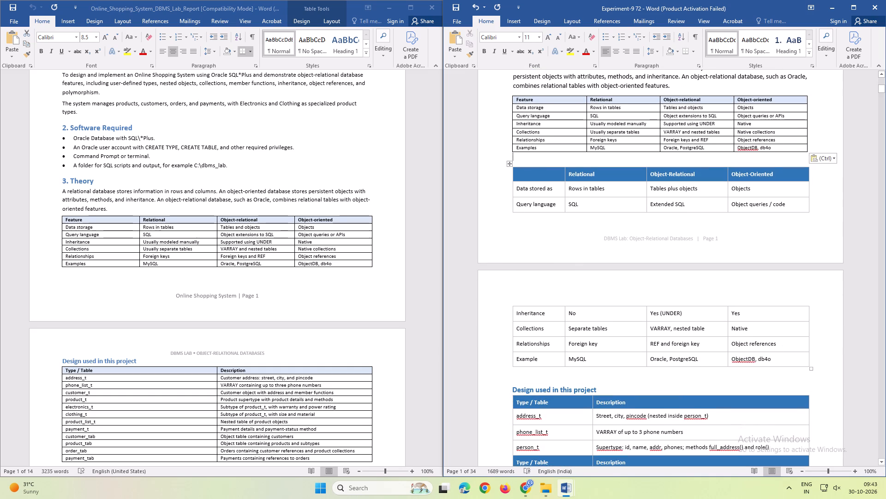
pyautogui.moveTo(503, 178); pyautogui.dragTo(748, 364)
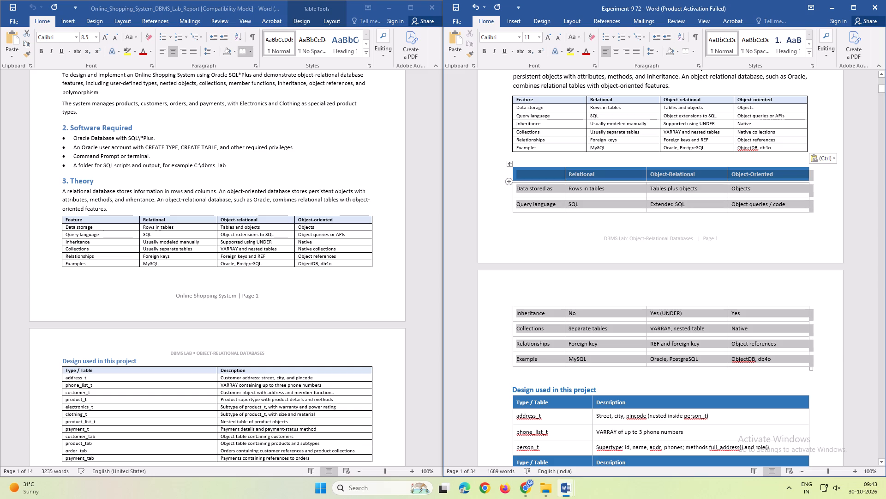
pyautogui.moveTo(748, 364); pyautogui.dragTo(752, 360)
pyautogui.press('BackSpace')
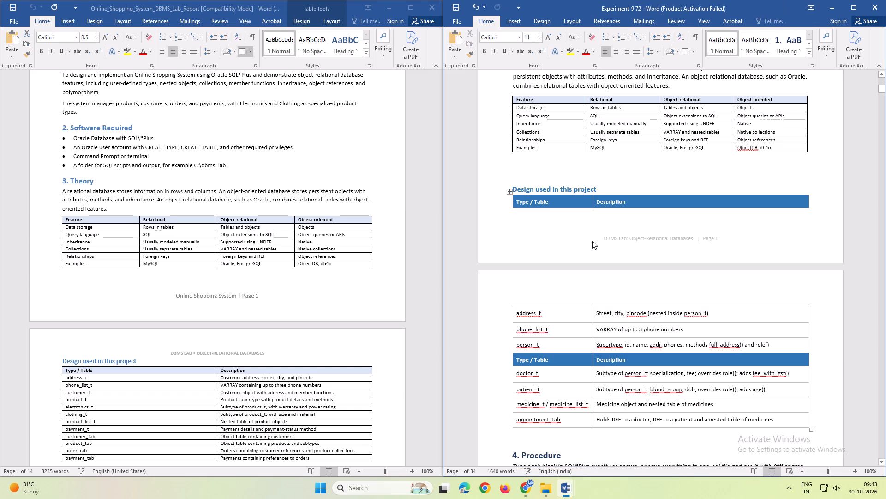
pyautogui.press('BackSpace')
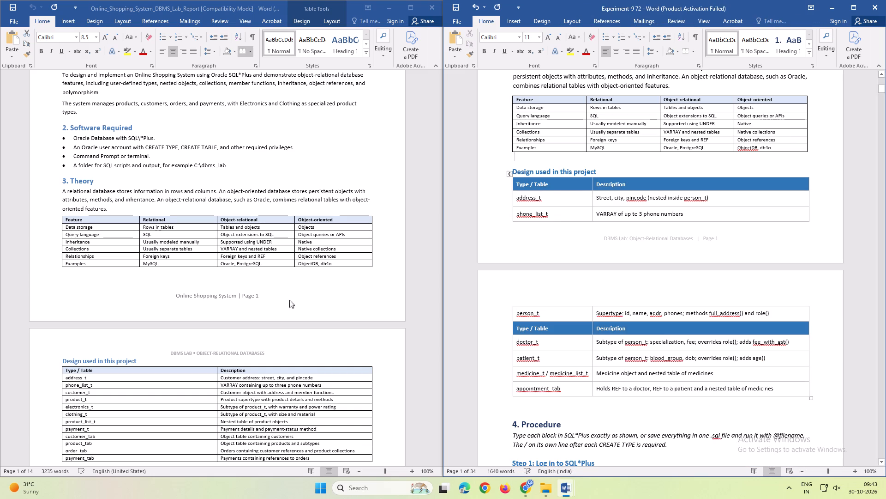
# Copy the whole Type / Table and Description table under "Design used in this project" in the lab report.
pyautogui.scroll(-5, 282, 288)
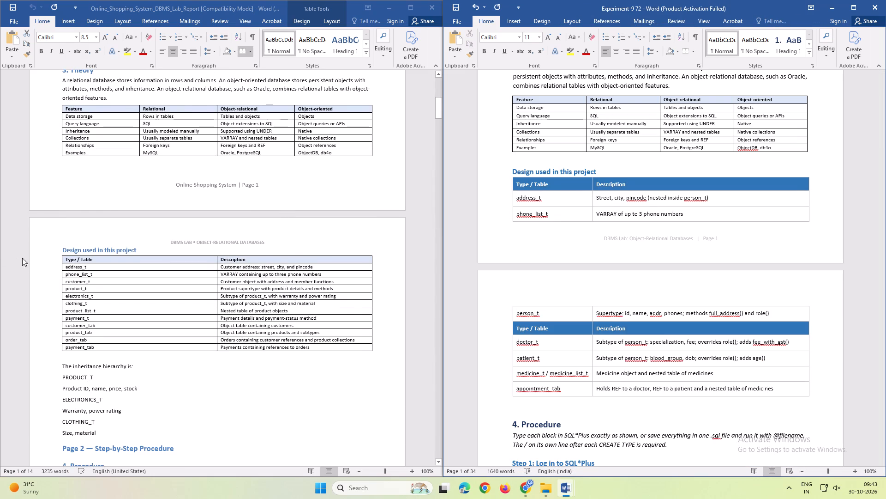
pyautogui.click(133, 248)
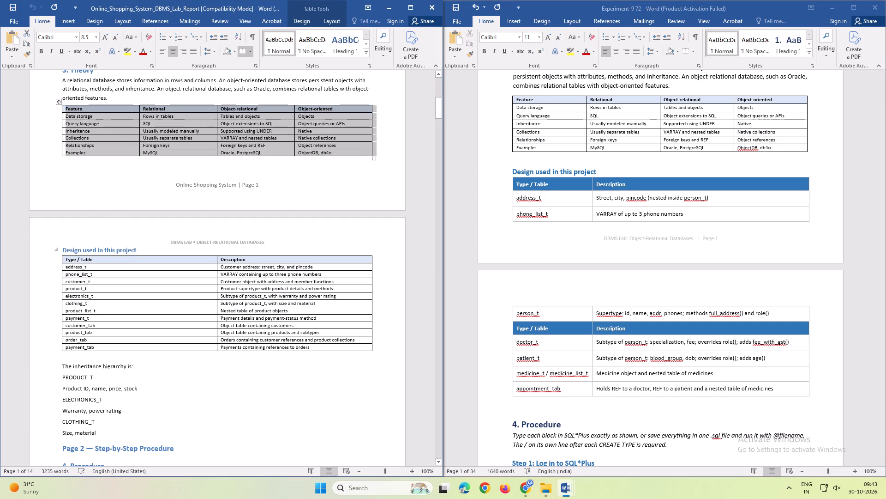
pyautogui.click(135, 248)
pyautogui.moveTo(139, 249); pyautogui.dragTo(147, 256)
pyautogui.click(62, 267)
pyautogui.click(42, 269)
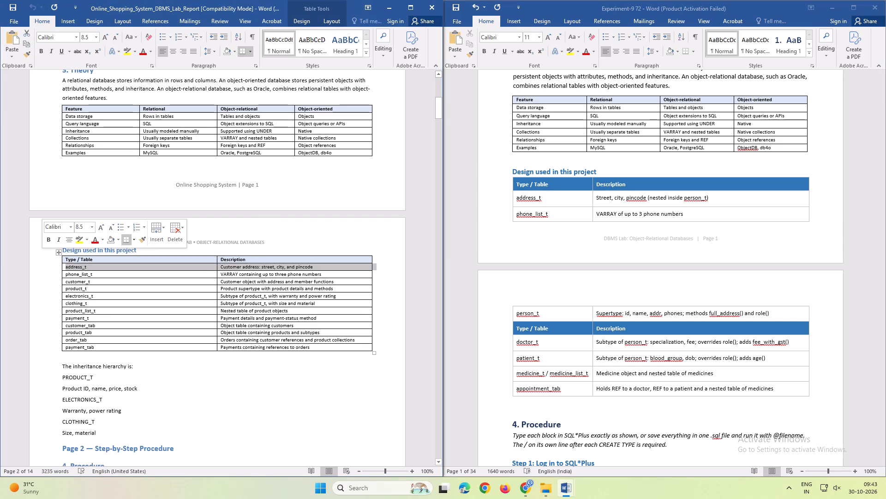
pyautogui.click(49, 264)
pyautogui.click(90, 249)
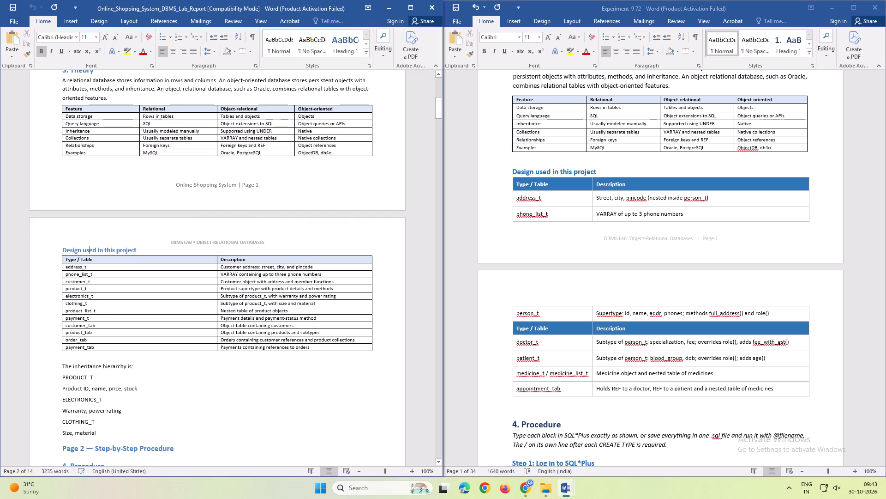
pyautogui.moveTo(50, 257); pyautogui.dragTo(297, 346)
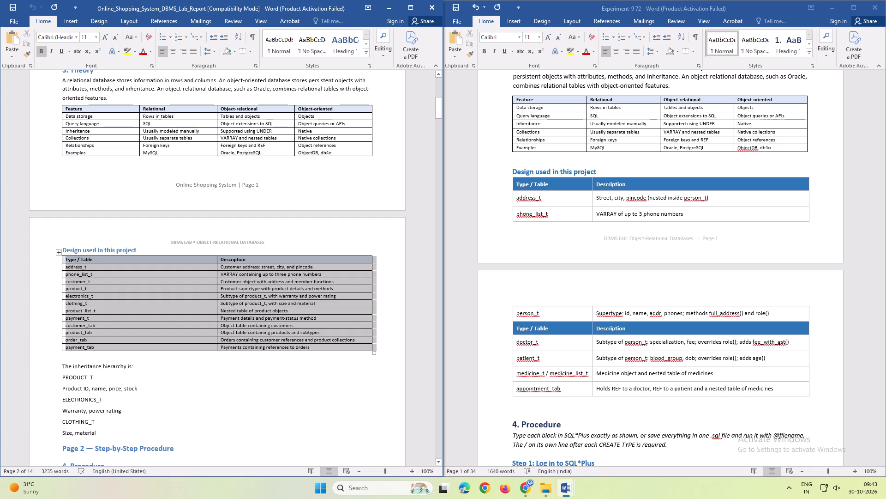
pyautogui.moveTo(297, 346); pyautogui.dragTo(316, 346)
pyautogui.hotkey('ctrl', 'c')
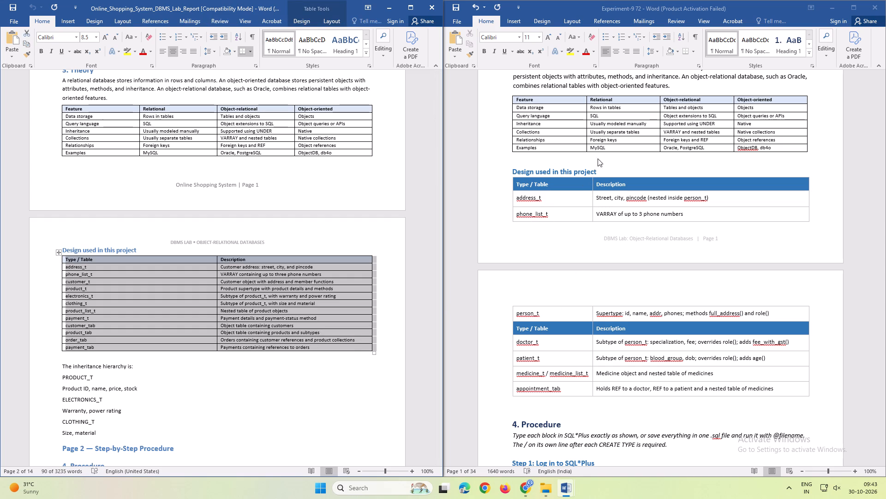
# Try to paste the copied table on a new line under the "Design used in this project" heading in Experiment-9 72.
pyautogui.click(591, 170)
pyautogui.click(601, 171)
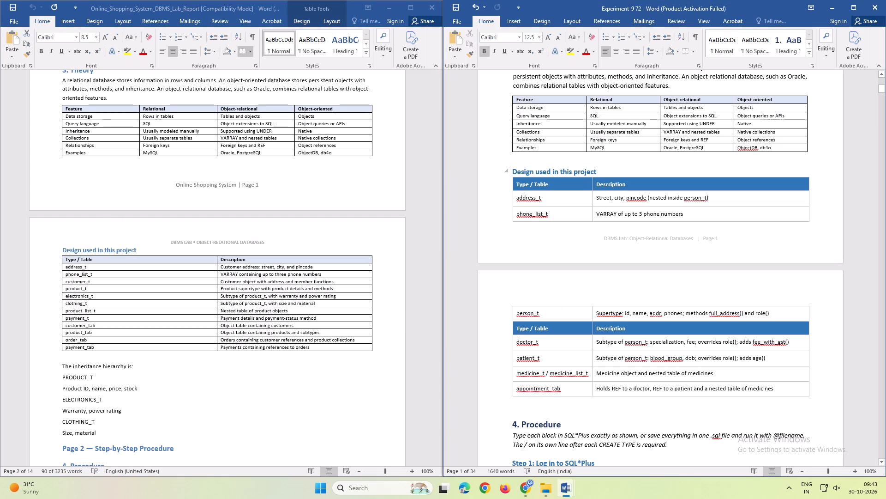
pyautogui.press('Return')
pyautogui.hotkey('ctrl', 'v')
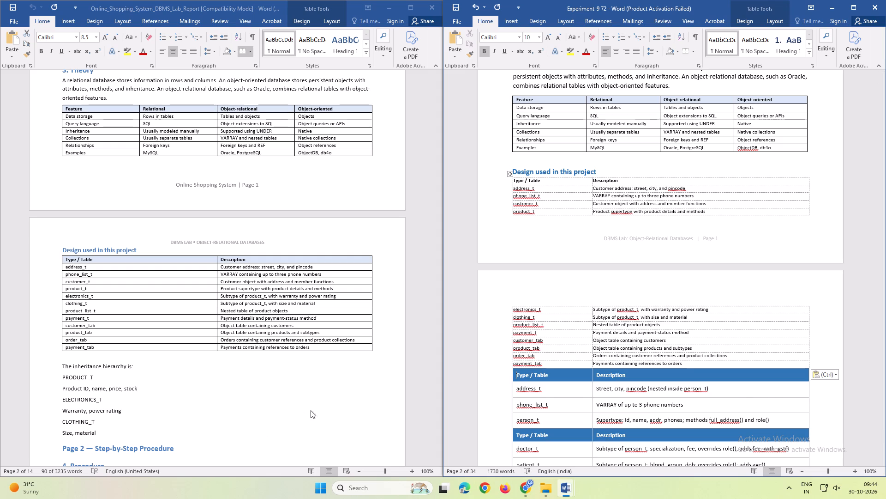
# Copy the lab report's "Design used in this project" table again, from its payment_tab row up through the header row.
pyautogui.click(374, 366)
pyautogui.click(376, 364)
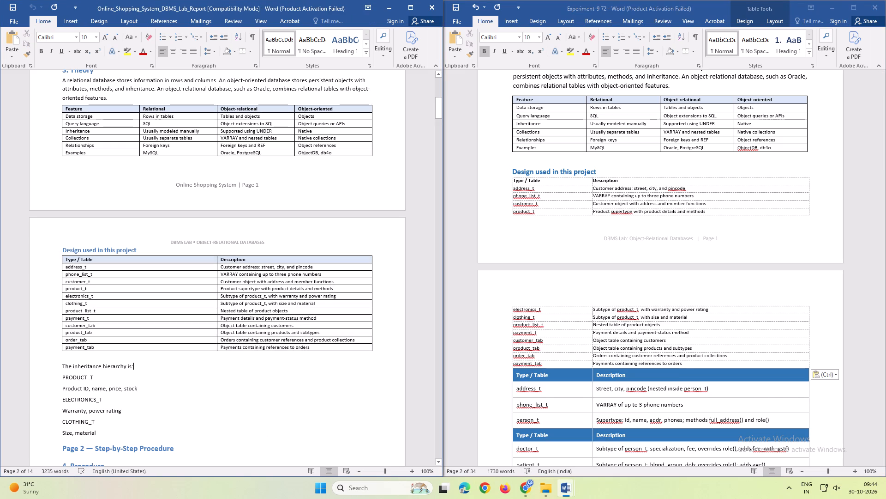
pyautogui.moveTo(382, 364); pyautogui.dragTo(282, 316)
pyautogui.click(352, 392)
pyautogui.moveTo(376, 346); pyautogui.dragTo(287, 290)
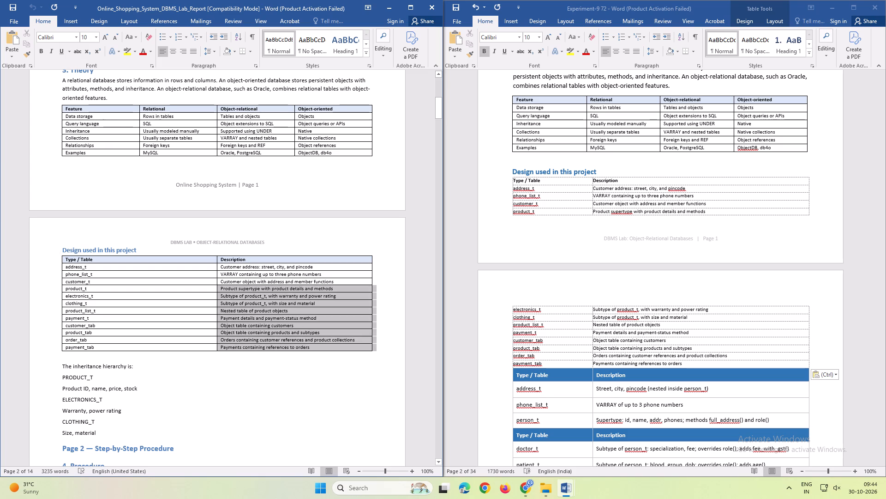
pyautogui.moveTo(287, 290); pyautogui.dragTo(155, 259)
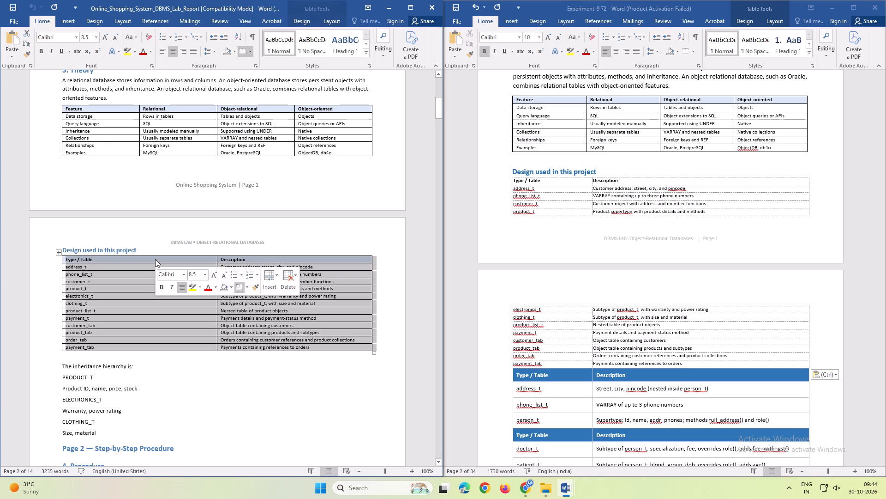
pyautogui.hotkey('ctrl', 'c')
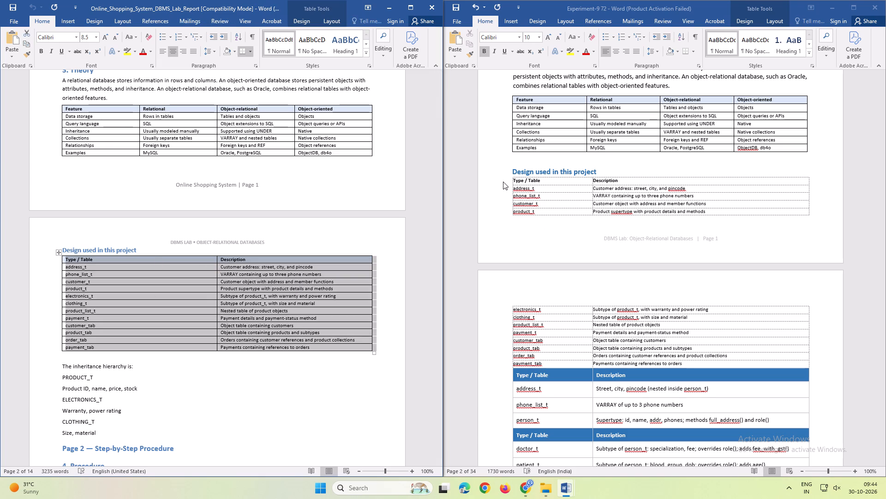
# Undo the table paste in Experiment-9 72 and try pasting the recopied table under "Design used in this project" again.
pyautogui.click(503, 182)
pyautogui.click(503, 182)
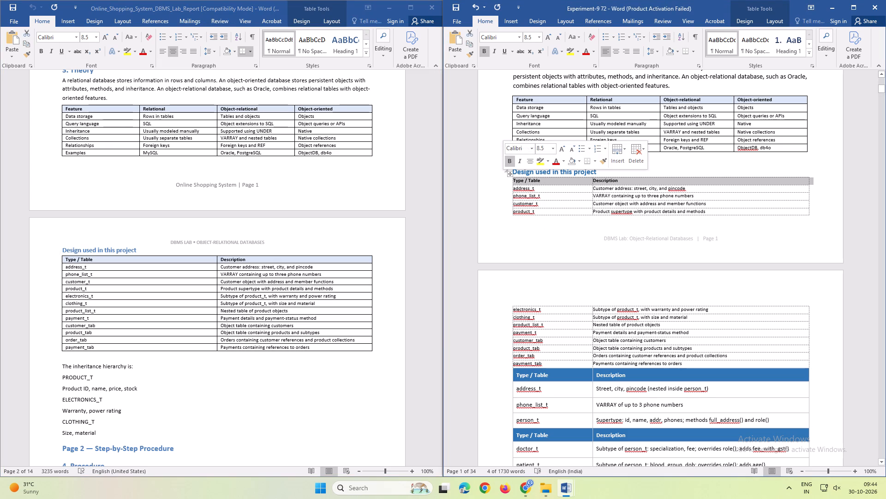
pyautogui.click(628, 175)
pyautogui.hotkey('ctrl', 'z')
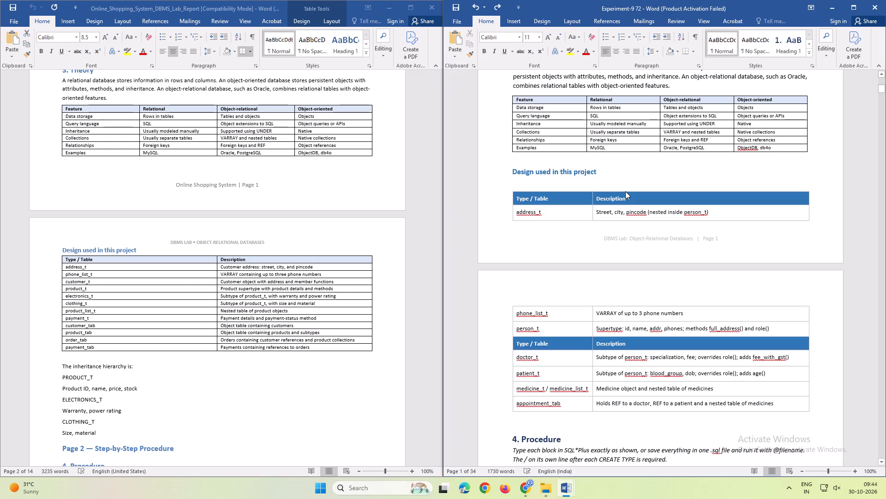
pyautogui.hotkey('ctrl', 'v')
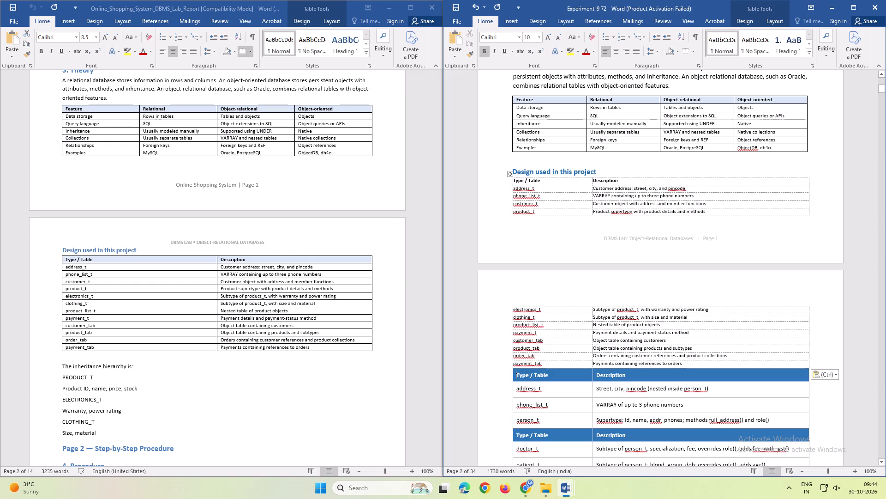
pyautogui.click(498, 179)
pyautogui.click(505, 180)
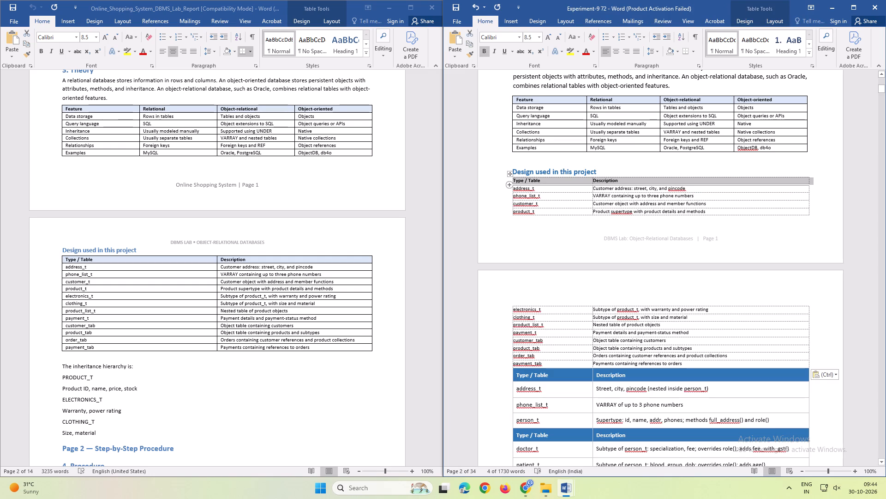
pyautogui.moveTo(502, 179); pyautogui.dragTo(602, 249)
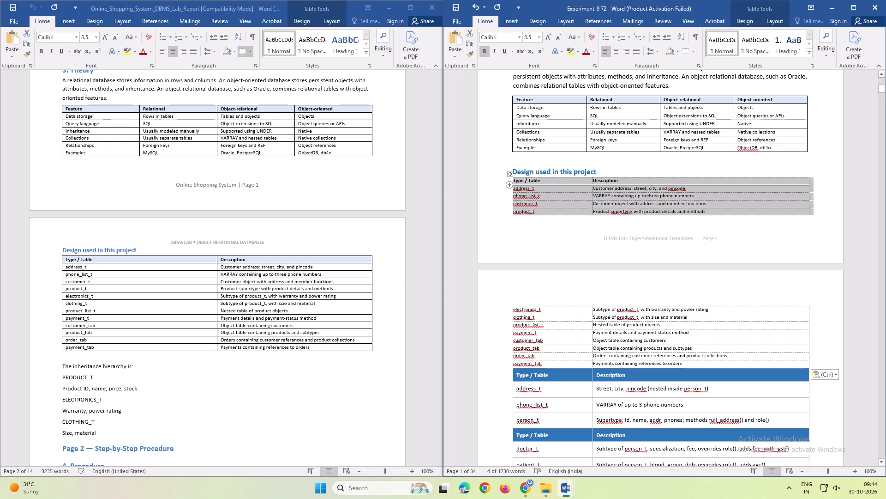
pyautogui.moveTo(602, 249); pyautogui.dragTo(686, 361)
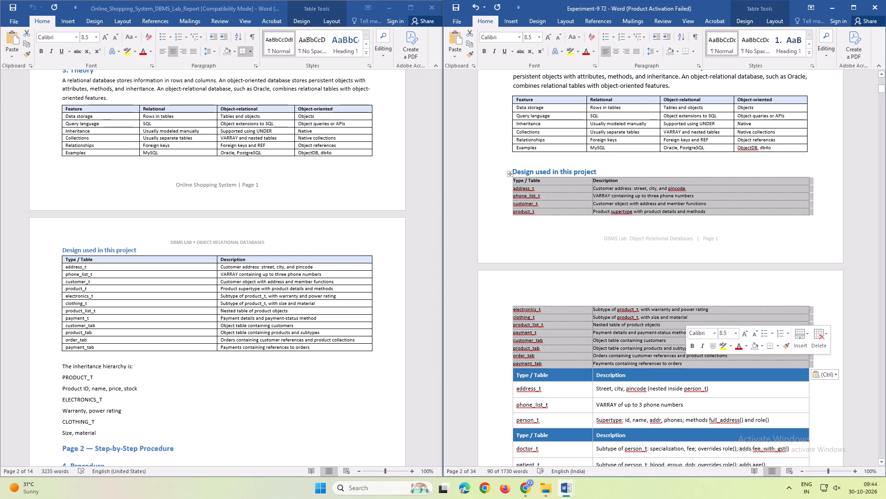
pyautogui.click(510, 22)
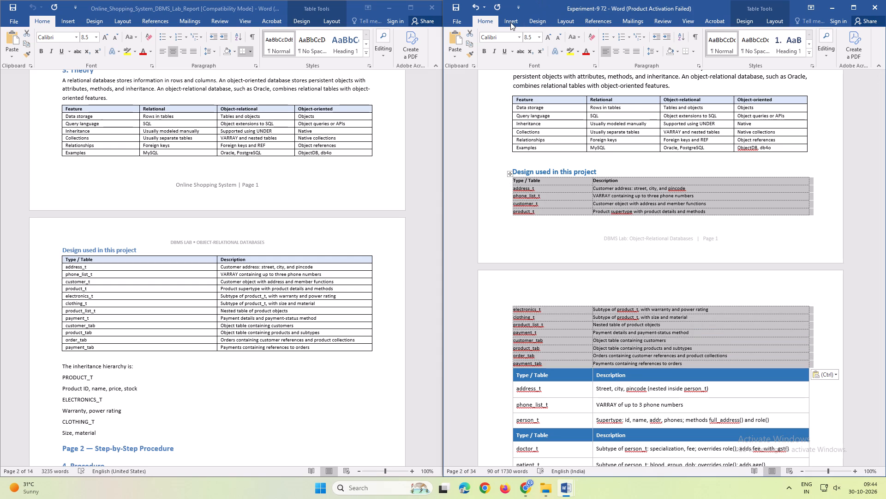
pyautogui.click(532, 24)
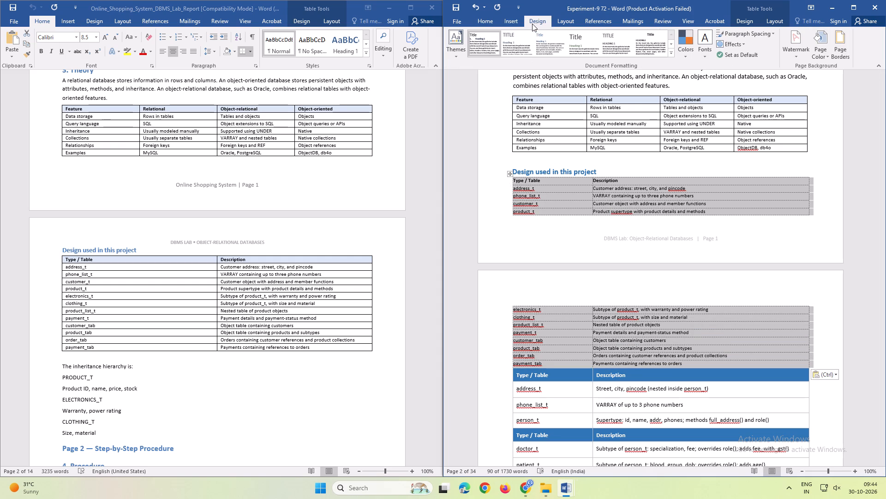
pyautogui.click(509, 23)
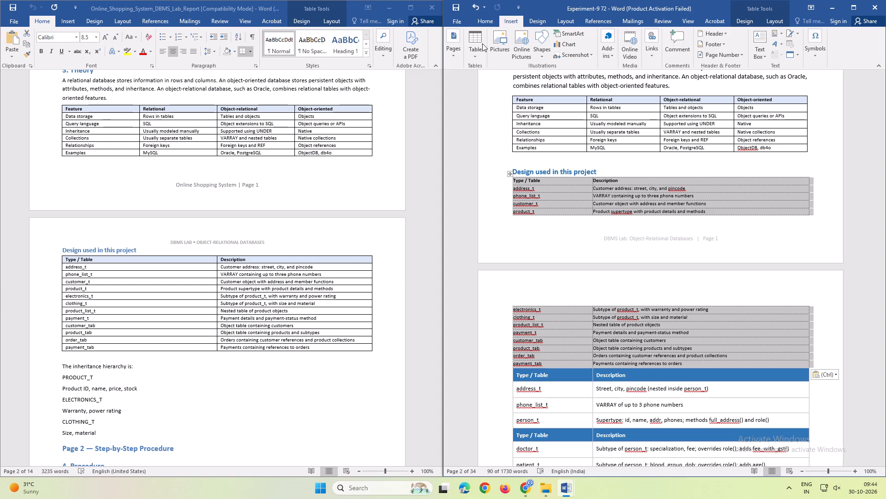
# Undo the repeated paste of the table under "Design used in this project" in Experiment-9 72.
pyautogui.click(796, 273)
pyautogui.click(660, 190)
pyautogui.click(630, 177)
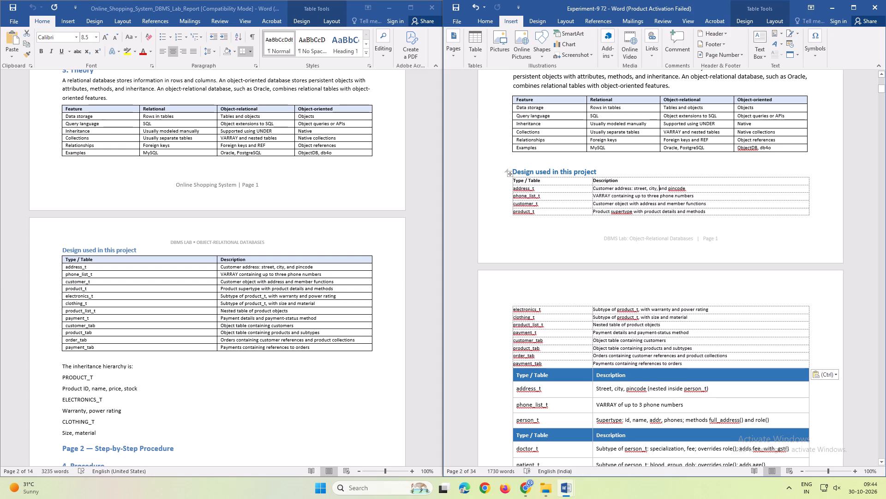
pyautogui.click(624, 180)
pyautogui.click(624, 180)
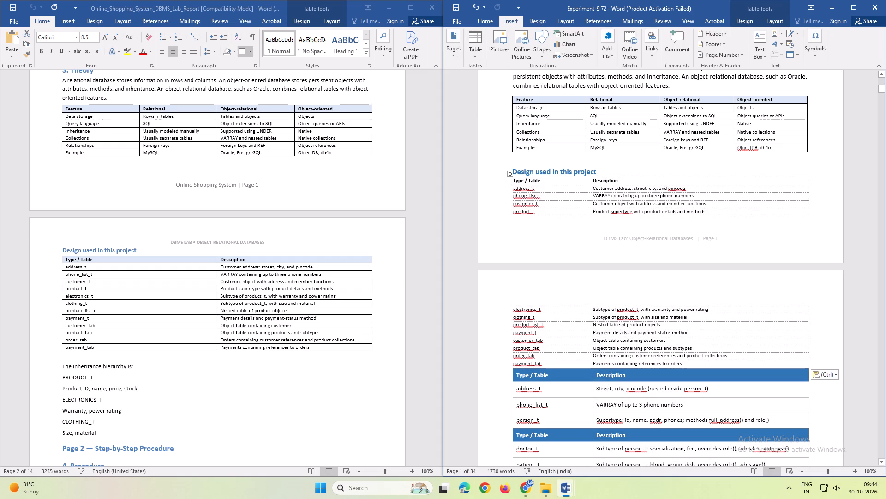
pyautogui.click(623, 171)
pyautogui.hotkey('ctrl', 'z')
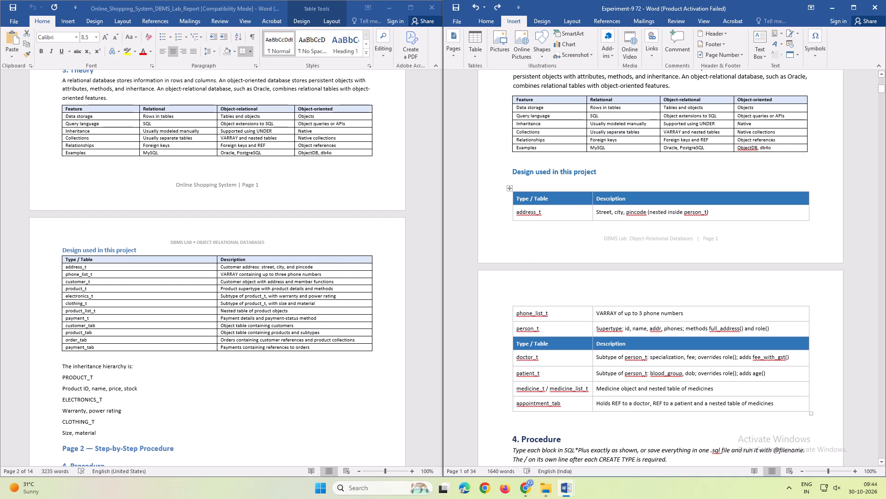
# Delete the whole old blue-header Type / Table and Description table under "Design used in this project" in Experiment-9 72.
pyautogui.moveTo(825, 403); pyautogui.dragTo(556, 198)
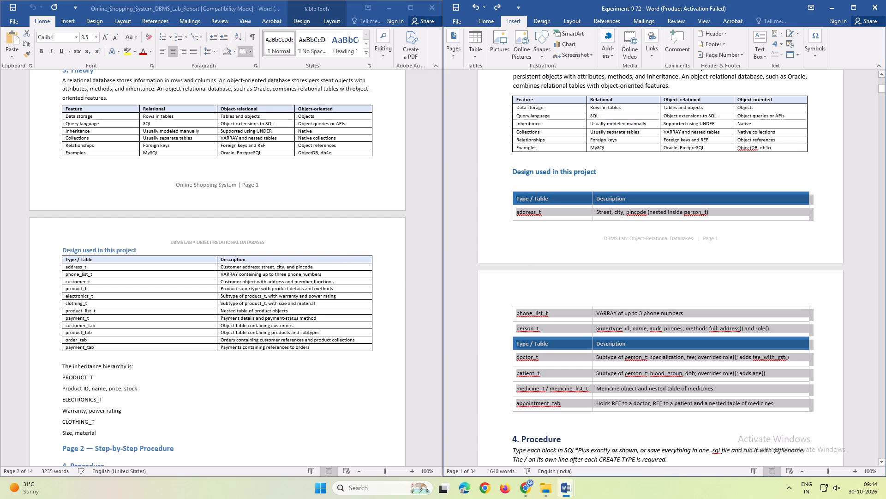
pyautogui.moveTo(556, 198); pyautogui.dragTo(553, 199)
pyautogui.press('BackSpace')
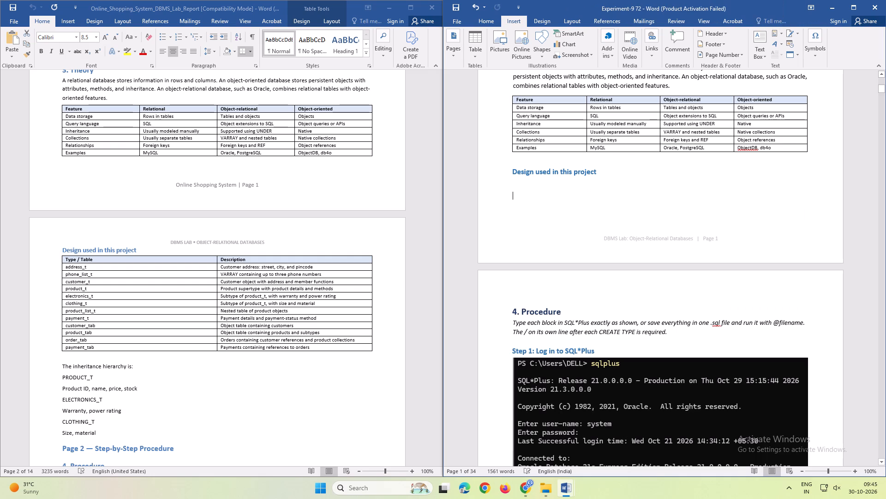
# Copy the lab report's Type / Table and Description table and paste it directly under "Design used in this project" in Experiment-9 72.
pyautogui.press('BackSpace')
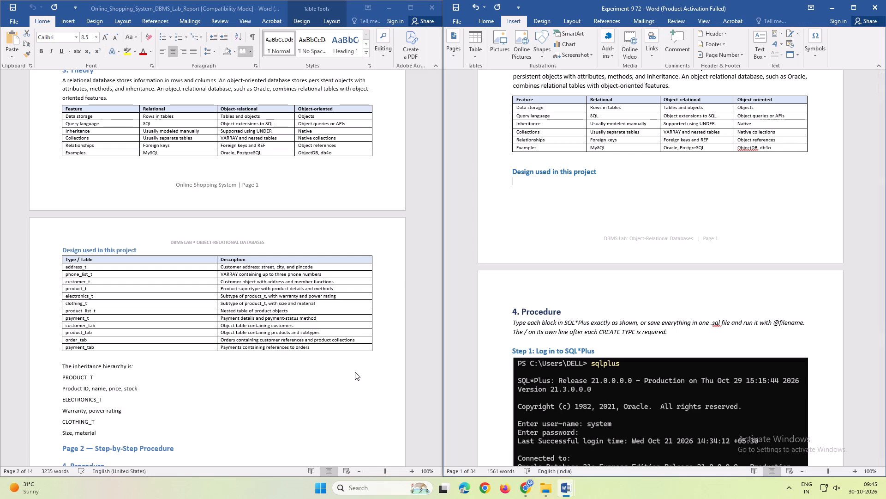
pyautogui.click(357, 365)
pyautogui.rightClick(353, 323)
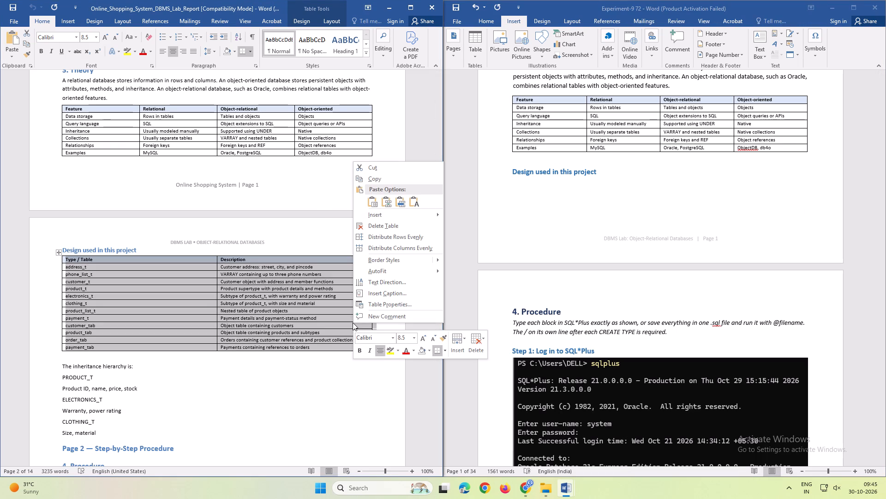
pyautogui.click(371, 177)
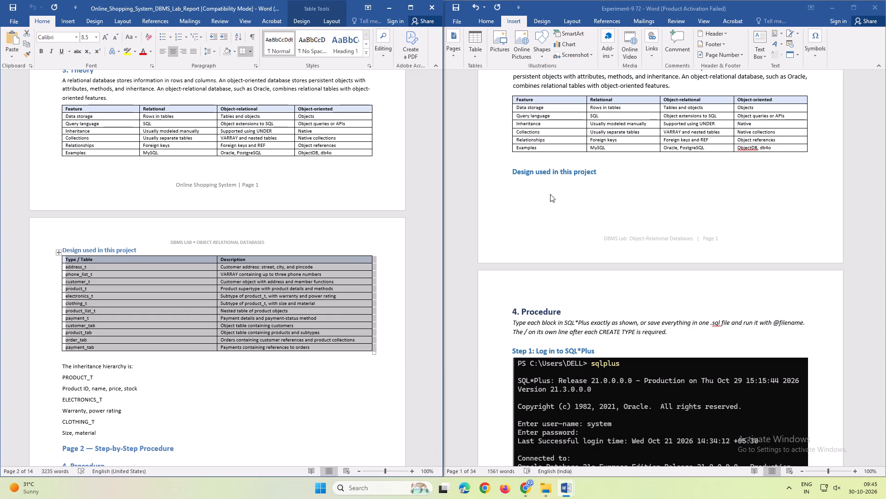
pyautogui.click(550, 194)
pyautogui.hotkey('ctrl', 'v')
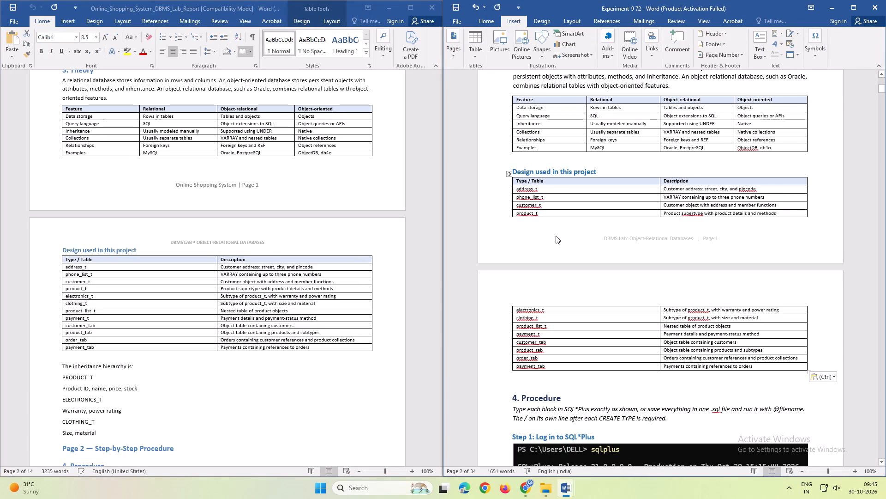
# Copy the lab report's inheritance hierarchy text, from "The inheritance hierarchy is:" through "Size, material".
pyautogui.scroll(-3, 597, 237)
pyautogui.scroll(-3, 287, 298)
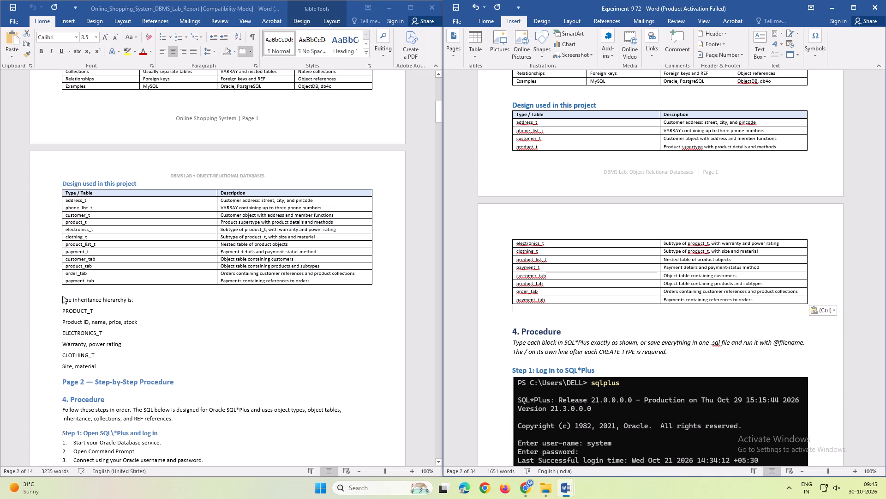
pyautogui.moveTo(60, 297); pyautogui.dragTo(120, 350)
pyautogui.click(103, 328)
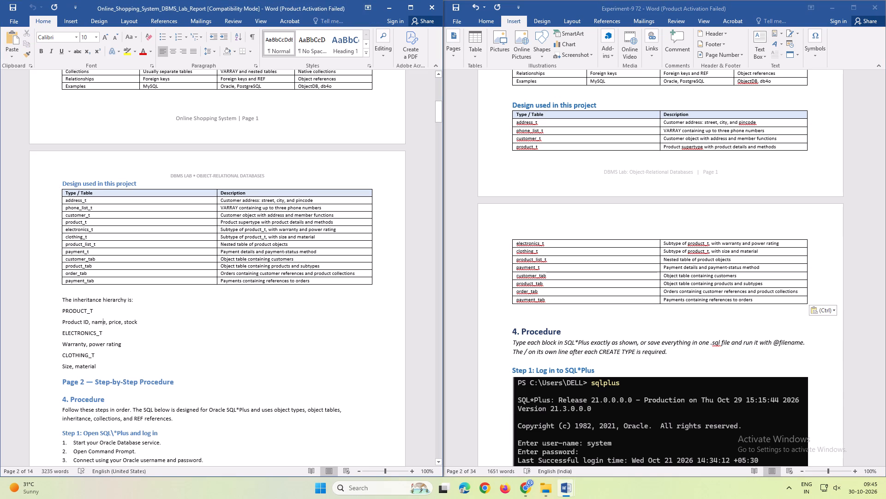
pyautogui.moveTo(70, 302); pyautogui.dragTo(116, 338)
pyautogui.click(130, 336)
pyautogui.moveTo(63, 301); pyautogui.dragTo(118, 368)
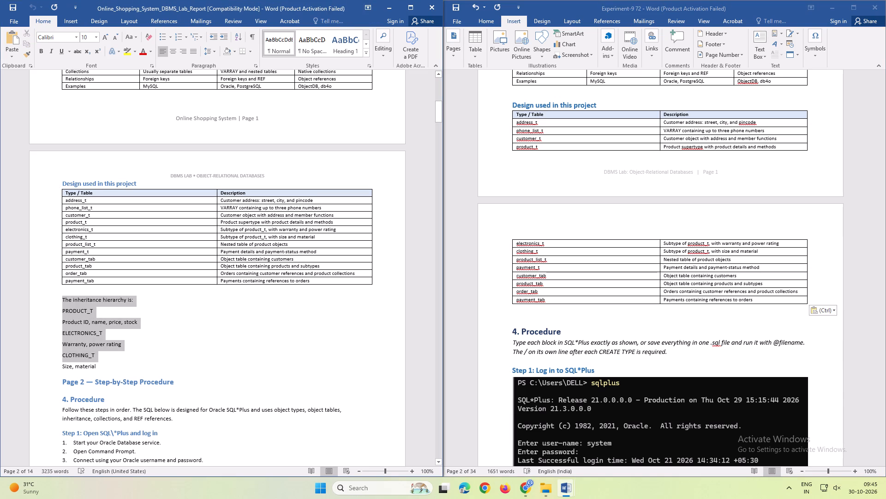
pyautogui.moveTo(118, 368); pyautogui.dragTo(118, 367)
pyautogui.hotkey('ctrl', 'c')
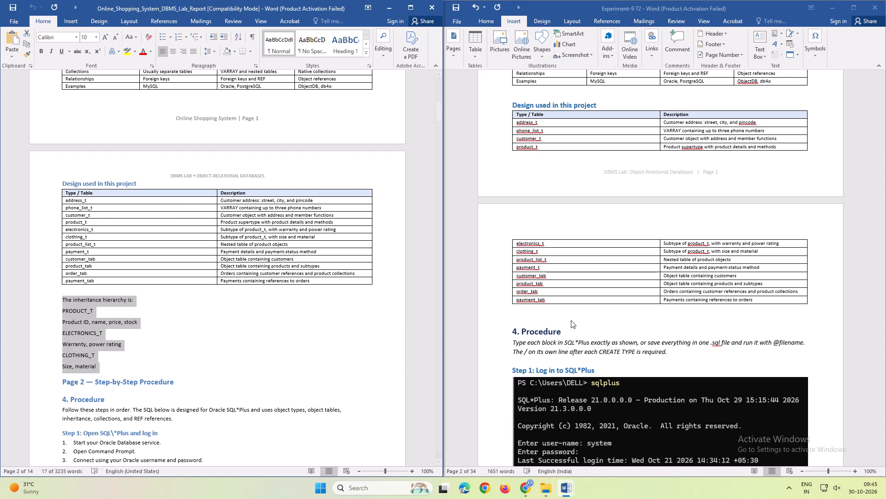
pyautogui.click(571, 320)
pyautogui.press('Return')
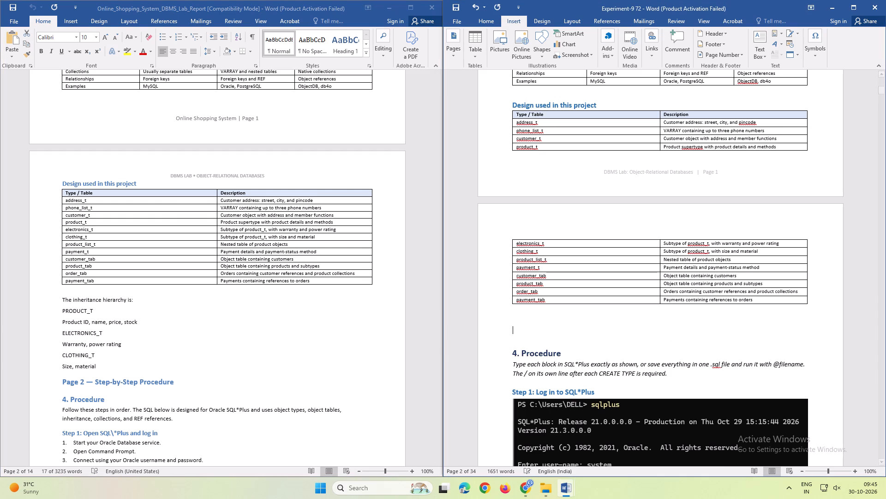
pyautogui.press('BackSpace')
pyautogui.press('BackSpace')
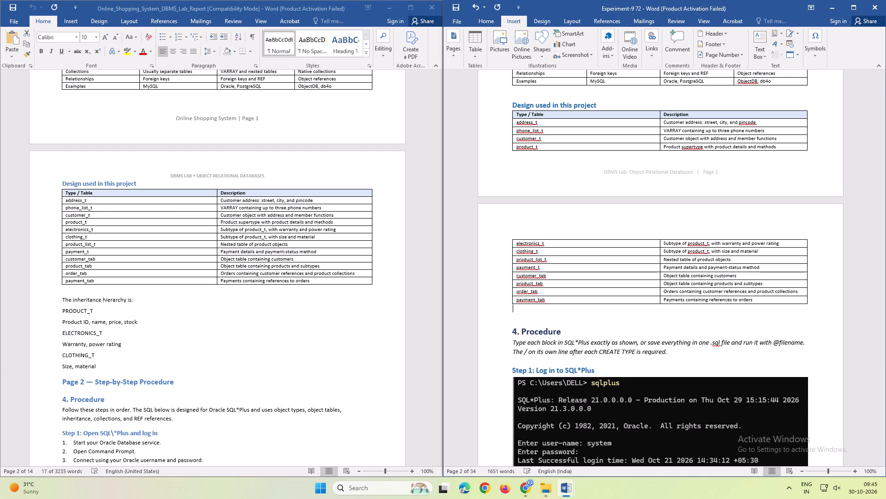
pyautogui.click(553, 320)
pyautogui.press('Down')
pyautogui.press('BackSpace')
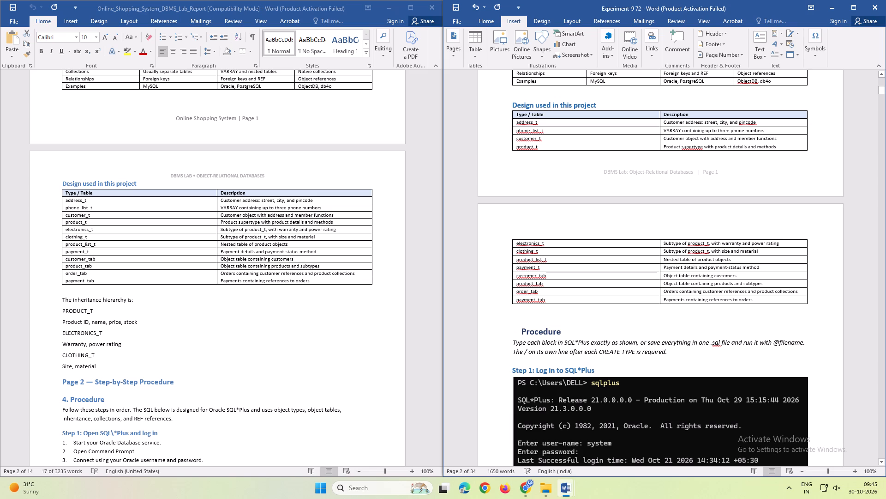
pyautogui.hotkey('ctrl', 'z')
# Paste the inheritance hierarchy text below the design table in Experiment-9 72, before "4. Procedure".
pyautogui.click(587, 317)
pyautogui.hotkey('ctrl', 'v')
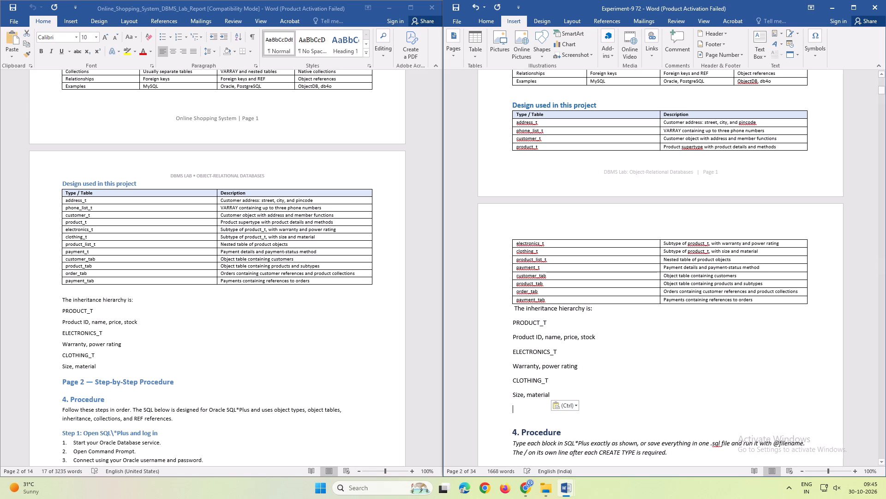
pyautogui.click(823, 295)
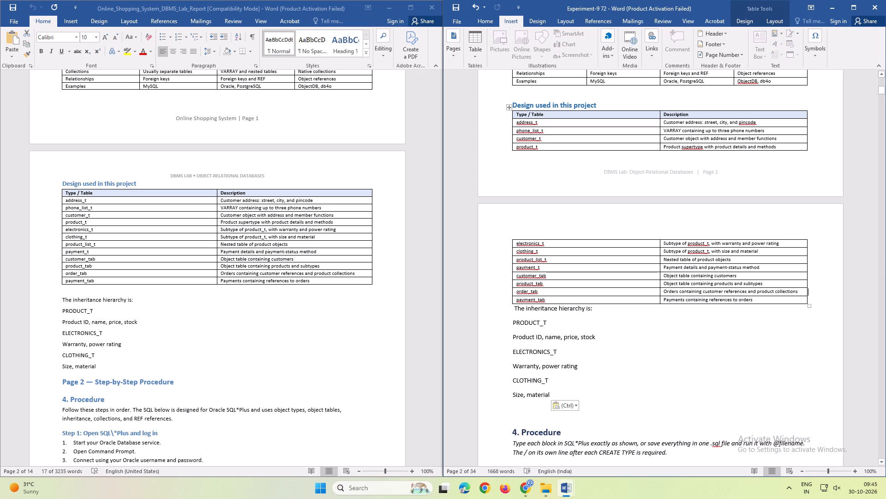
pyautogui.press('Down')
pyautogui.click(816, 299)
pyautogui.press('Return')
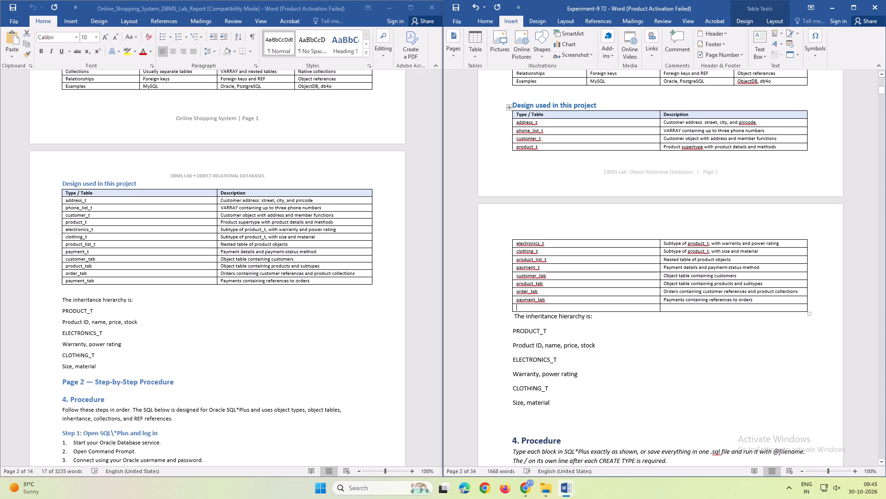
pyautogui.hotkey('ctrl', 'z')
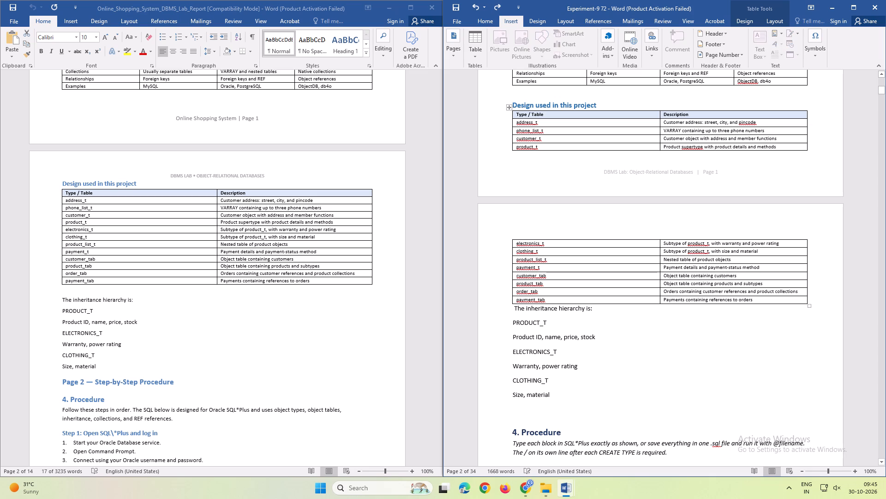
# Remove the space before "The inheritance hierarchy is:" and insert a blank line between it and the table above.
pyautogui.click(515, 309)
pyautogui.press('BackSpace')
pyautogui.press('Return')
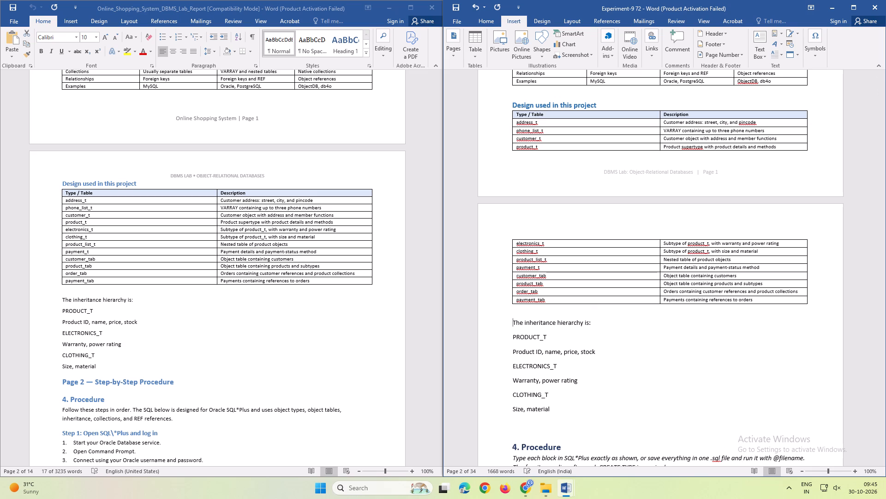
# Delete the blank line between "Size, material" and the "4. Procedure" heading in Experiment-9 72.
pyautogui.scroll(-4, 625, 371)
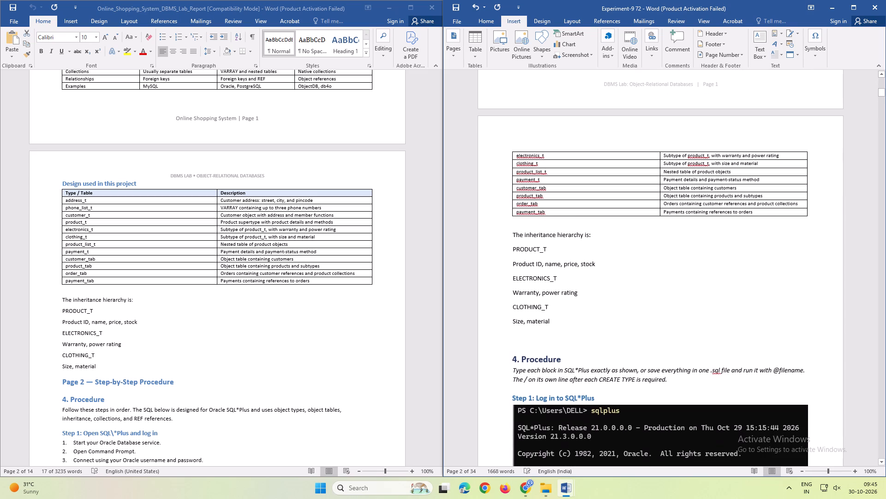
pyautogui.click(583, 341)
pyautogui.press('BackSpace')
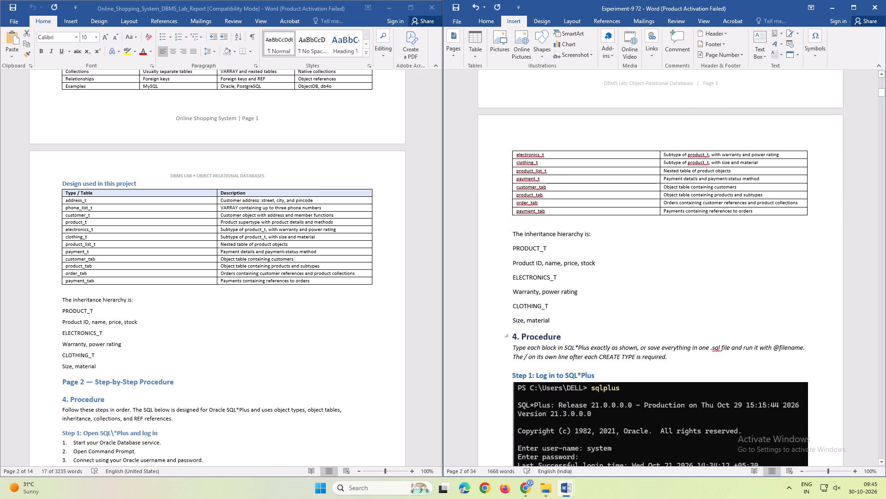
# Delete the SQL*Plus screenshot under "Step 2: Set the environment and start recording output" in Experiment-9 72.
pyautogui.scroll(-6, 592, 339)
pyautogui.scroll(-2, 302, 267)
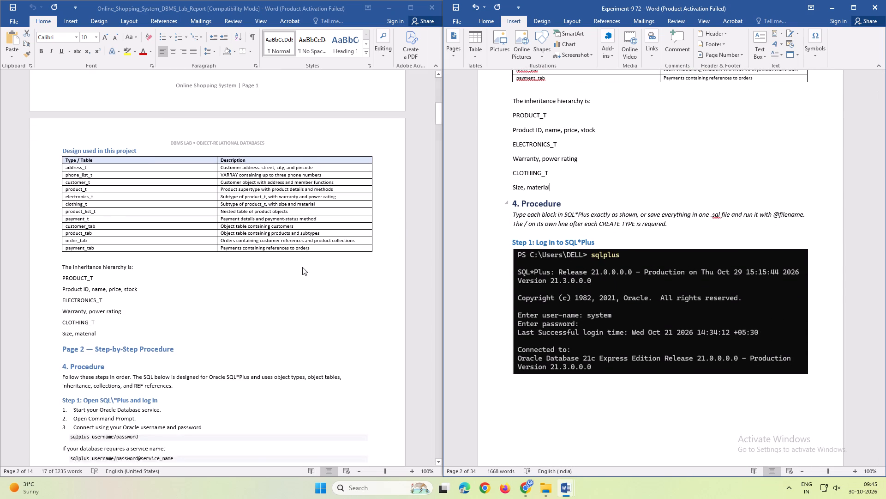
pyautogui.scroll(-5, 302, 267)
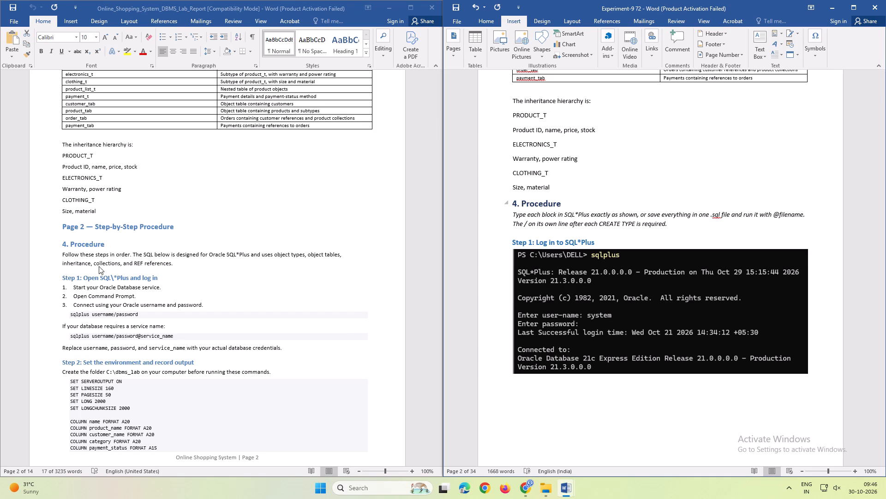
pyautogui.scroll(-1, 273, 334)
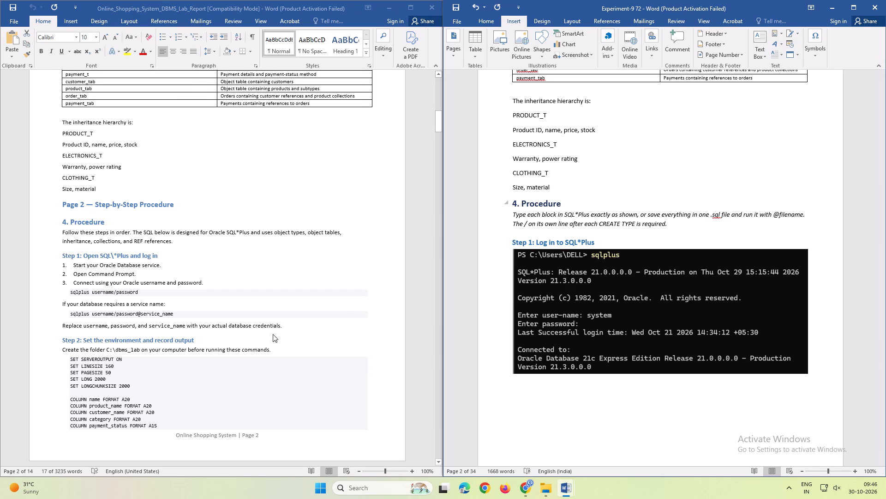
pyautogui.scroll(-3, 597, 315)
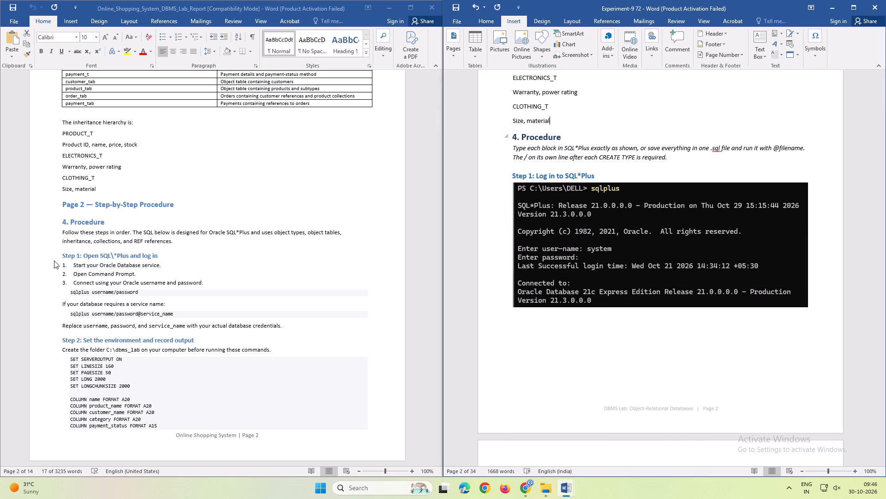
pyautogui.scroll(-5, 459, 304)
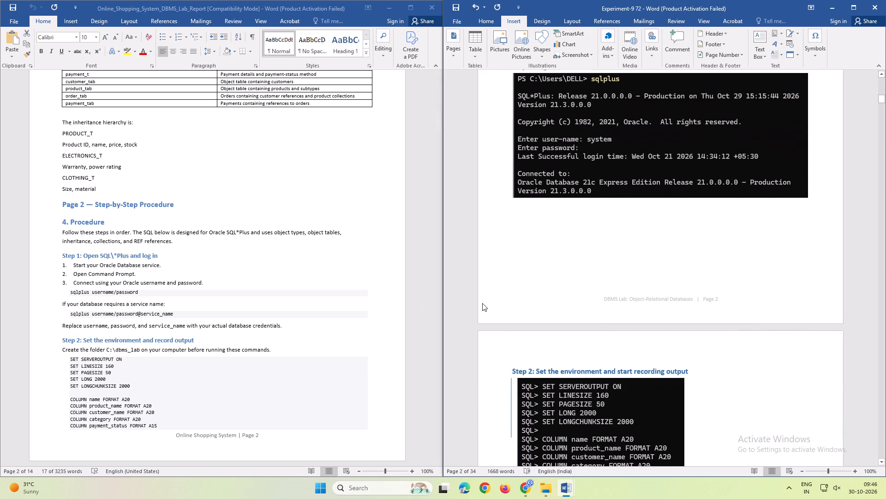
pyautogui.scroll(-2, 257, 353)
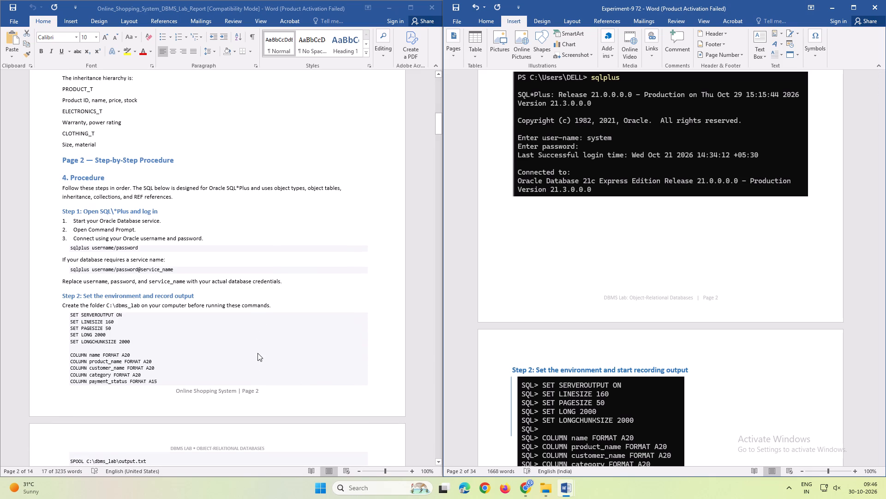
pyautogui.click(550, 388)
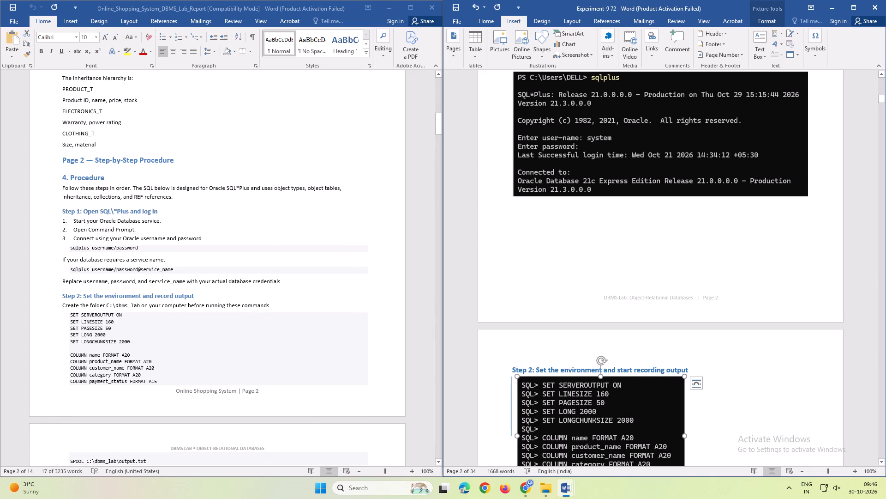
pyautogui.rightClick(550, 388)
pyautogui.click(573, 229)
pyautogui.scroll(-5, 633, 318)
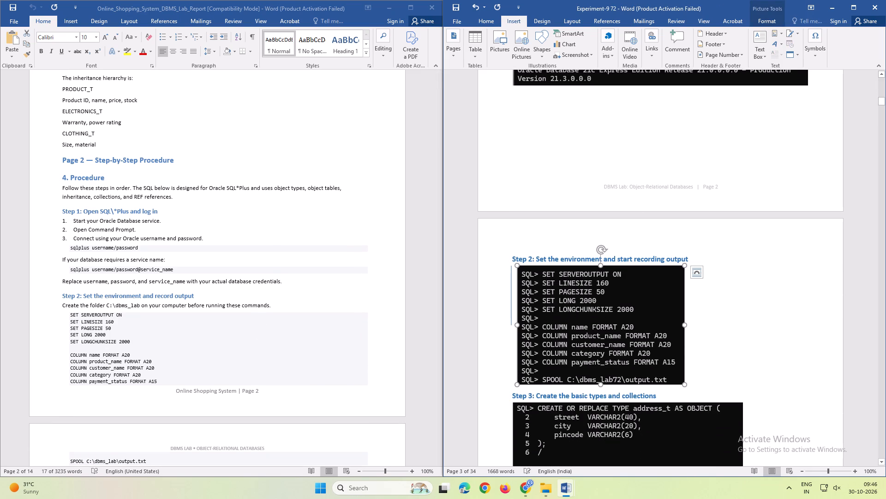
pyautogui.press('BackSpace')
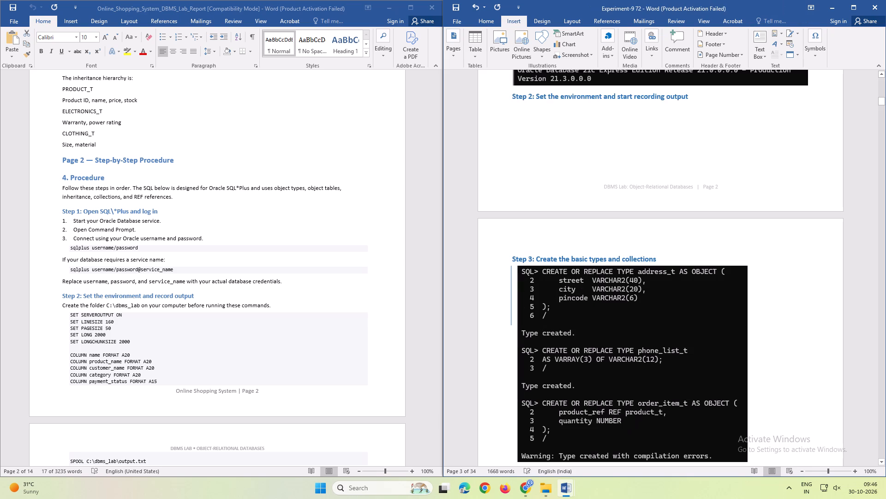
# Paste the SQL*Plus environment settings screenshot below the "Step 2: Set the environment and start recording output" heading in Experiment-9 72.
pyautogui.scroll(5, 683, 276)
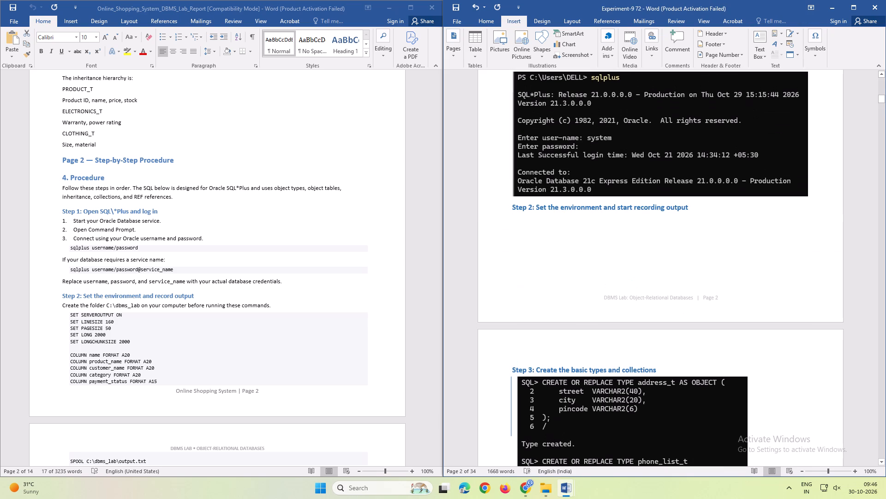
pyautogui.click(697, 208)
pyautogui.scroll(-1, 383, 306)
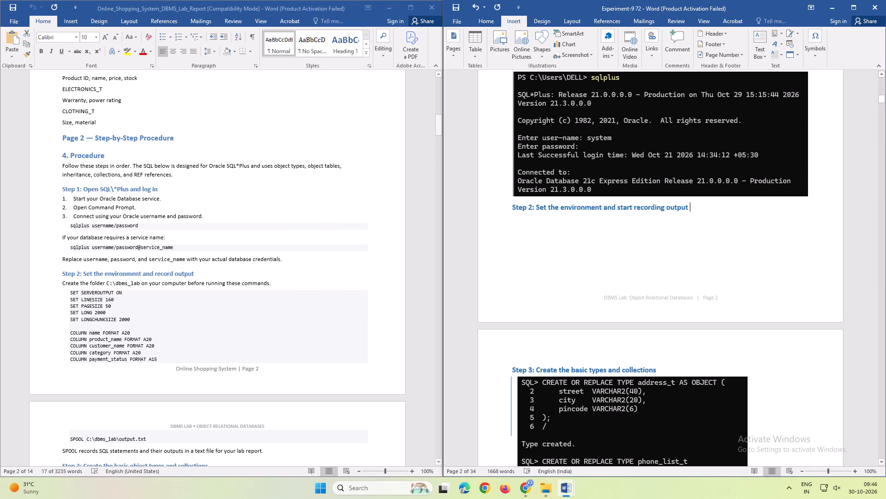
pyautogui.click(648, 269)
pyautogui.hotkey('ctrl', 'v')
pyautogui.scroll(-5, 648, 269)
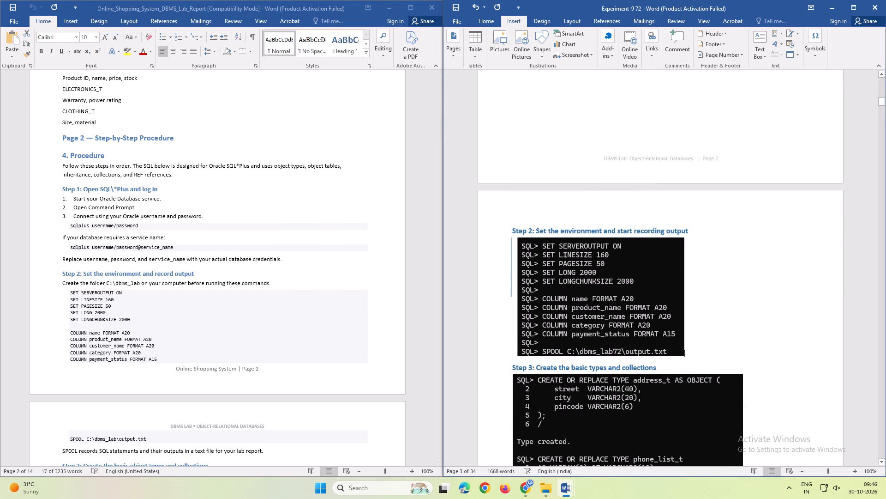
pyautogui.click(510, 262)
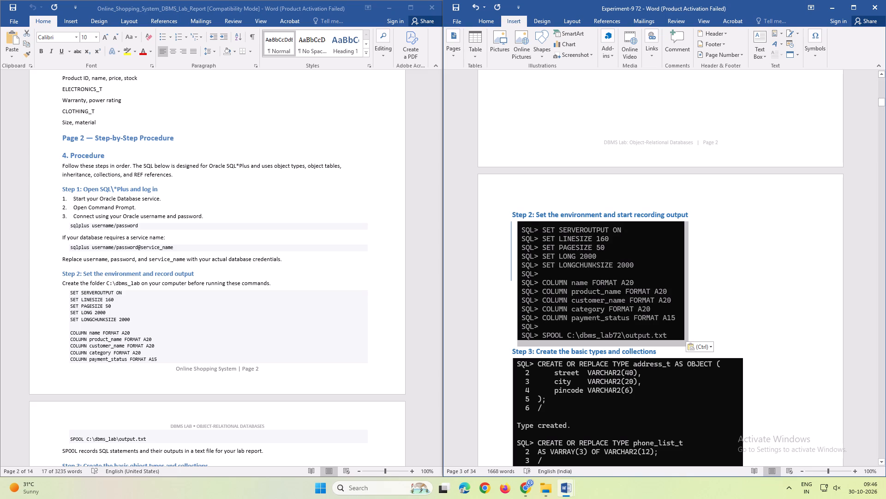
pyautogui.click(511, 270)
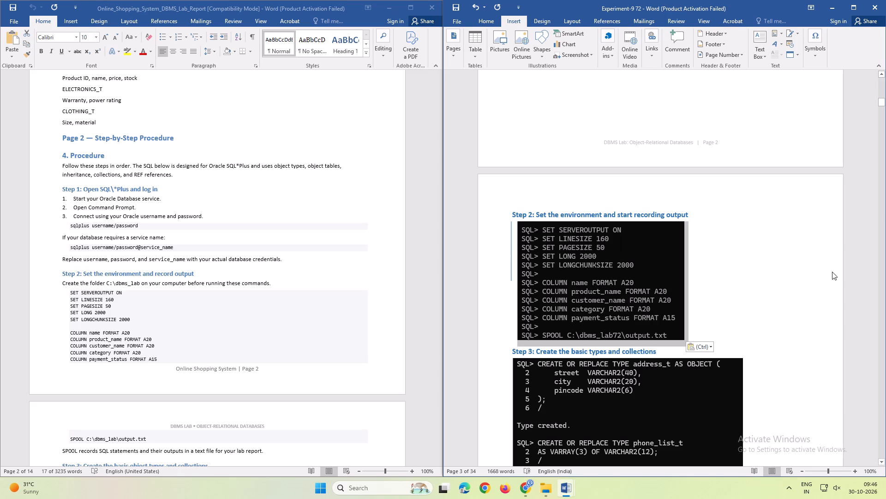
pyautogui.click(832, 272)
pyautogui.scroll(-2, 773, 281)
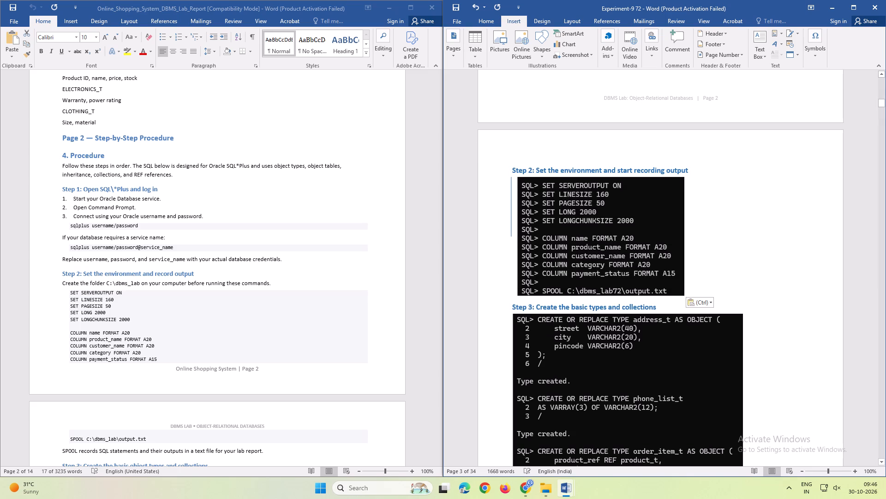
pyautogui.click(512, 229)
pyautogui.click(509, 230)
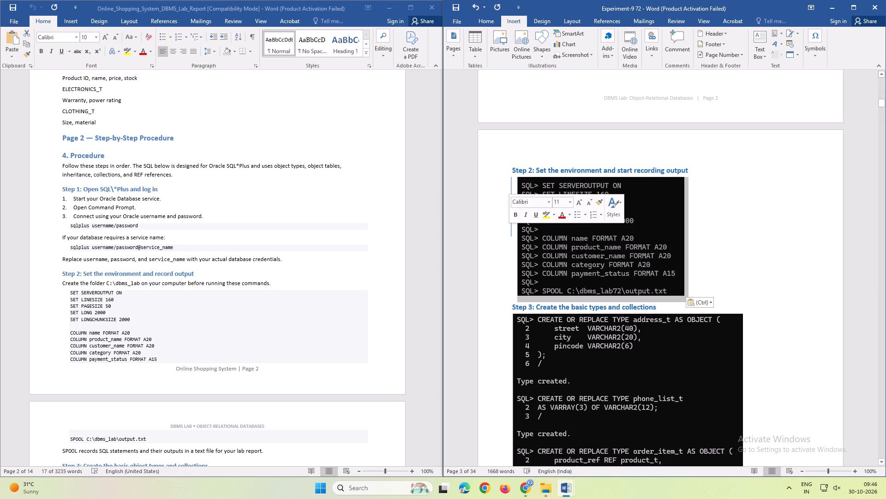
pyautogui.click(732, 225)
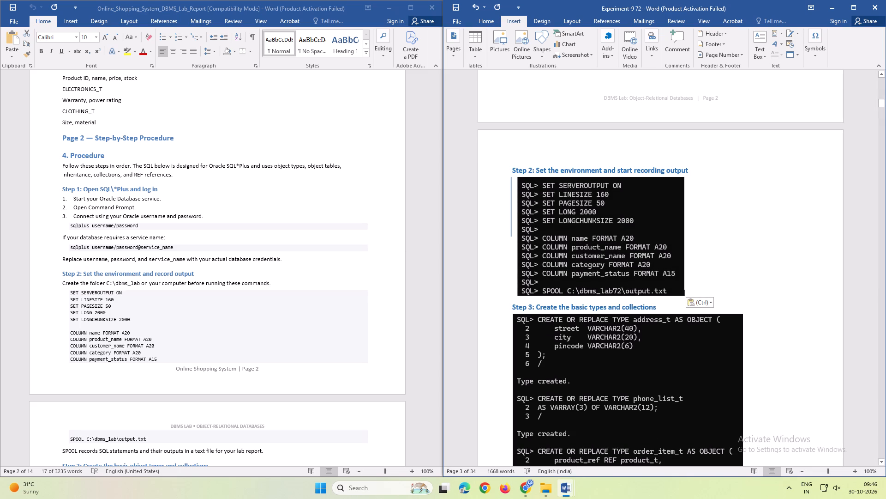
# Compare Steps 2 and 3 of the Online Shopping System report with the matching screenshots in Experiment-9 72.
pyautogui.scroll(-5, 721, 237)
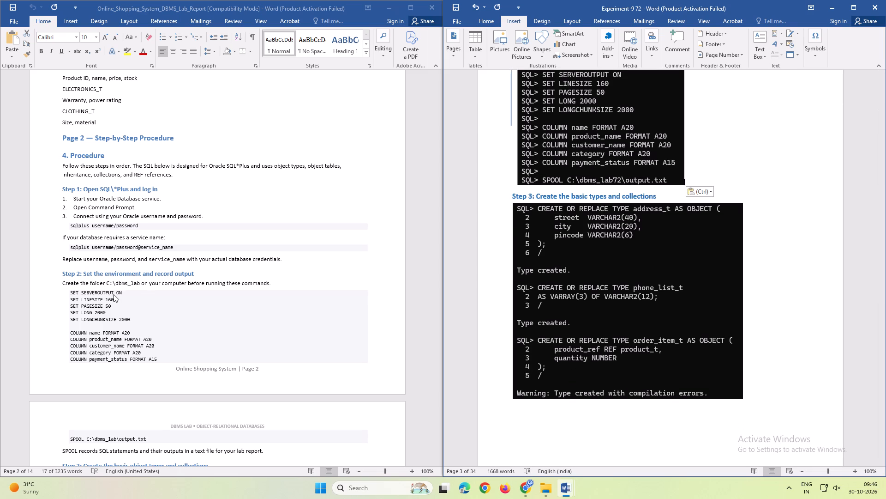
pyautogui.scroll(-3, 114, 294)
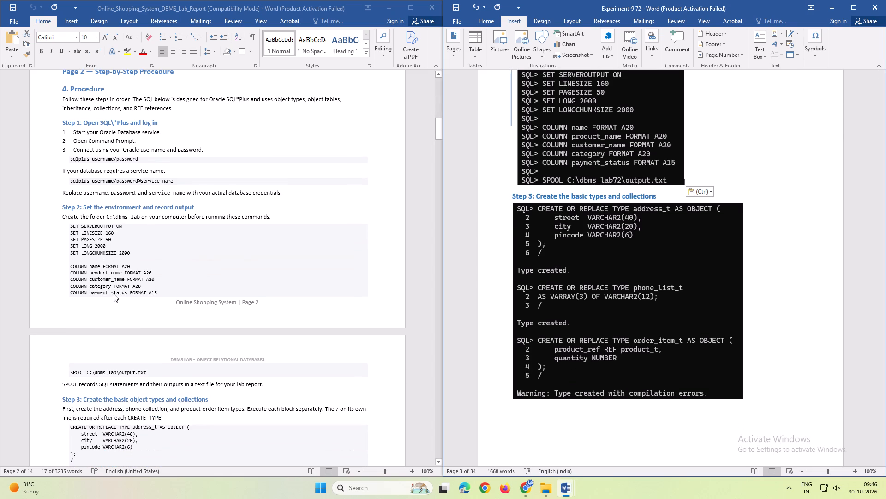
pyautogui.scroll(-1, 114, 294)
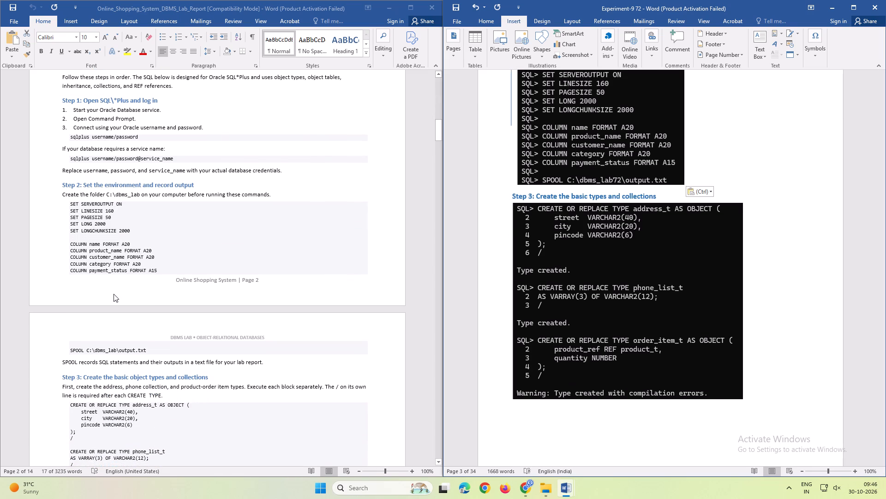
pyautogui.scroll(-1, 114, 294)
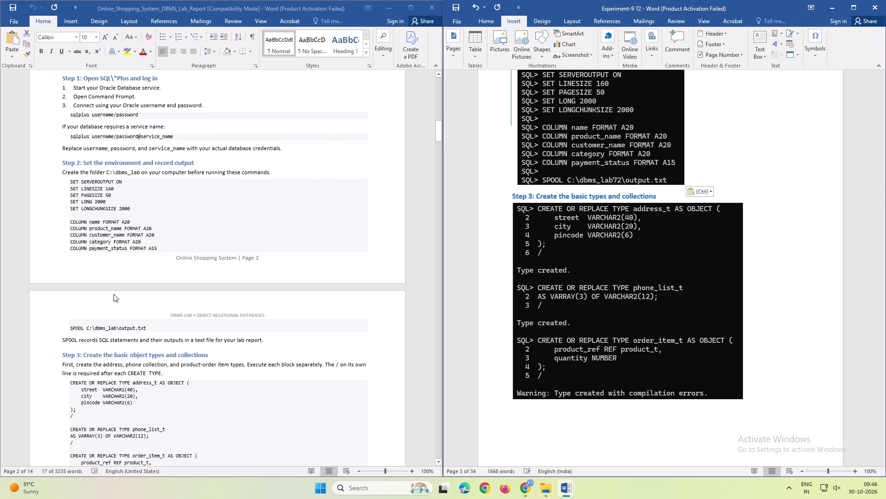
pyautogui.scroll(-4, 114, 294)
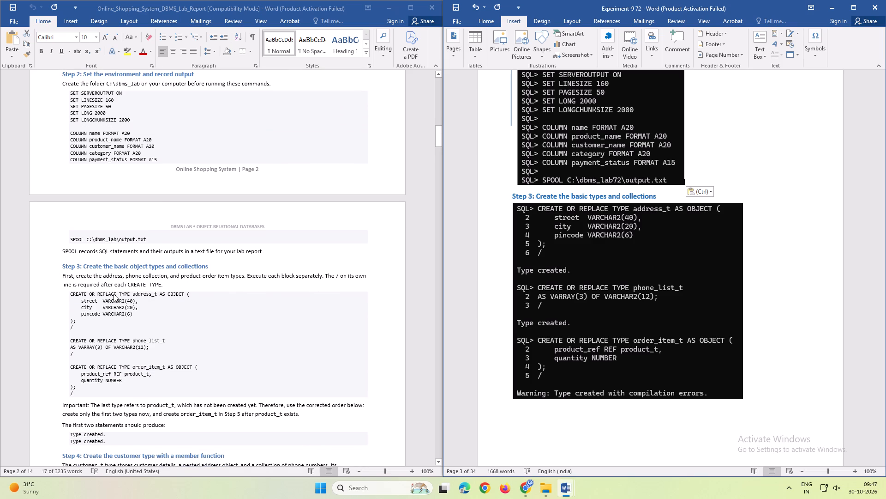
pyautogui.scroll(-3, 114, 293)
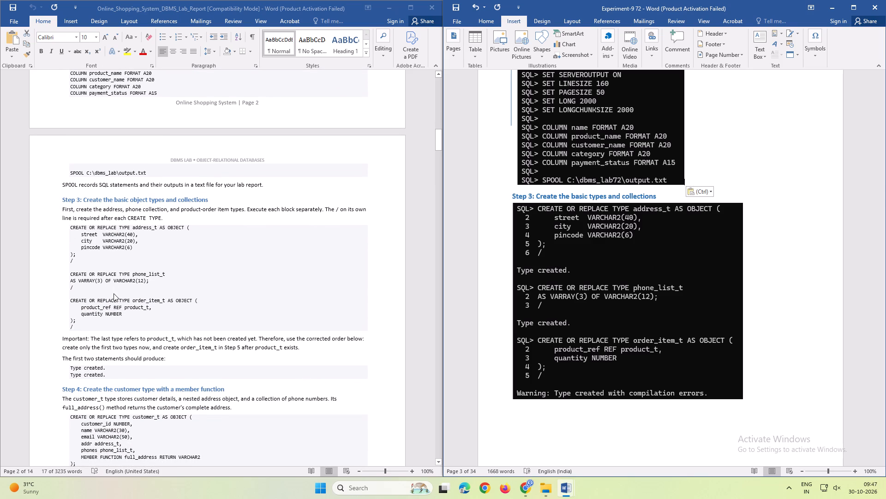
pyautogui.scroll(-1, 114, 293)
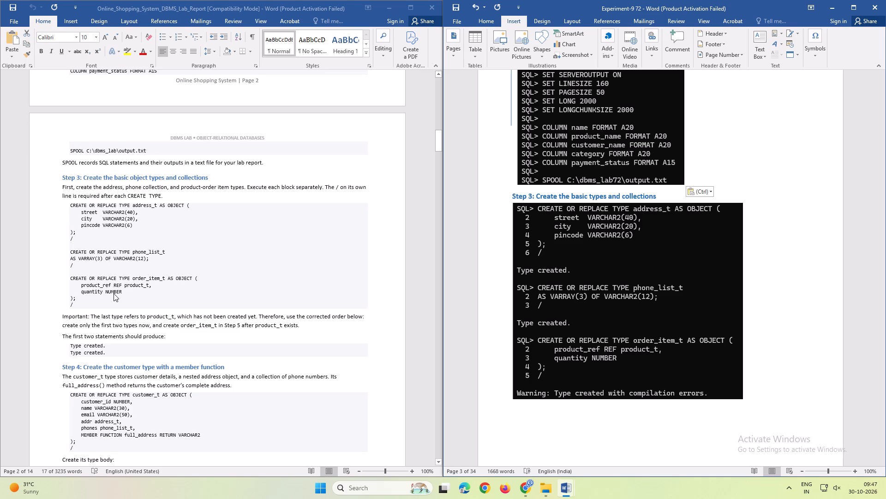
# Delete the empty space between the Step 3 screenshot and "Step 4: Create the supertype with methods" in Experiment-9 72.
pyautogui.scroll(-8, 702, 323)
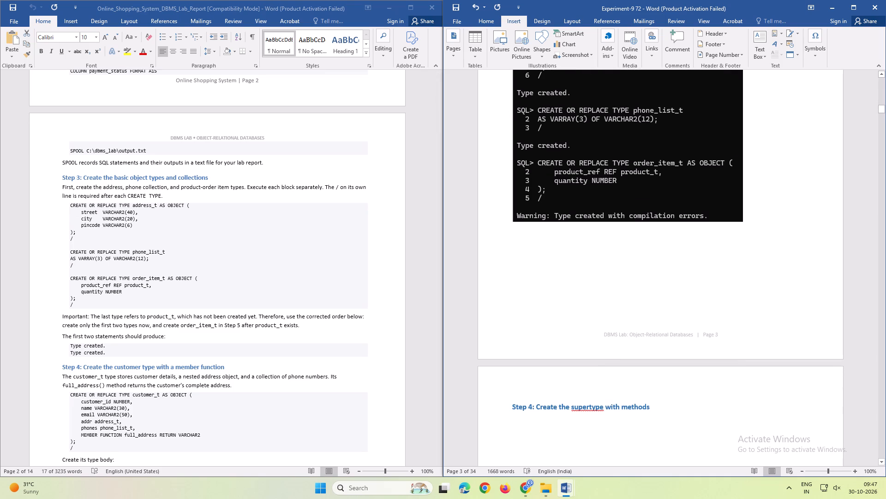
pyautogui.click(513, 407)
pyautogui.press('BackSpace')
pyautogui.press('BackSpace')
pyautogui.press('BackSpace')
pyautogui.press('BackSpace')
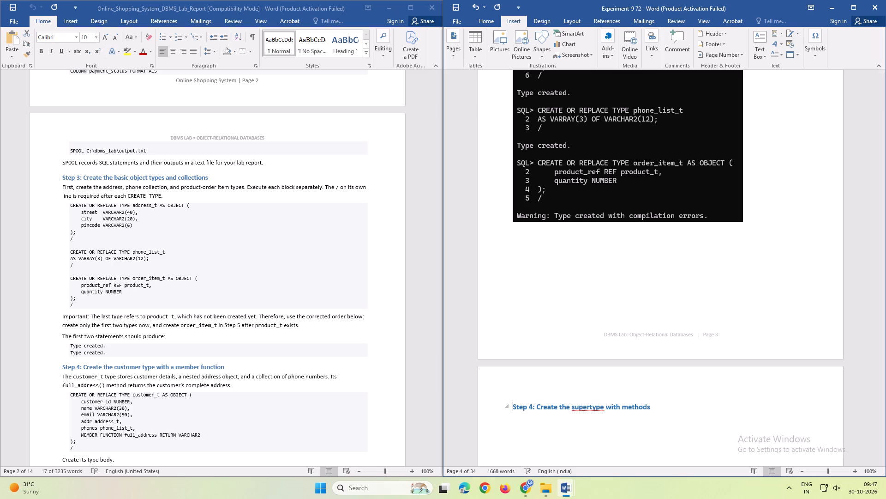
pyautogui.press('BackSpace')
pyautogui.press('BackSpace')
# Check the page layout of the Step 2 and Step 3 headings and screenshots in Experiment-9 72.
pyautogui.click(541, 311)
pyautogui.scroll(11, 547, 306)
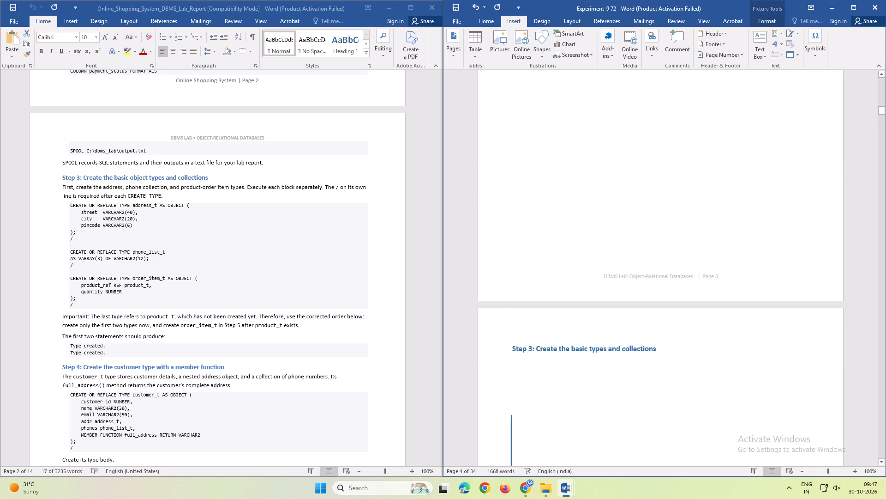
pyautogui.scroll(17, 547, 306)
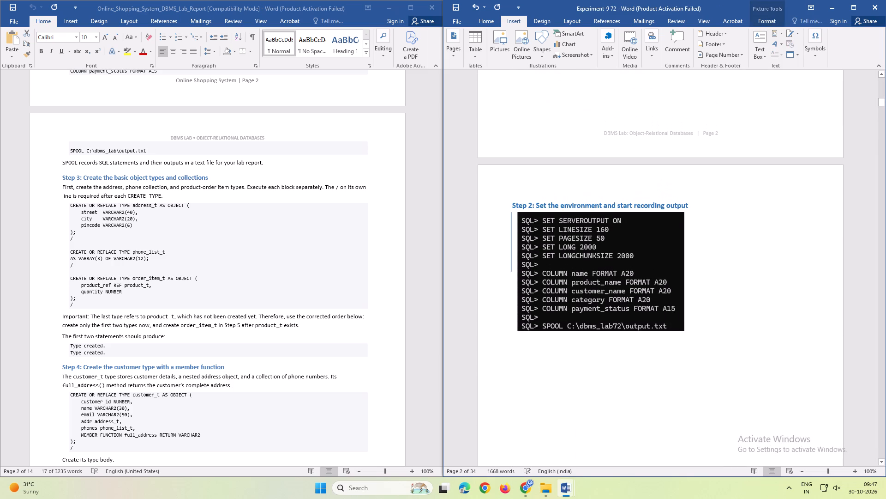
pyautogui.scroll(-8, 588, 332)
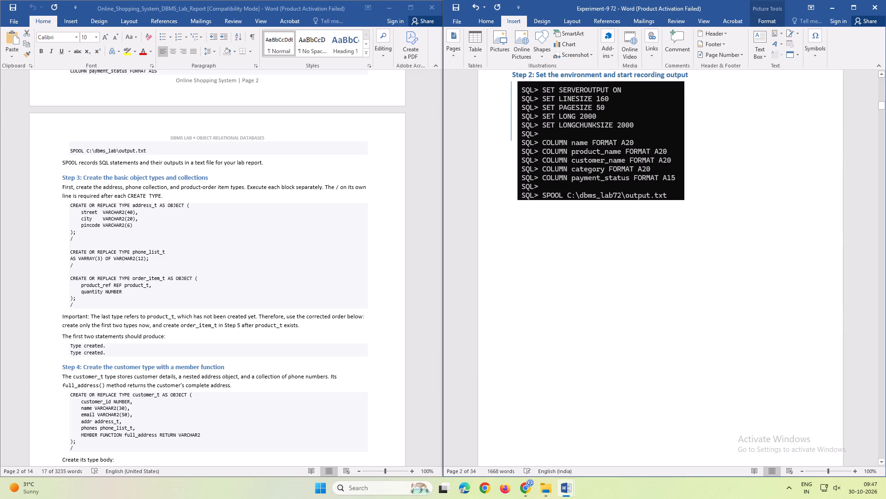
pyautogui.scroll(-15, 588, 332)
pyautogui.click(552, 328)
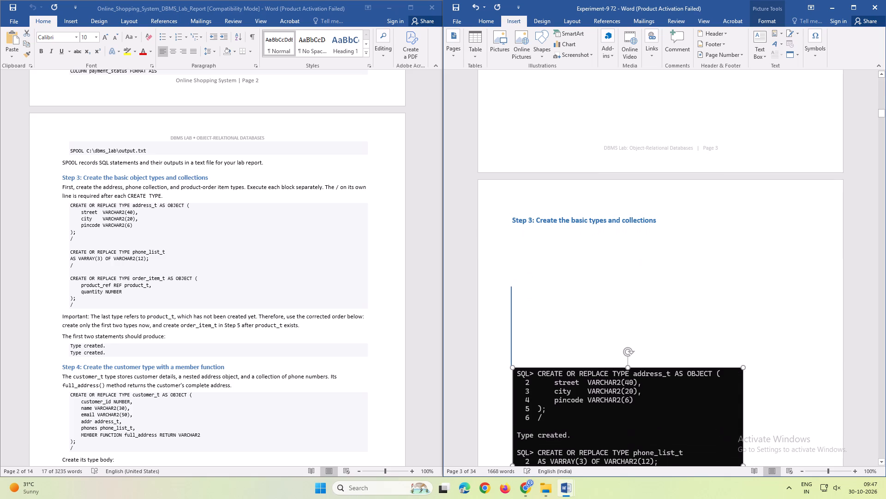
pyautogui.click(545, 332)
# Copy the "Step 3: Create the basic types and collections" heading onto a new line below the Step 2 screenshot.
pyautogui.scroll(2, 553, 272)
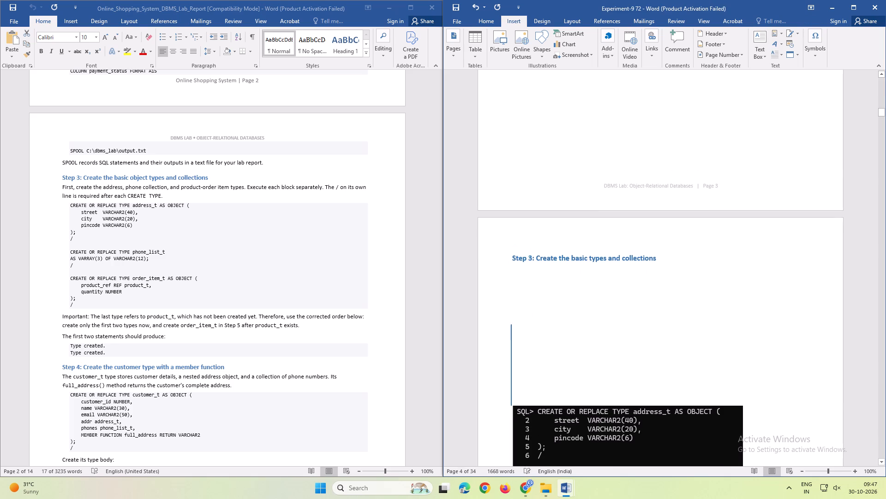
pyautogui.moveTo(511, 270); pyautogui.dragTo(650, 263)
pyautogui.hotkey('ctrl', 'c')
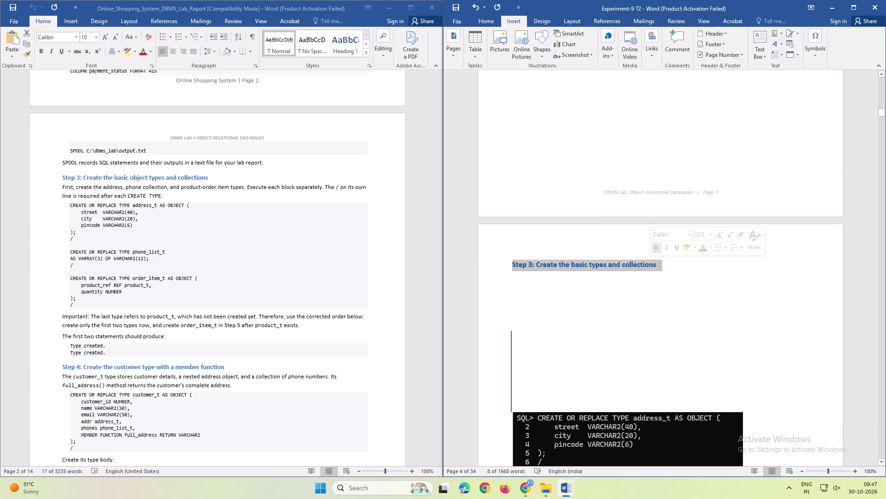
pyautogui.scroll(17, 651, 304)
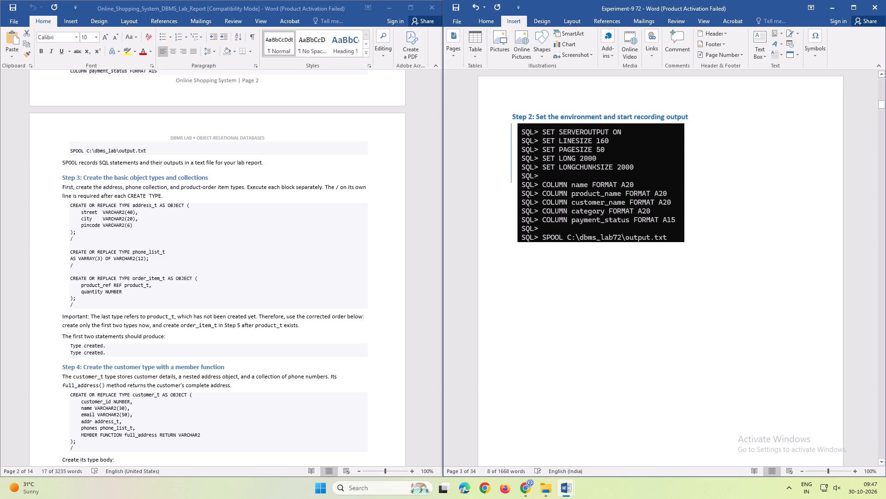
pyautogui.click(704, 246)
pyautogui.press('Return')
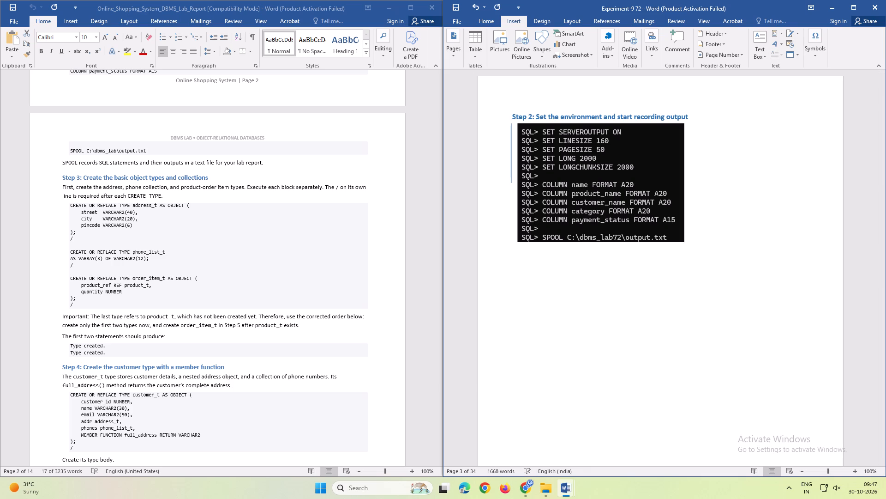
pyautogui.hotkey('ctrl', 'v')
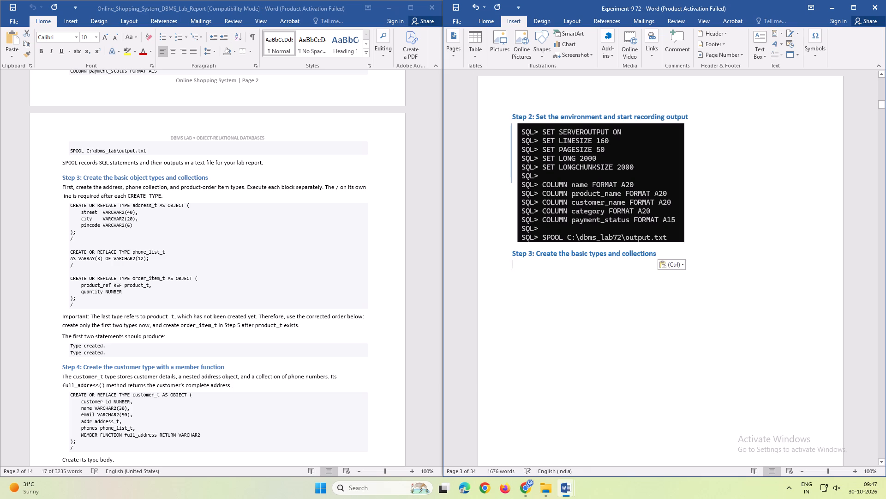
# Copy the address_t, phone_list_t and order_item_t screenshot and paste it below the copied Step 3 heading.
pyautogui.scroll(-19, 615, 310)
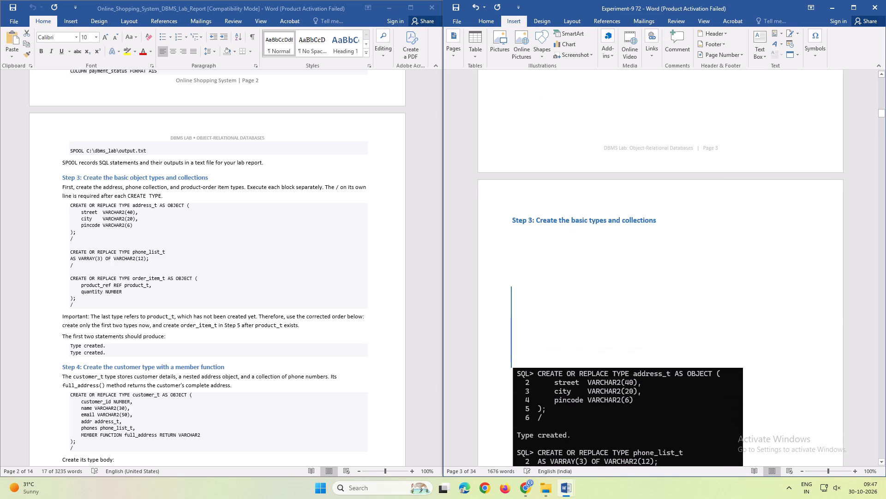
pyautogui.click(625, 399)
pyautogui.rightClick(624, 398)
pyautogui.click(647, 241)
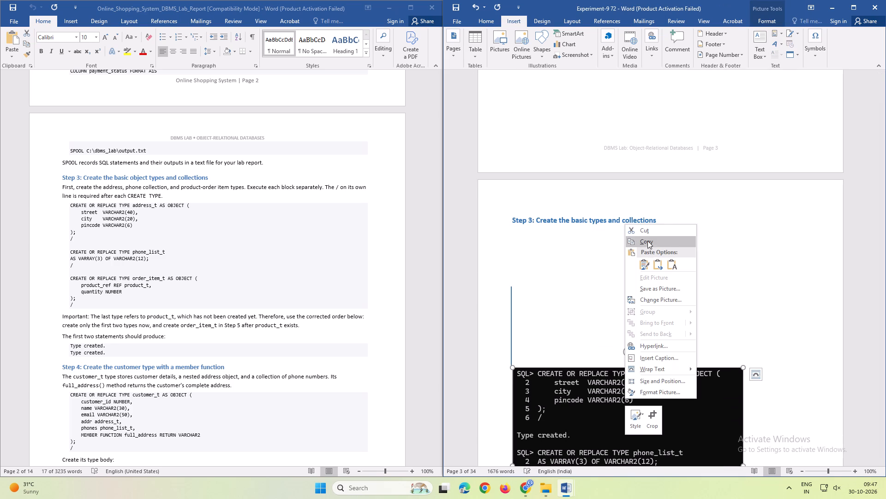
pyautogui.scroll(6, 647, 241)
pyautogui.scroll(6, 598, 241)
pyautogui.click(582, 233)
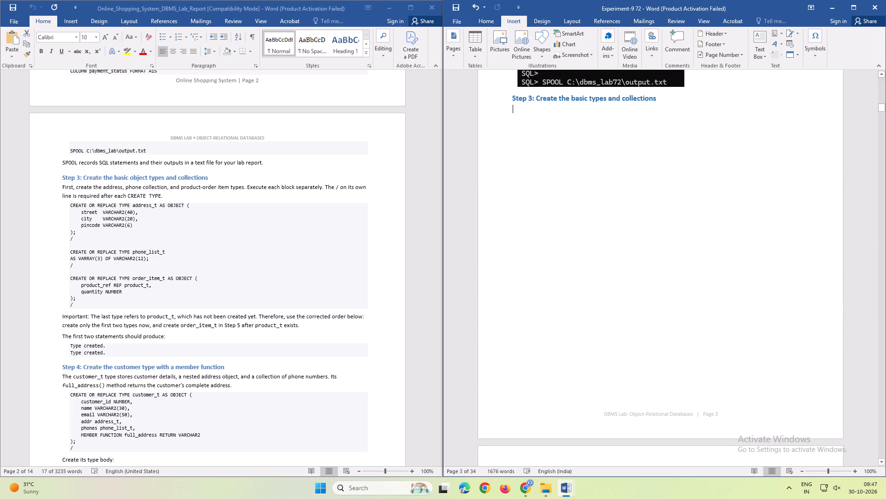
pyautogui.hotkey('ctrl', 'v')
# Cut the original Step 3 type-creation screenshot that sits before "Step 4: Create the supertype with methods".
pyautogui.scroll(-20, 587, 237)
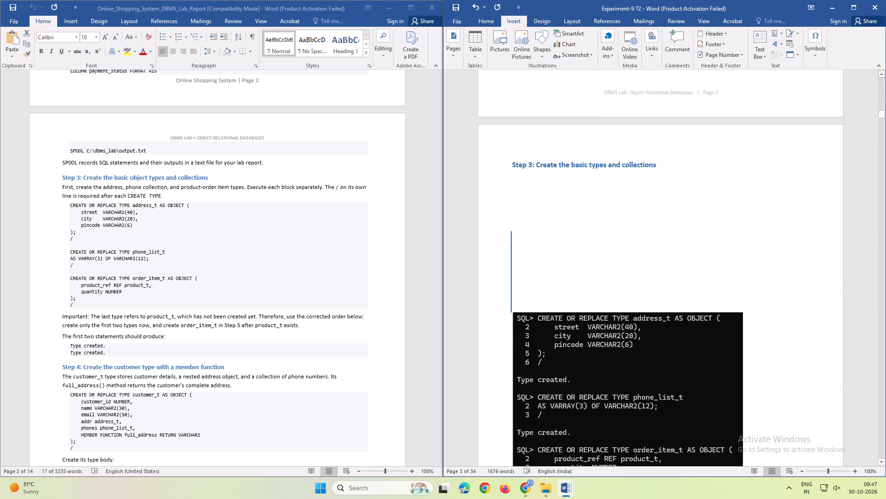
pyautogui.rightClick(593, 243)
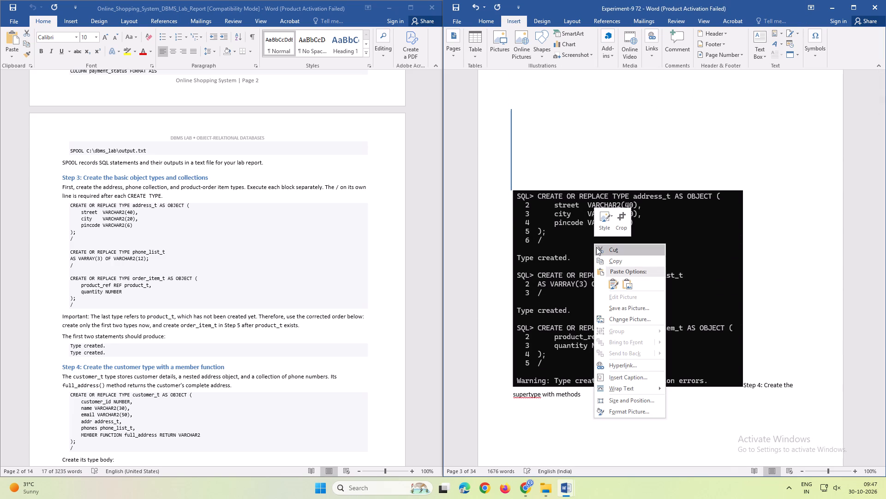
pyautogui.click(615, 247)
# Delete the leftover duplicate "Step 3: Create the basic types and collections" heading directly above "Step 4: Create the supertype with methods".
pyautogui.scroll(12, 615, 247)
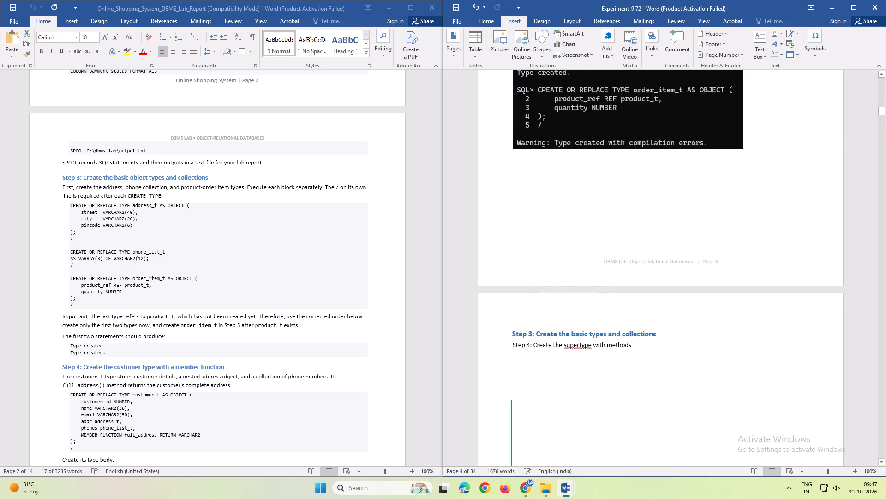
pyautogui.scroll(13, 615, 247)
pyautogui.scroll(-7, 615, 247)
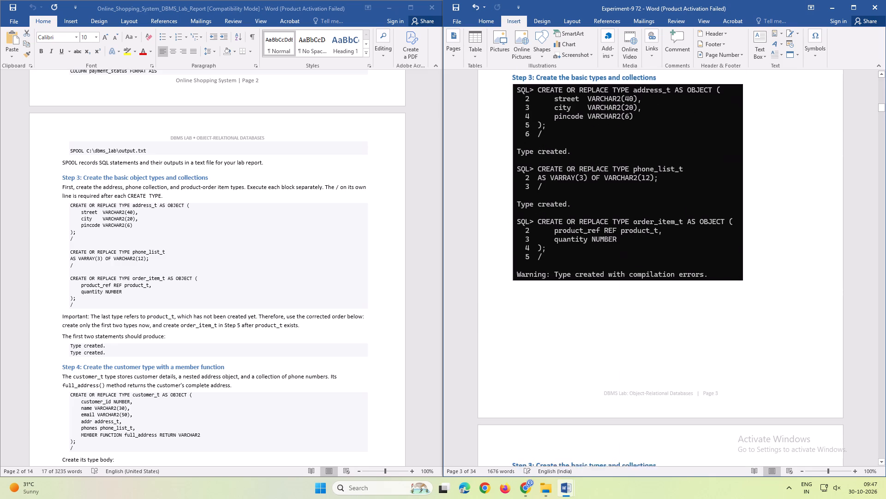
pyautogui.scroll(-14, 615, 247)
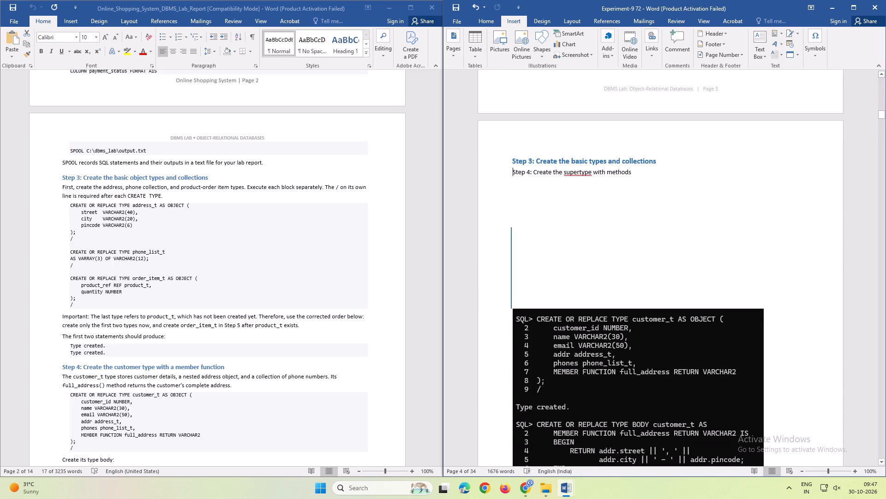
pyautogui.scroll(12, 612, 251)
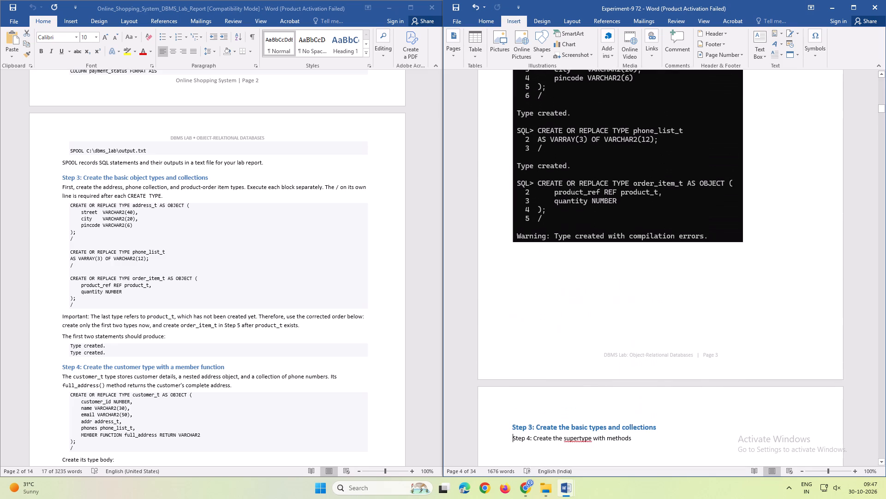
pyautogui.scroll(-5, 621, 349)
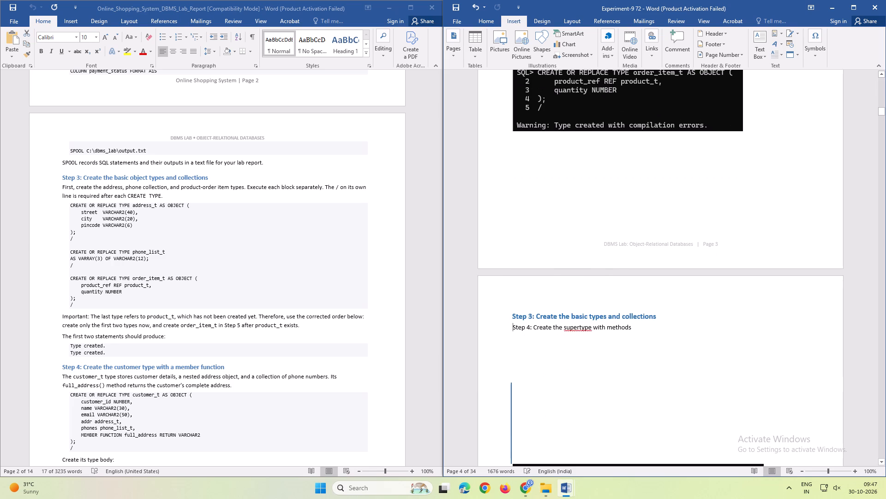
pyautogui.moveTo(658, 316); pyautogui.dragTo(522, 319)
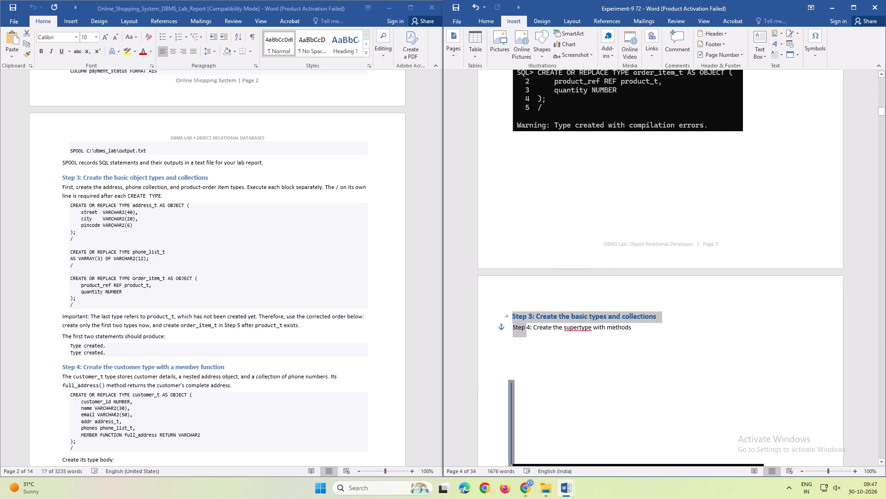
pyautogui.moveTo(522, 319); pyautogui.dragTo(515, 316)
pyautogui.press('BackSpace')
pyautogui.press('BackSpace')
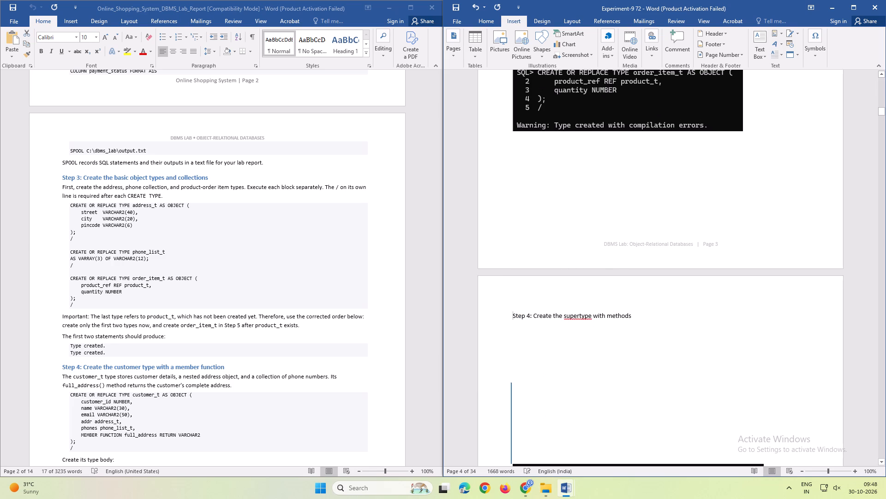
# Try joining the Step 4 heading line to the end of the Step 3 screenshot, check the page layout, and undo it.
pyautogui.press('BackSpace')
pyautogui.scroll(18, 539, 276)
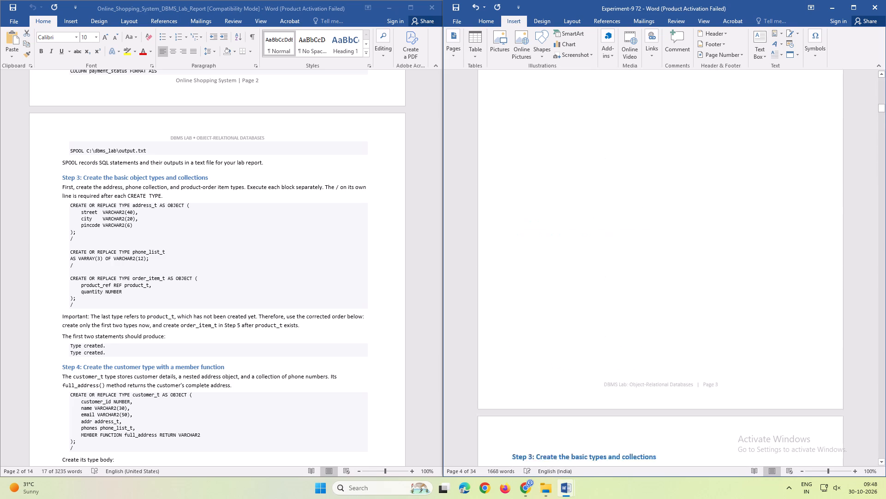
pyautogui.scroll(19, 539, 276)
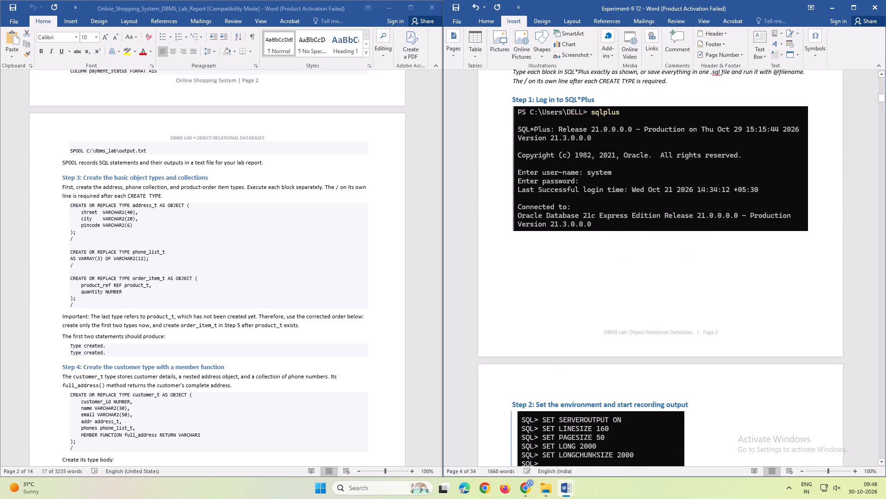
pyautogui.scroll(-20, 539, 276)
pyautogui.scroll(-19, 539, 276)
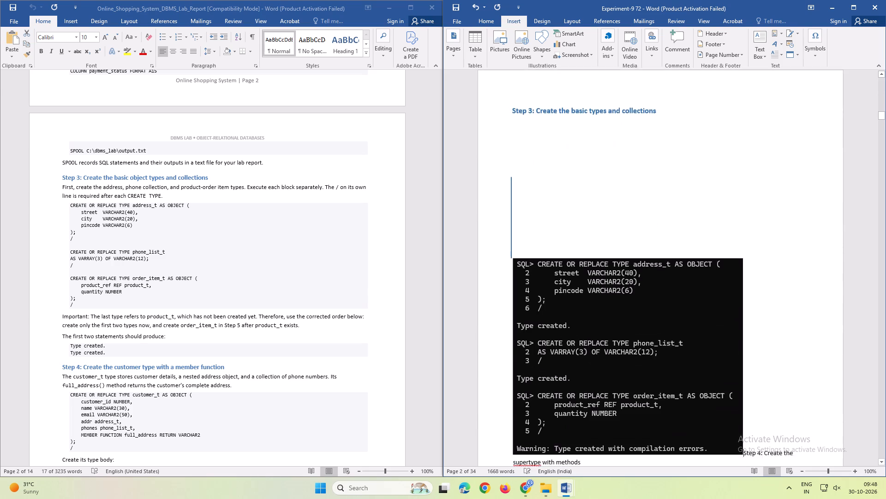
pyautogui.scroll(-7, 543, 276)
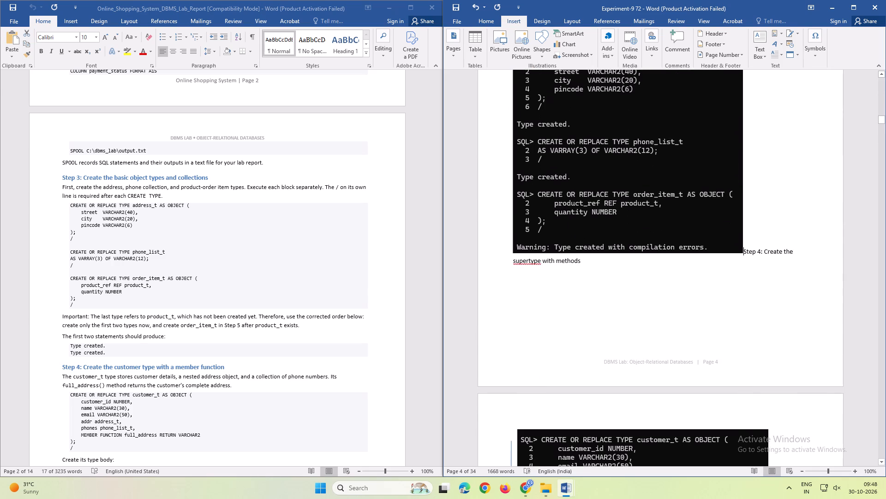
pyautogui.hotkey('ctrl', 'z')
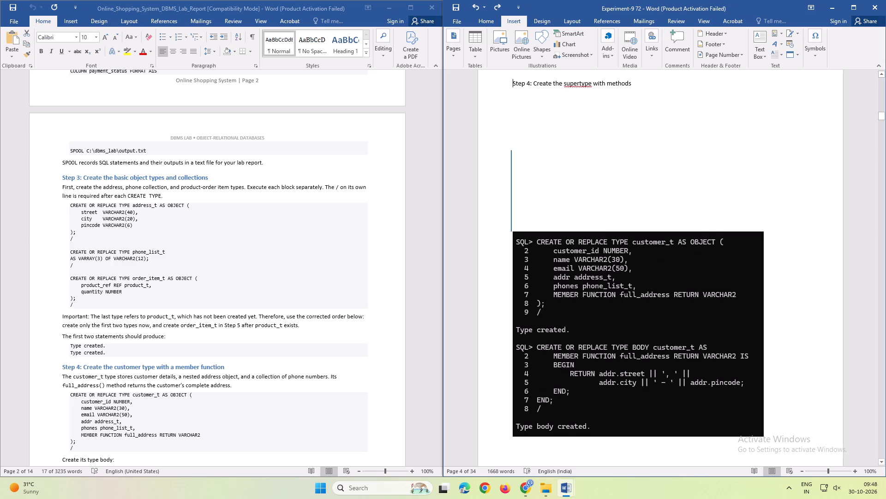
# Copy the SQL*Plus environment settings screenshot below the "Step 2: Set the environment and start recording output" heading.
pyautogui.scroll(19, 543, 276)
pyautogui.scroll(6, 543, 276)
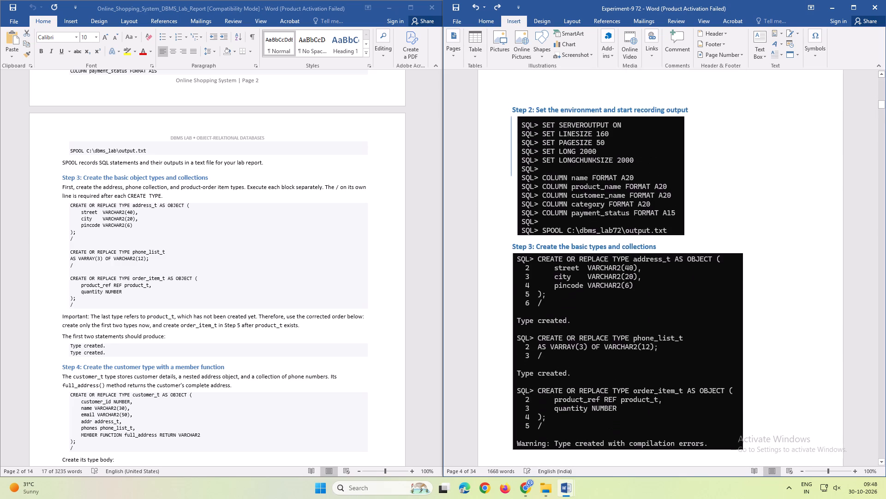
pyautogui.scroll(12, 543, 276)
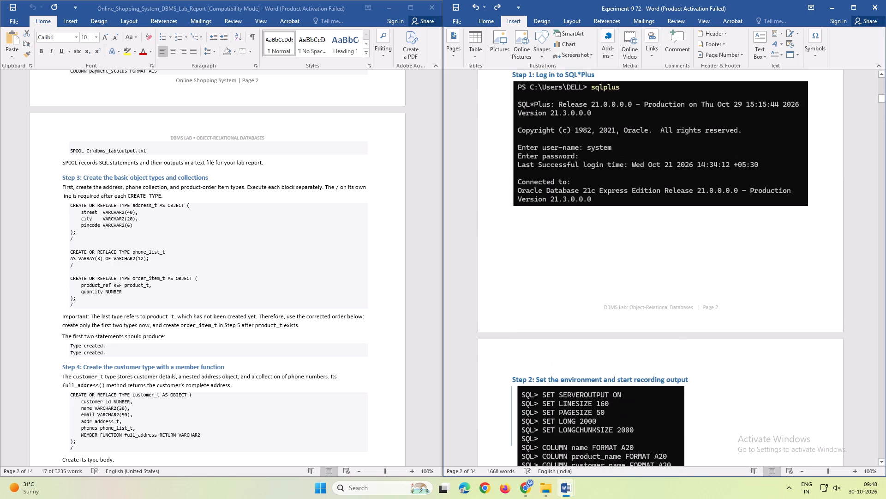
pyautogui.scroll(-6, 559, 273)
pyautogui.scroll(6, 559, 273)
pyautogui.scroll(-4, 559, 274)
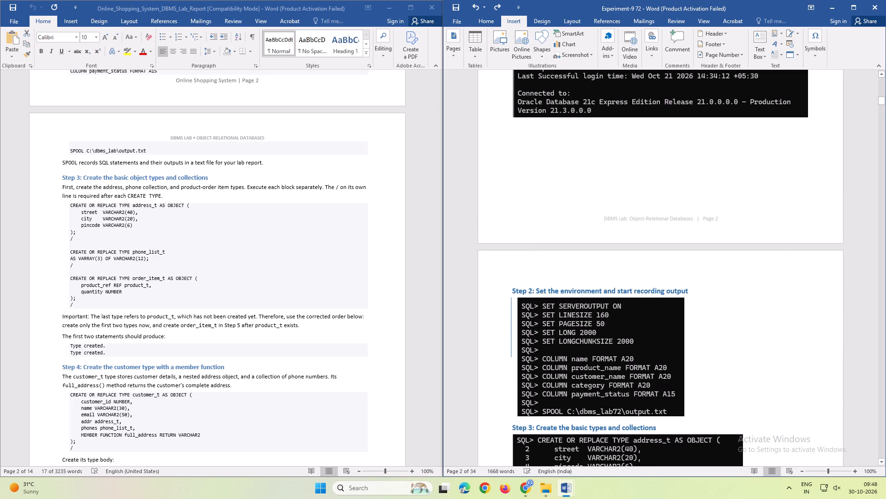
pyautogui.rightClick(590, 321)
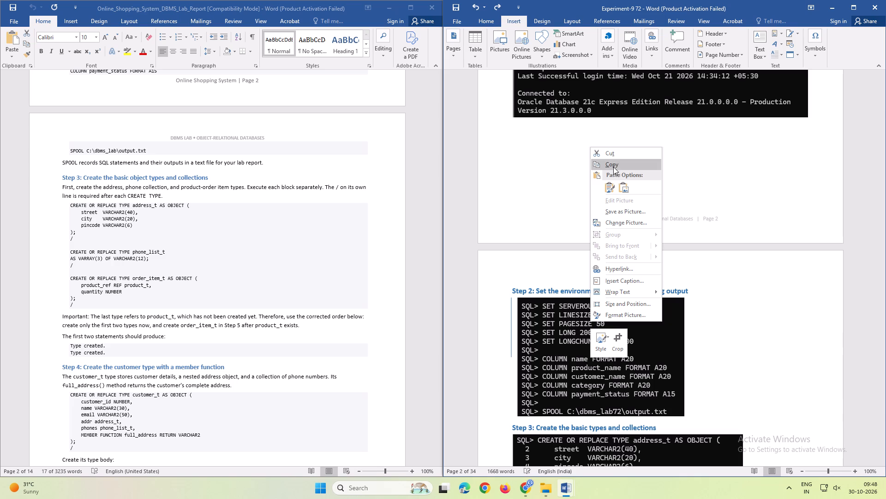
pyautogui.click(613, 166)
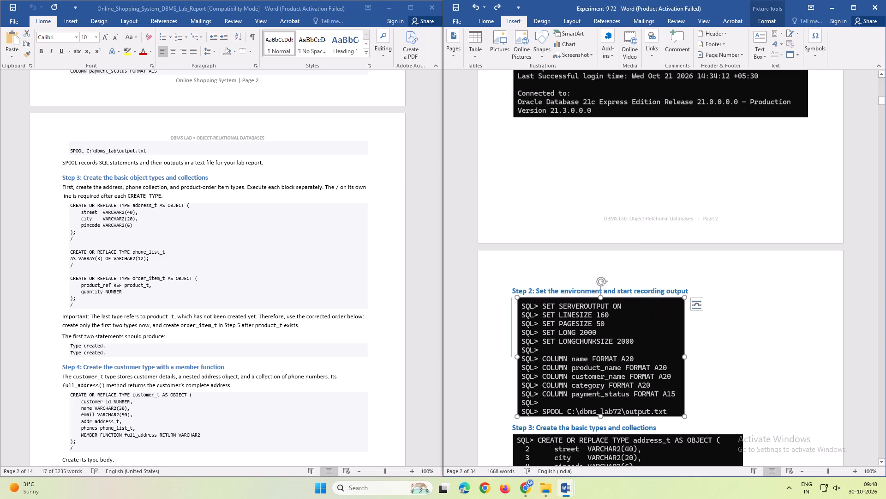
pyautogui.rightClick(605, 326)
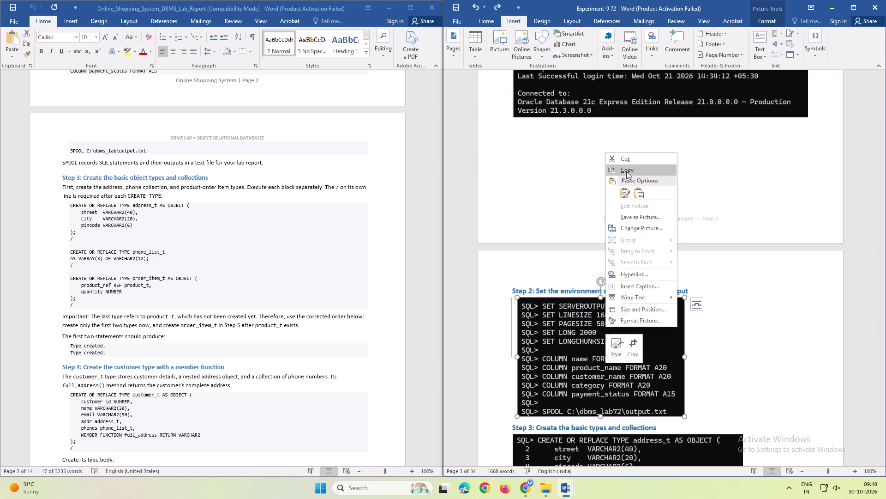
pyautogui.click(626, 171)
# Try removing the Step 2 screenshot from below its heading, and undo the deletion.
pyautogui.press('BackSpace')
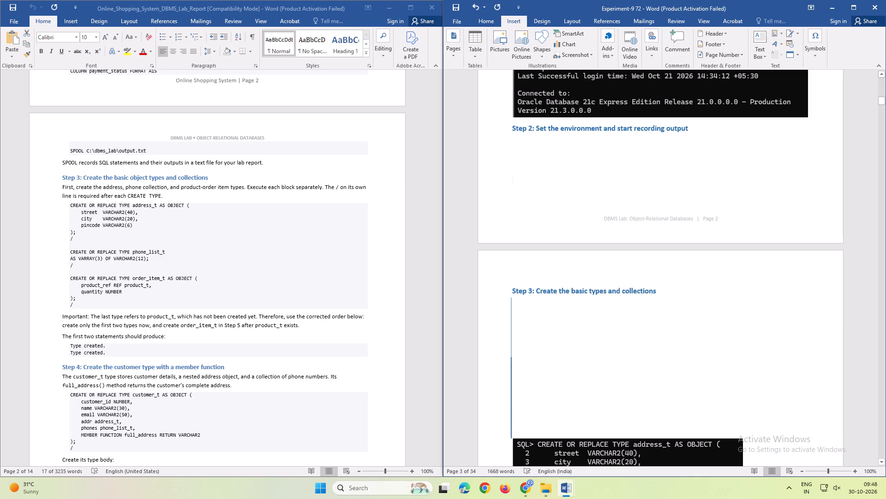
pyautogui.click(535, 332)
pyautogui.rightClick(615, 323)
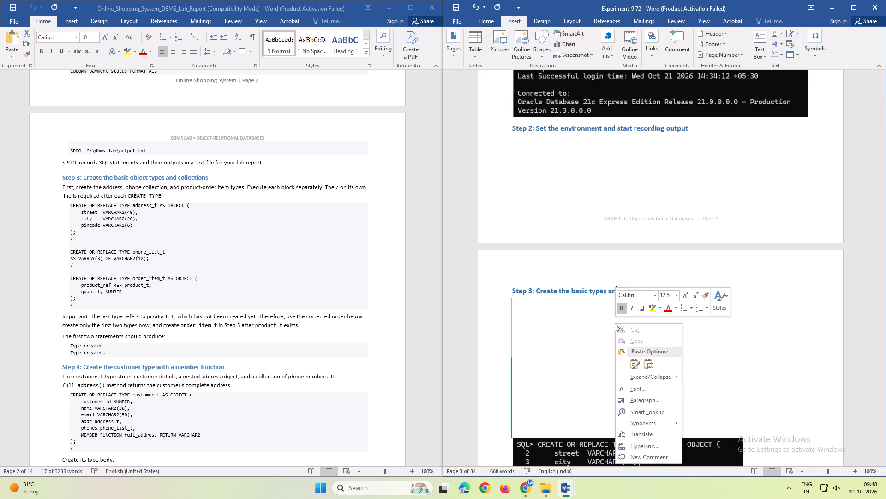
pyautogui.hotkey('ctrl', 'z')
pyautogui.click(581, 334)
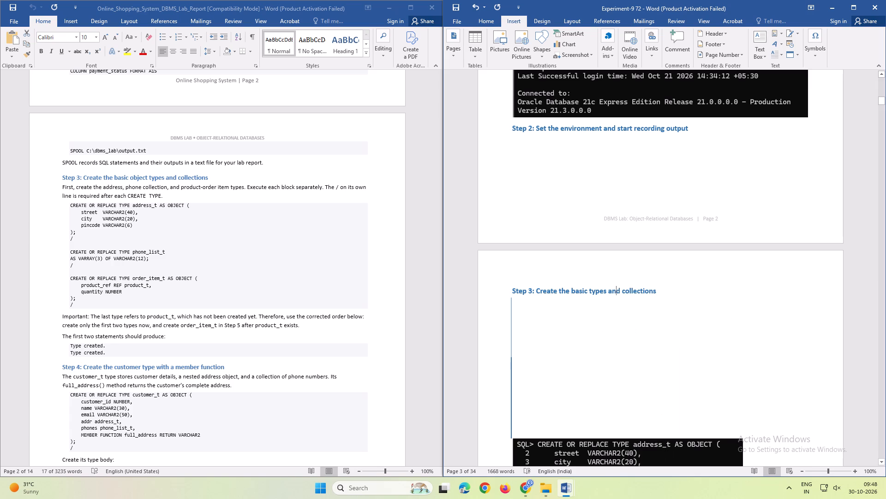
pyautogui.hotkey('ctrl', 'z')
# Copy the "Step 2: Set the environment and start recording output" heading onto a new line below the Step 1 login screenshot.
pyautogui.click(555, 289)
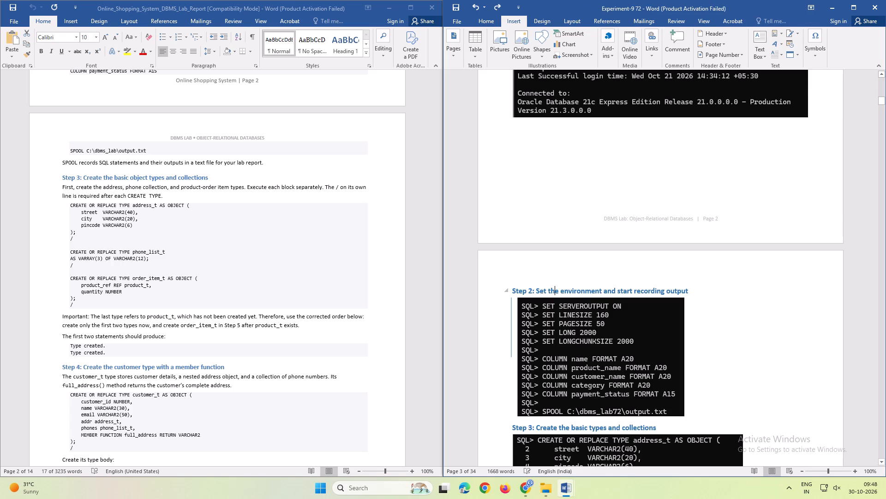
pyautogui.moveTo(700, 288); pyautogui.dragTo(517, 292)
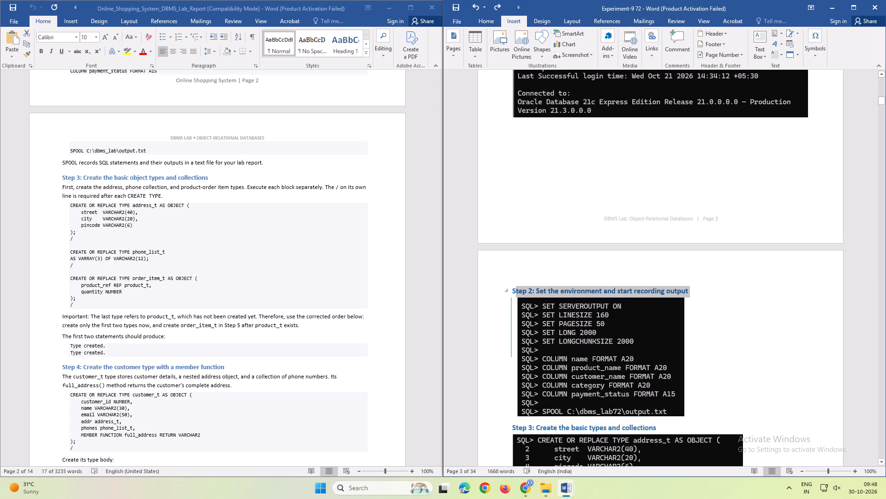
pyautogui.moveTo(517, 292); pyautogui.dragTo(510, 292)
pyautogui.hotkey('ctrl', 'c')
pyautogui.click(602, 183)
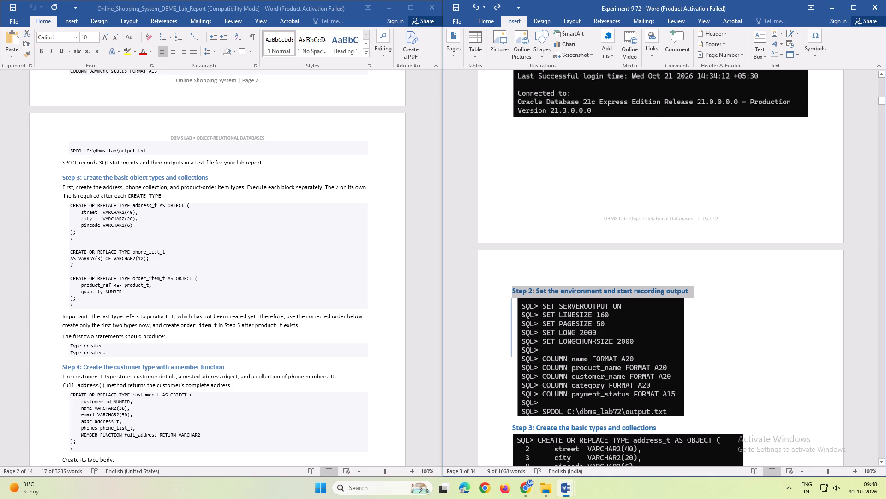
pyautogui.scroll(4, 742, 164)
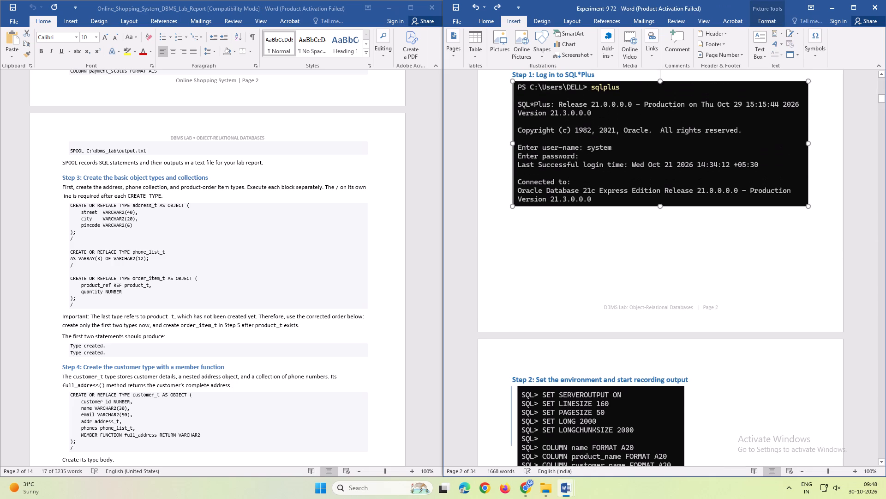
pyautogui.click(826, 196)
pyautogui.press('Return')
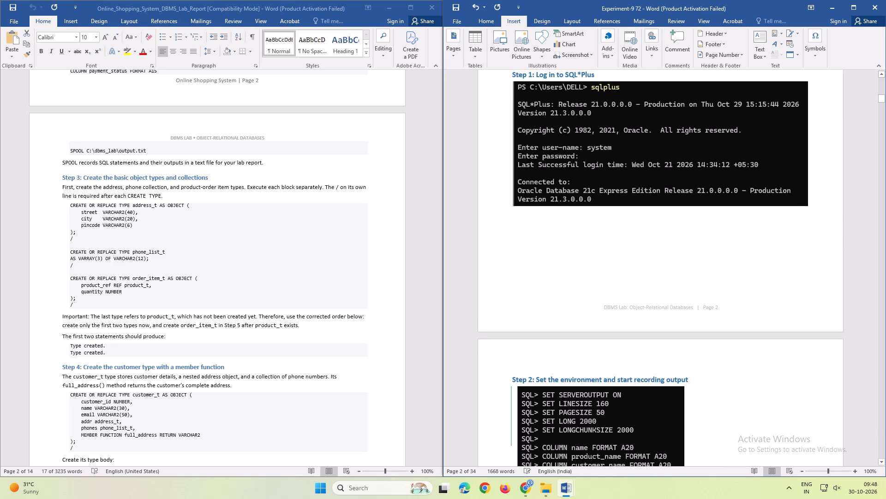
pyautogui.hotkey('ctrl', 'v')
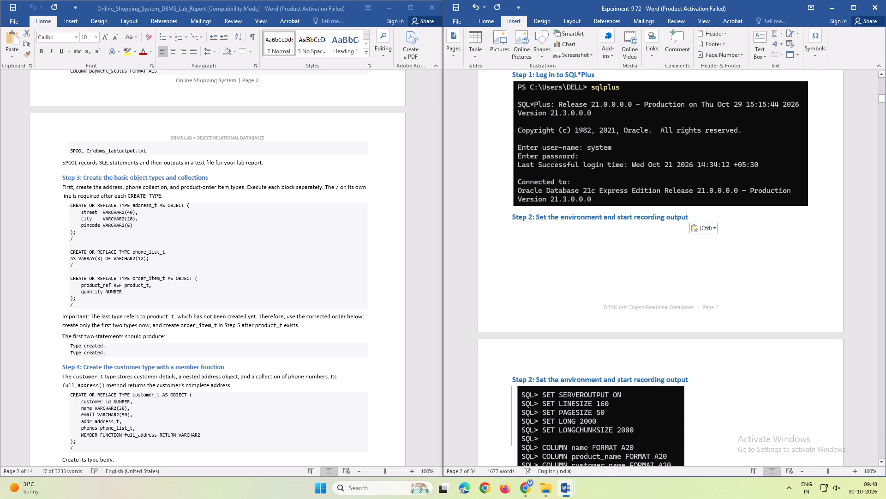
# Copy the Step 2 environment settings screenshot and paste it below the copied Step 2 heading.
pyautogui.rightClick(648, 416)
pyautogui.click(674, 257)
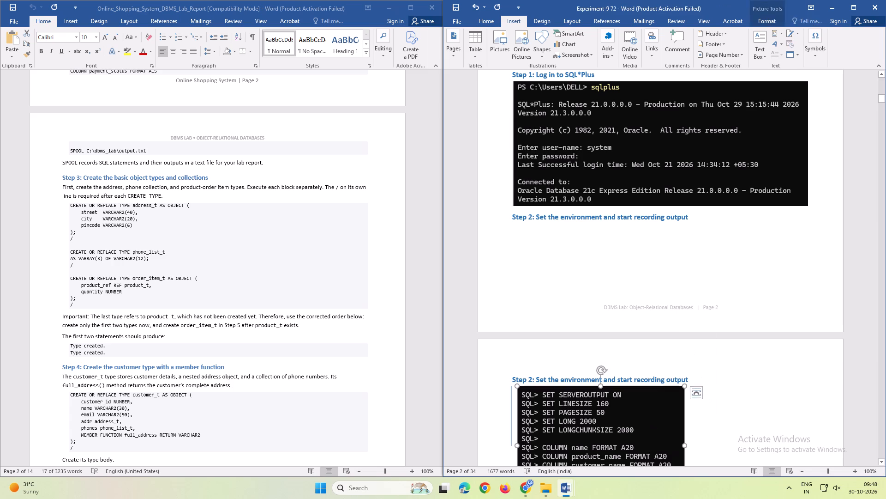
pyautogui.click(616, 257)
pyautogui.hotkey('ctrl', 'v')
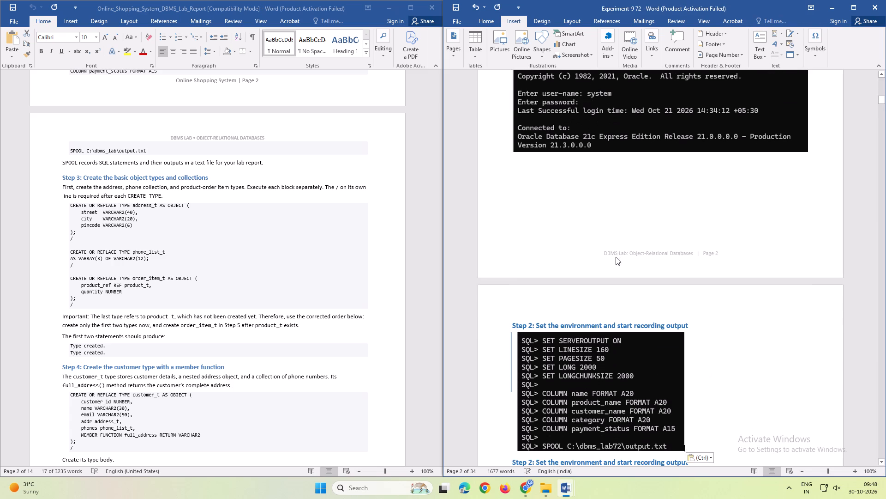
# Check the page layout of the two Step 2 headings and screenshots and the Step 3 heading that follows.
pyautogui.scroll(4, 616, 257)
pyautogui.scroll(-14, 616, 257)
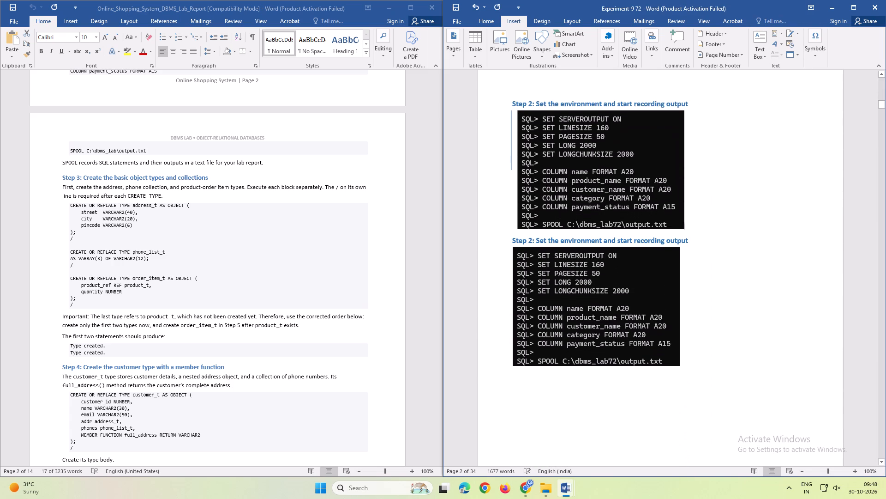
pyautogui.scroll(-2, 616, 257)
pyautogui.scroll(4, 616, 257)
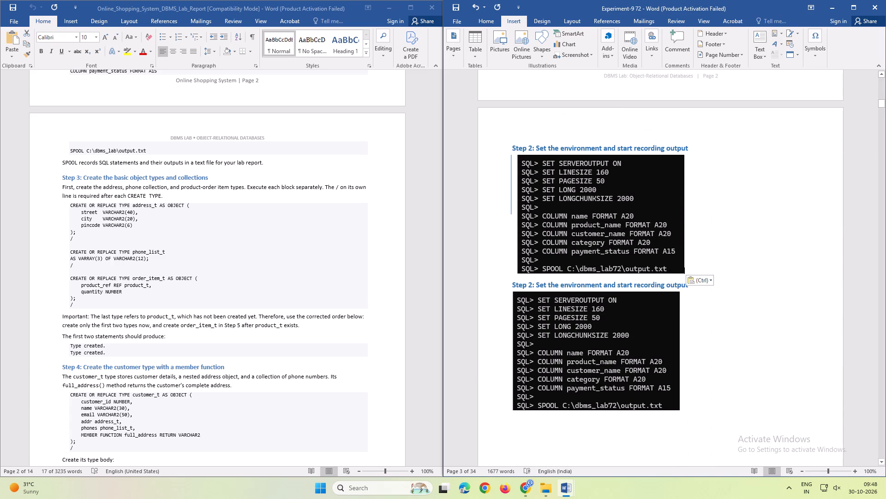
pyautogui.scroll(-12, 624, 243)
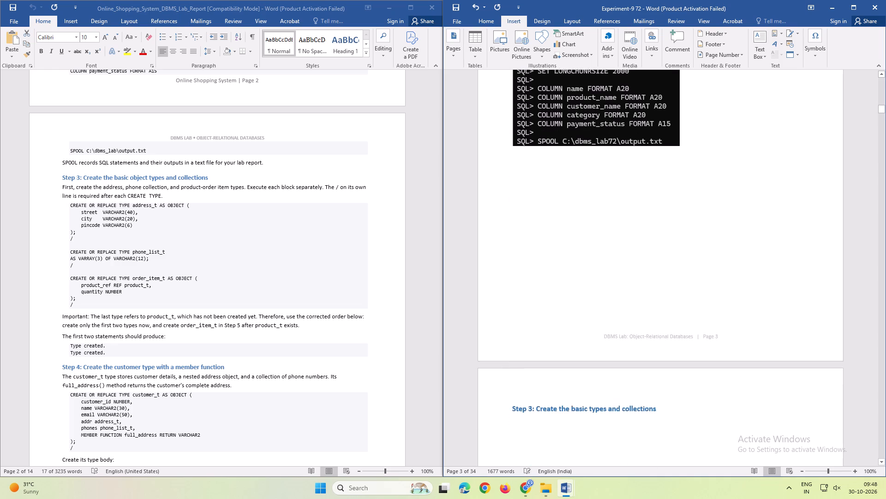
pyautogui.scroll(-9, 624, 243)
pyautogui.scroll(14, 624, 243)
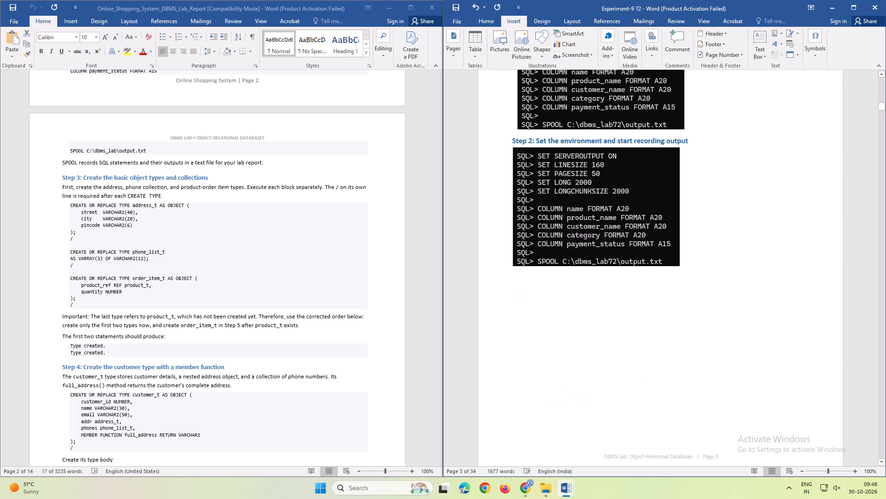
pyautogui.scroll(6, 624, 243)
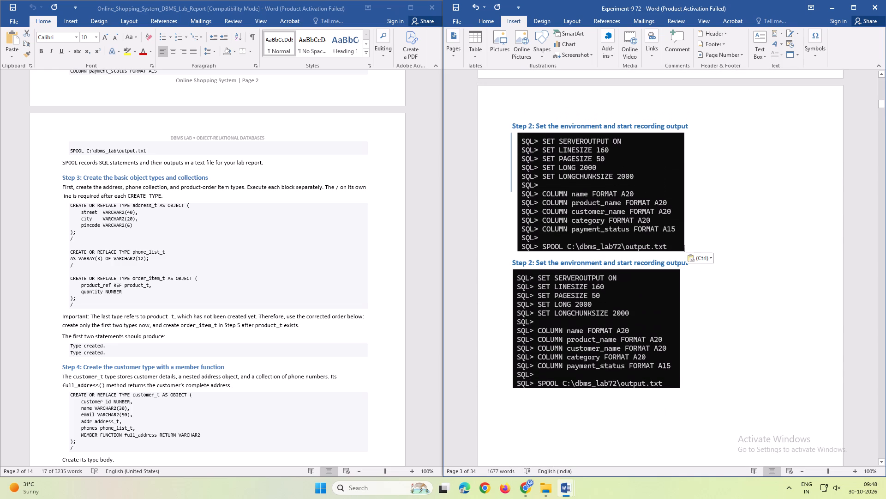
# Cut the duplicate Step 2 environment settings screenshot from below the upper of the two Step 2 headings.
pyautogui.rightClick(589, 223)
pyautogui.click(562, 212)
pyautogui.rightClick(562, 212)
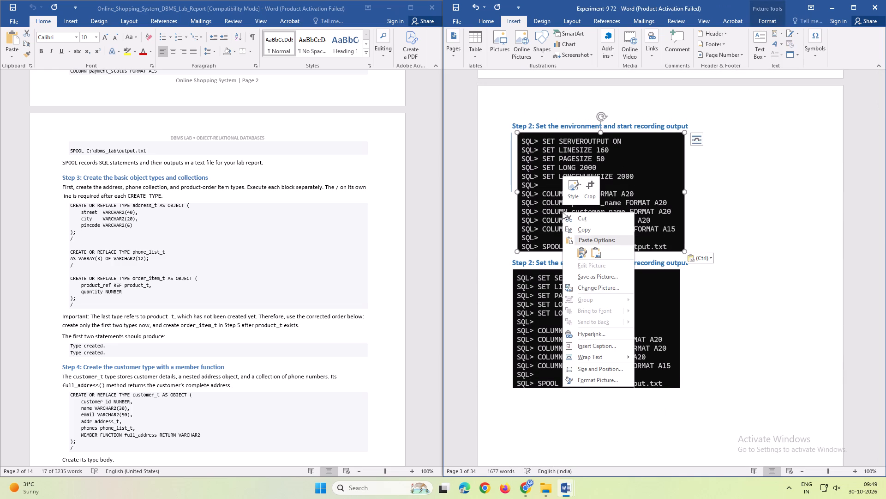
pyautogui.click(583, 214)
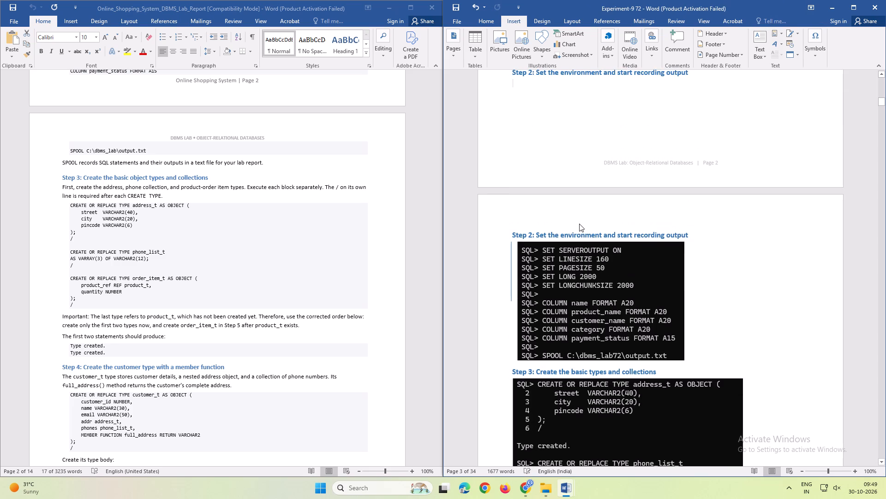
# Delete the duplicate "Step 2: Set the environment and start recording output" heading and its empty line below the Step 1 login screenshot.
pyautogui.scroll(6, 581, 233)
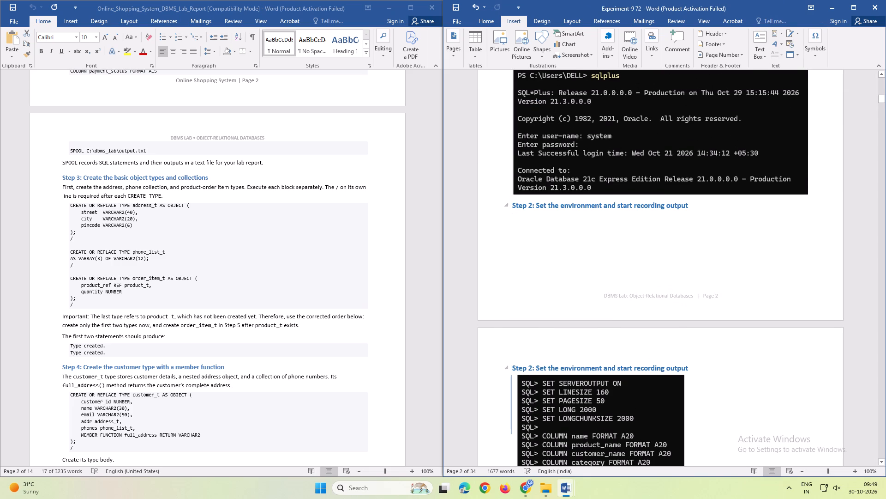
pyautogui.moveTo(703, 209); pyautogui.dragTo(504, 204)
pyautogui.press('BackSpace')
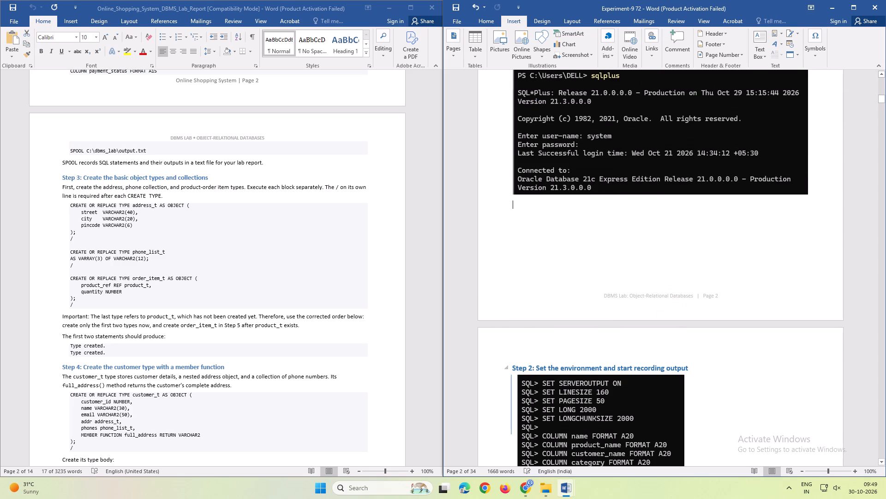
pyautogui.press('BackSpace')
pyautogui.press('BackSpace')
# Copy the "Step 4: Create the supertype with methods" line and paste it on a new line below the Step 3 screenshot.
pyautogui.scroll(-14, 587, 243)
pyautogui.scroll(-7, 587, 243)
pyautogui.scroll(-14, 587, 243)
pyautogui.scroll(6, 587, 243)
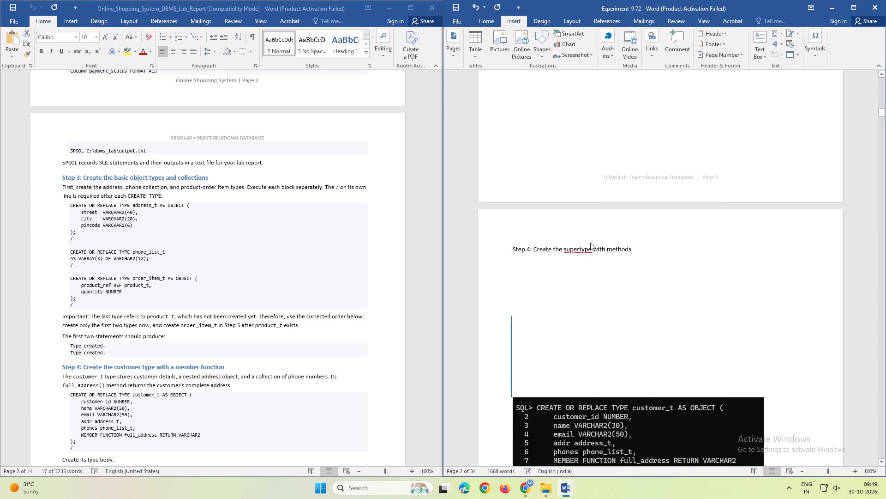
pyautogui.scroll(6, 669, 247)
pyautogui.moveTo(641, 382); pyautogui.dragTo(507, 386)
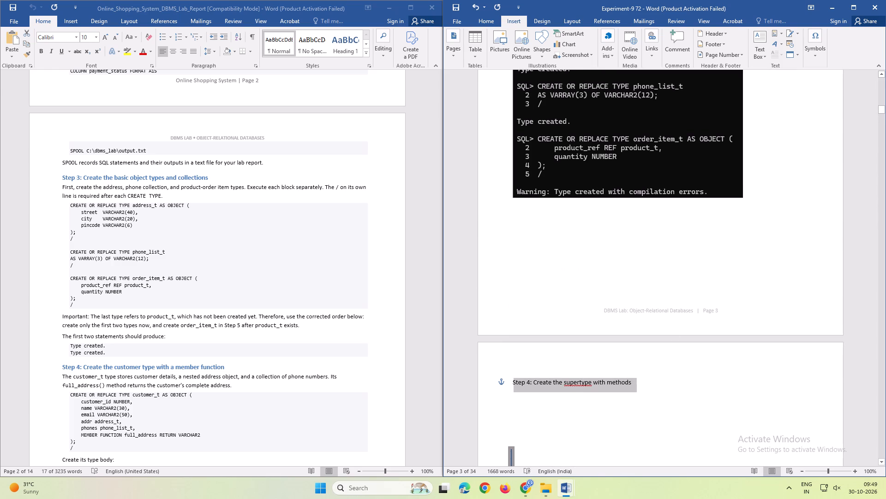
pyautogui.moveTo(507, 386); pyautogui.dragTo(502, 386)
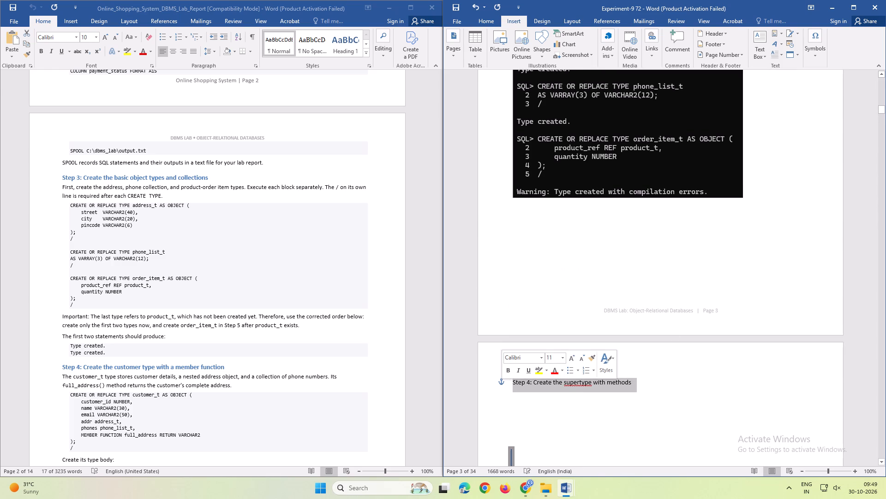
pyautogui.hotkey('ctrl', 'c')
pyautogui.scroll(2, 795, 275)
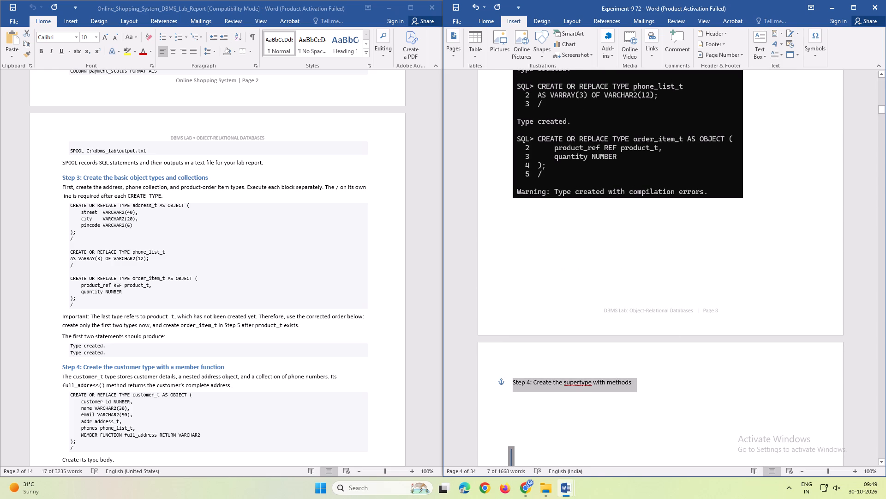
pyautogui.scroll(3, 792, 273)
pyautogui.click(756, 302)
pyautogui.press('Return')
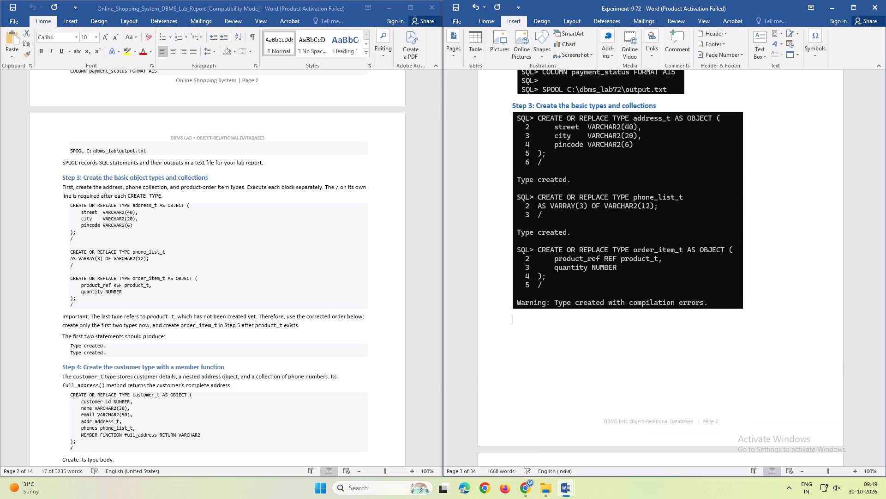
pyautogui.hotkey('ctrl', 'v')
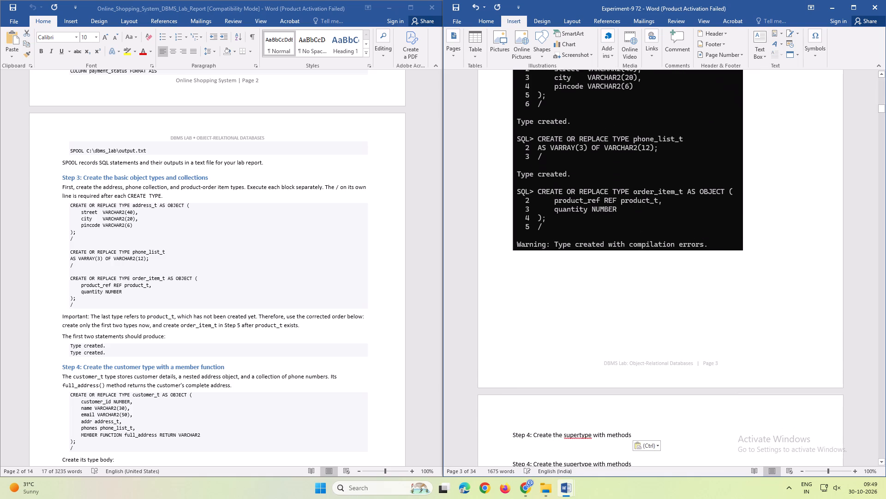
# Check the layout of the two Step 4 lines and the customer_t type and body screenshot that follows.
pyautogui.scroll(-14, 726, 313)
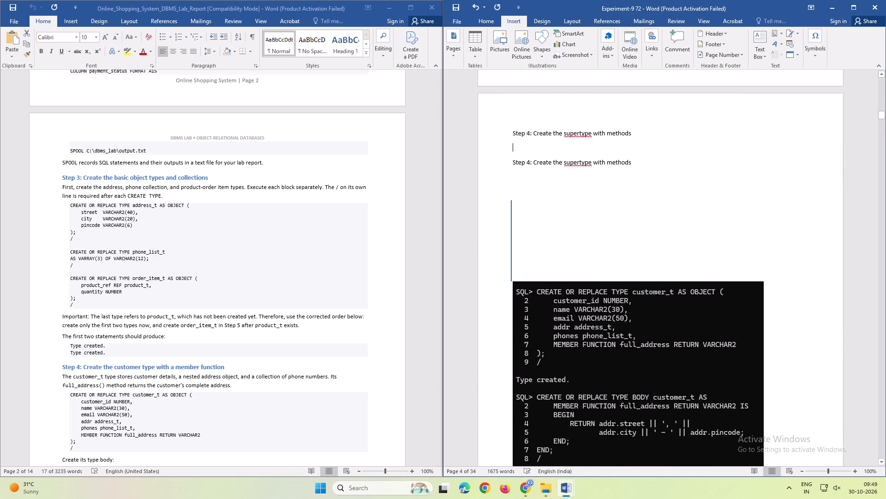
pyautogui.scroll(-4, 726, 313)
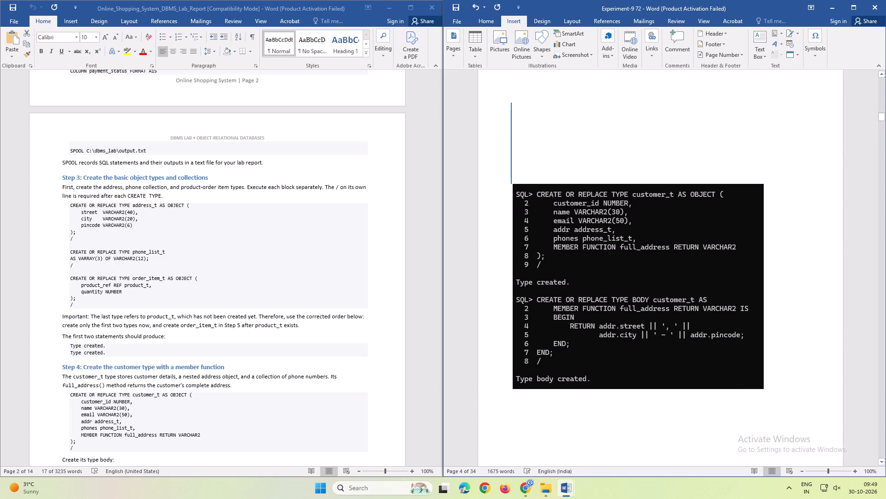
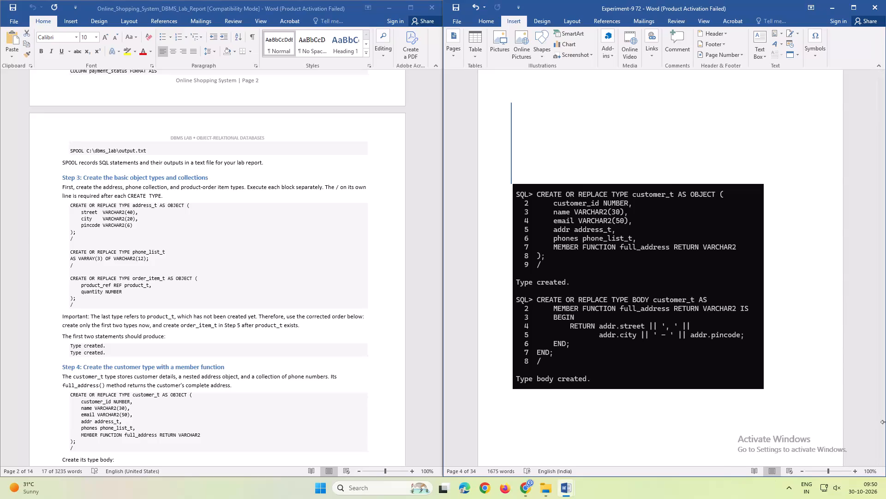
# Review the Procedure section of Experiment-9 72 from Step 1 through Step 7, checking headings, screenshots and leftover code blocks.
pyautogui.scroll(19, 780, 408)
pyautogui.scroll(7, 780, 408)
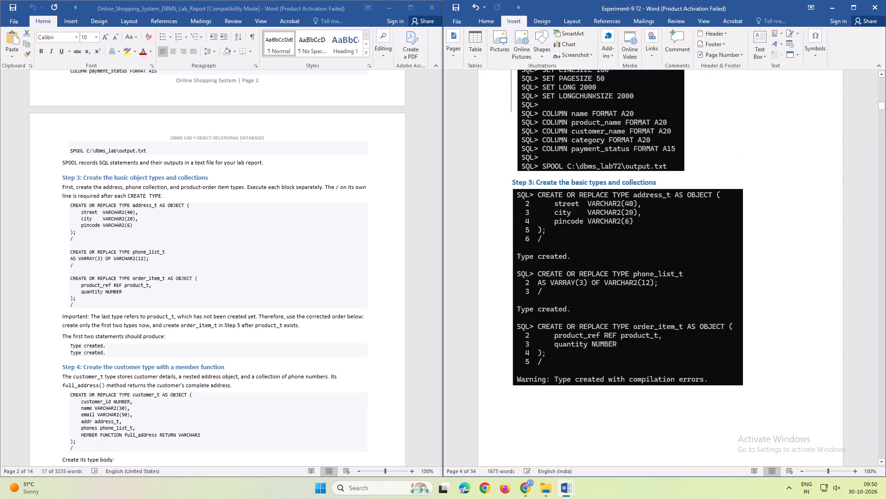
pyautogui.scroll(14, 780, 408)
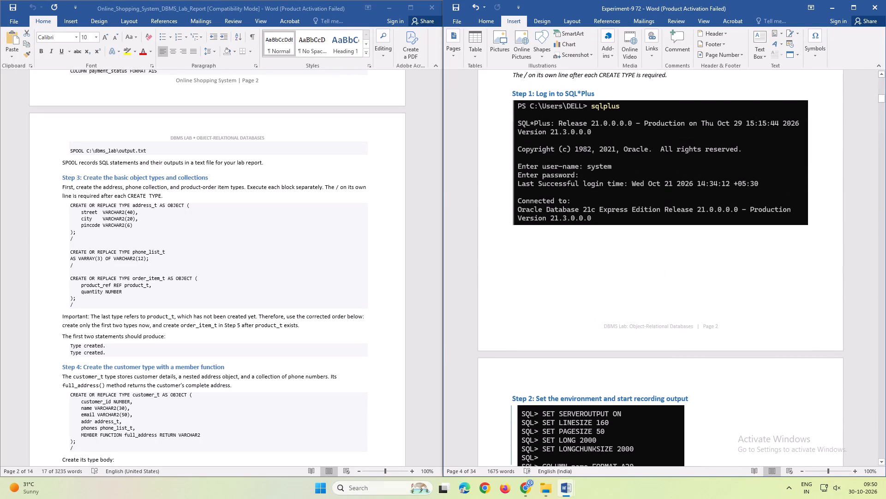
pyautogui.scroll(7, 780, 408)
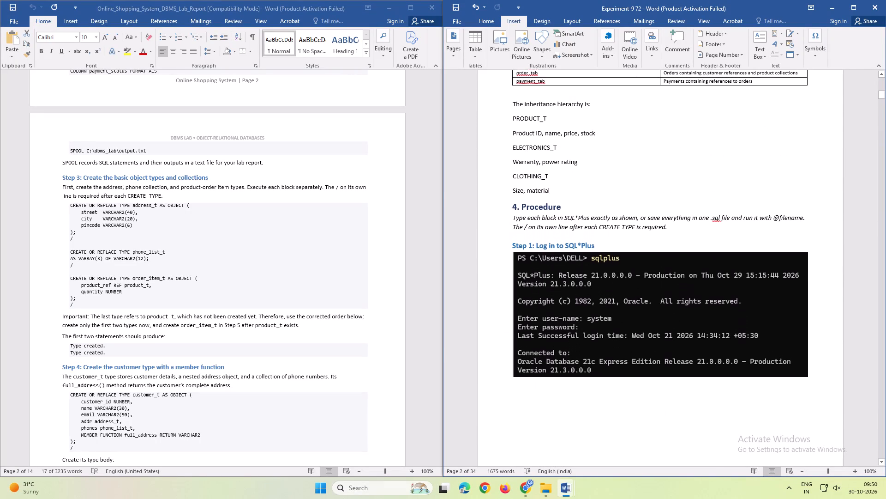
pyautogui.scroll(3, 774, 409)
pyautogui.scroll(-4, 774, 409)
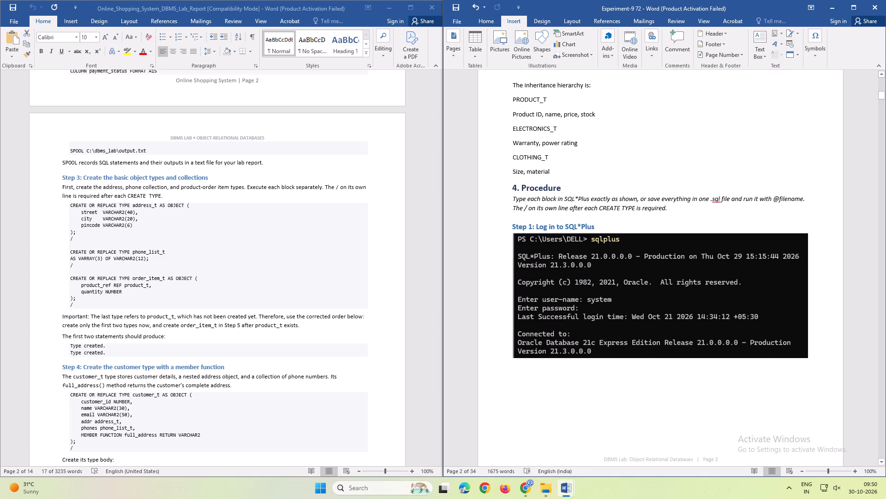
pyautogui.scroll(-12, 774, 409)
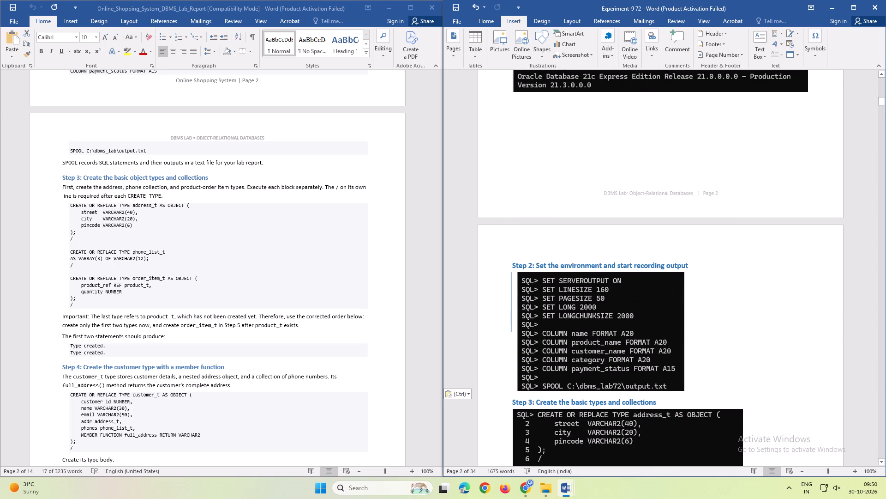
pyautogui.scroll(-1, 774, 410)
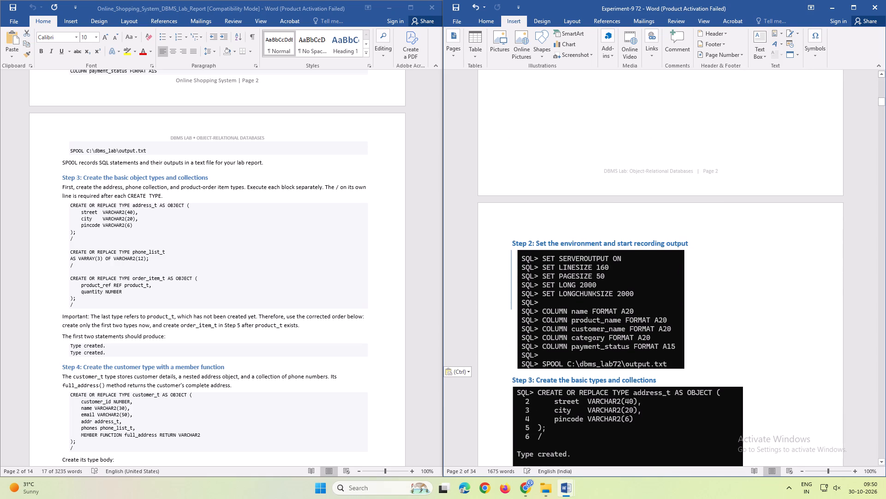
pyautogui.scroll(-2, 767, 414)
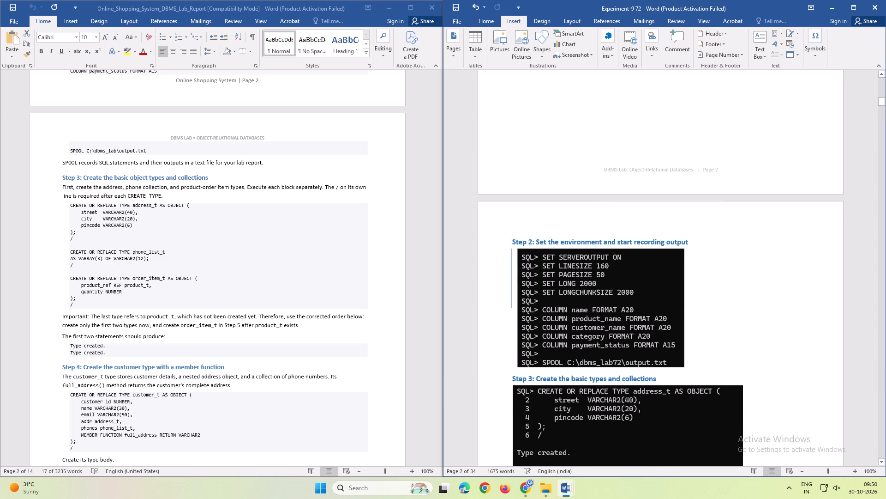
pyautogui.scroll(-15, 767, 414)
pyautogui.scroll(-9, 750, 408)
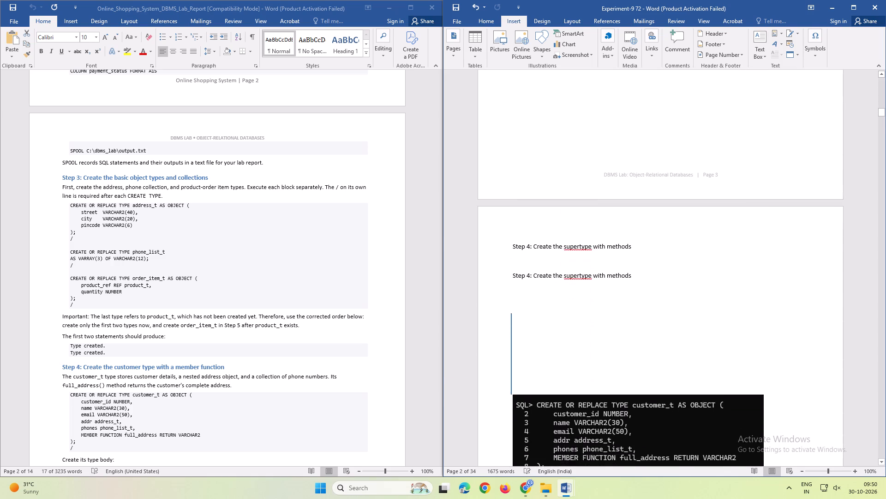
pyautogui.scroll(-1, 748, 410)
pyautogui.scroll(3, 748, 410)
pyautogui.scroll(-15, 748, 410)
pyautogui.scroll(-10, 738, 415)
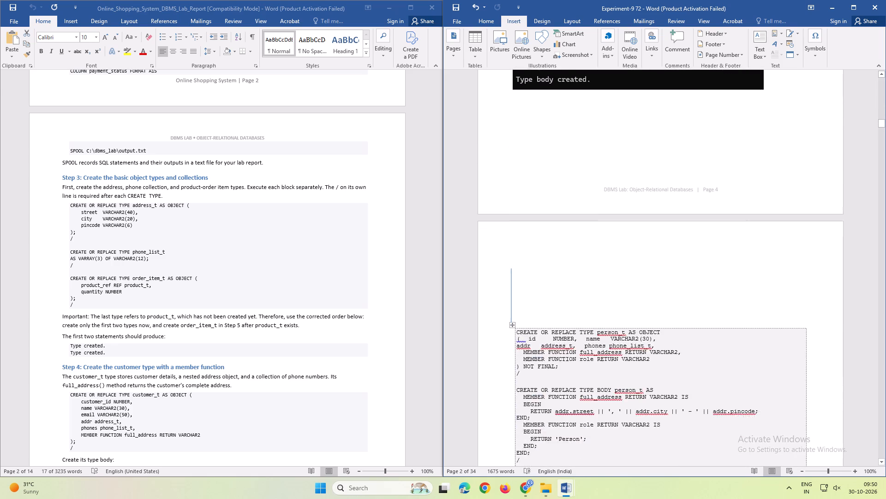
pyautogui.scroll(-20, 735, 417)
pyautogui.scroll(-14, 735, 417)
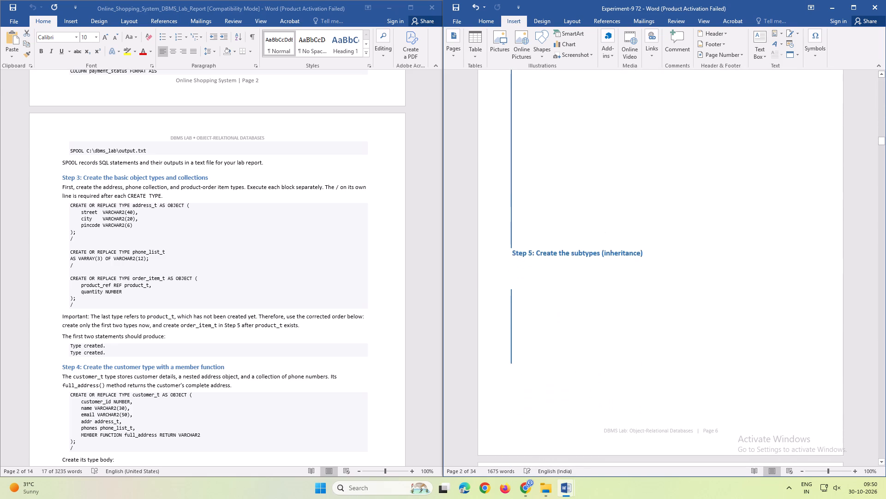
pyautogui.scroll(-15, 731, 419)
pyautogui.scroll(-20, 734, 419)
pyautogui.scroll(-5, 734, 419)
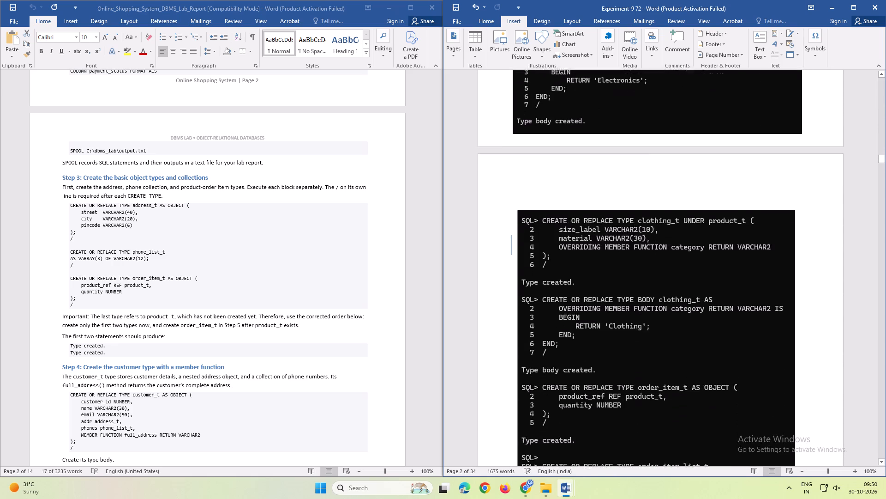
pyautogui.scroll(-17, 734, 419)
pyautogui.scroll(-17, 735, 419)
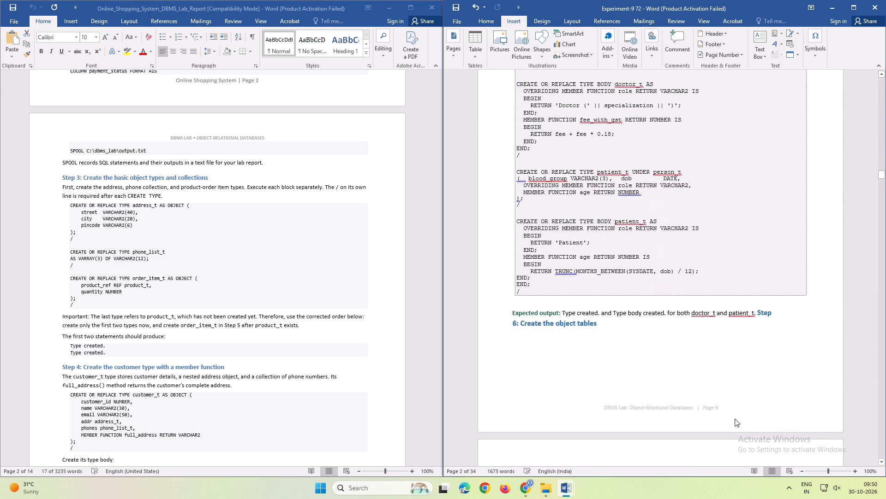
pyautogui.scroll(-5, 735, 419)
pyautogui.scroll(-20, 735, 419)
pyautogui.scroll(-5, 735, 419)
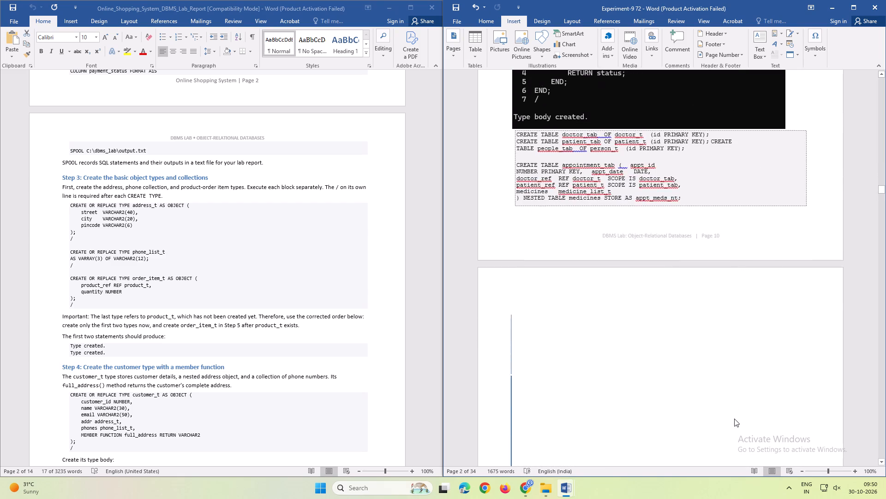
pyautogui.scroll(-8, 734, 419)
# Examine Steps 3 to 6 in the Online Shopping System lab report for their headings and type definitions.
pyautogui.scroll(-6, 325, 239)
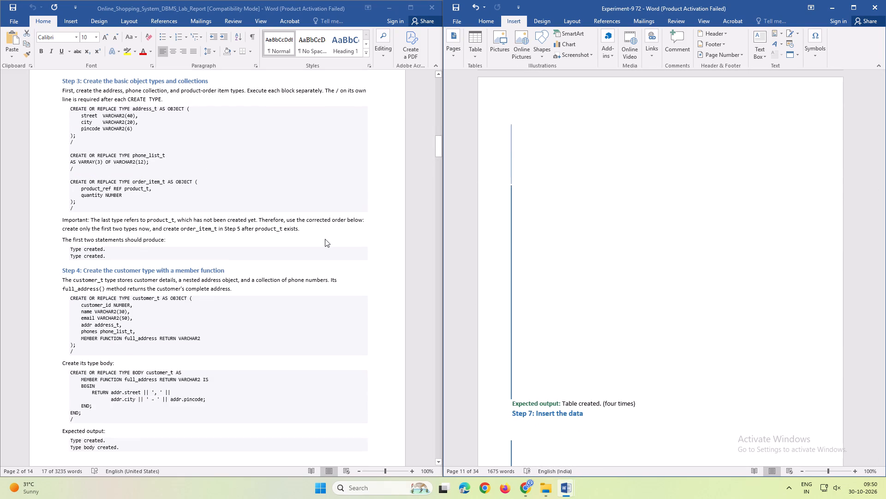
pyautogui.scroll(-6, 325, 239)
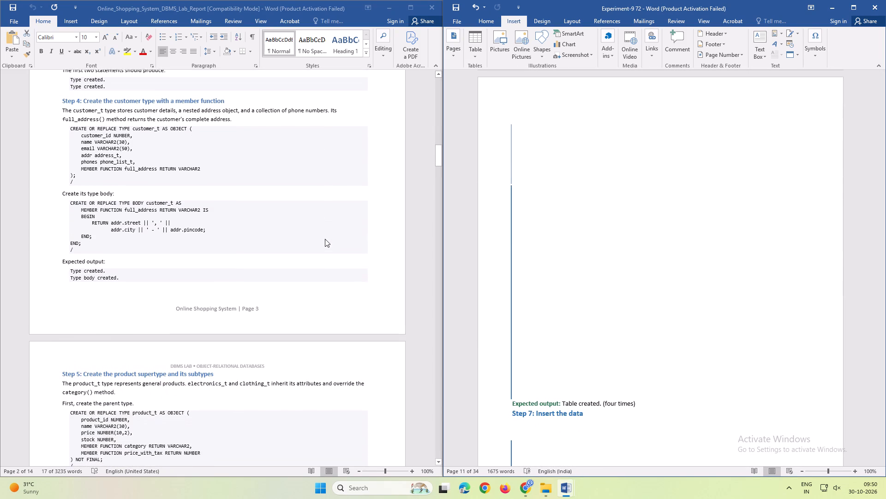
pyautogui.scroll(-20, 325, 239)
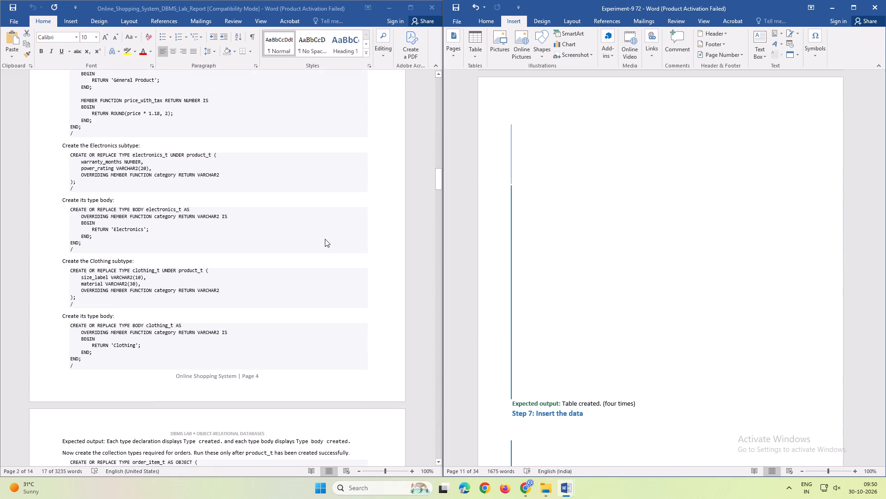
pyautogui.scroll(-11, 325, 239)
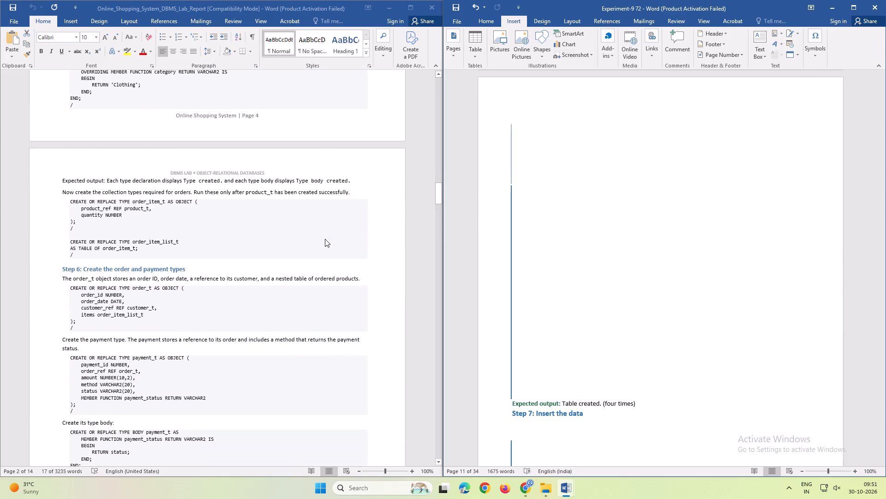
pyautogui.scroll(14, 325, 239)
pyautogui.scroll(7, 326, 239)
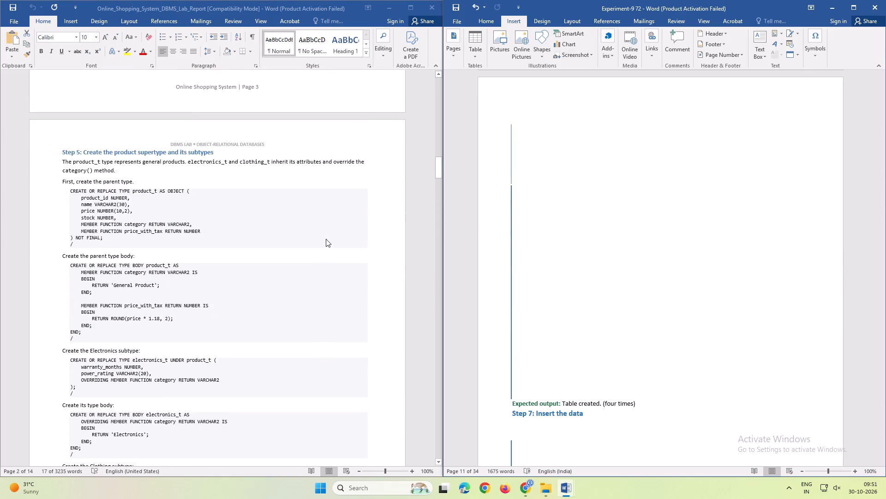
pyautogui.scroll(5, 326, 239)
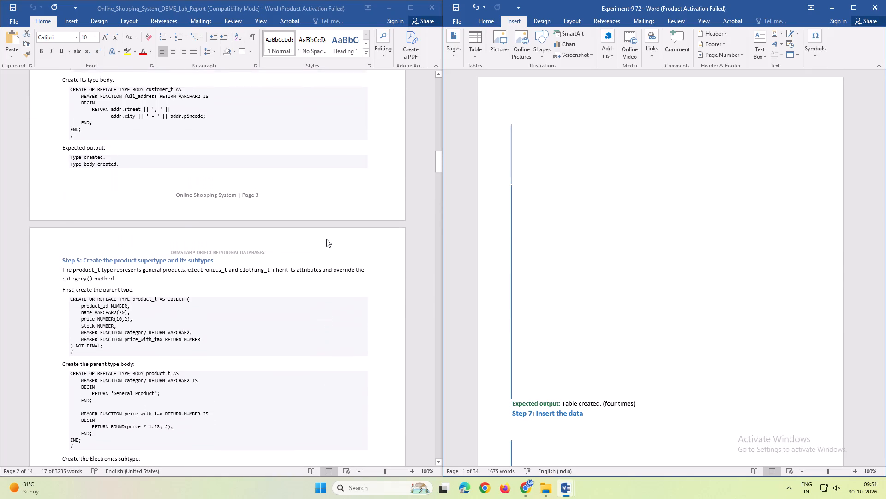
# Examine the rest of Experiment-9 72 from Step 7 through the Observations section and the Step 4 content after it.
pyautogui.scroll(-12, 736, 339)
pyautogui.scroll(-11, 736, 339)
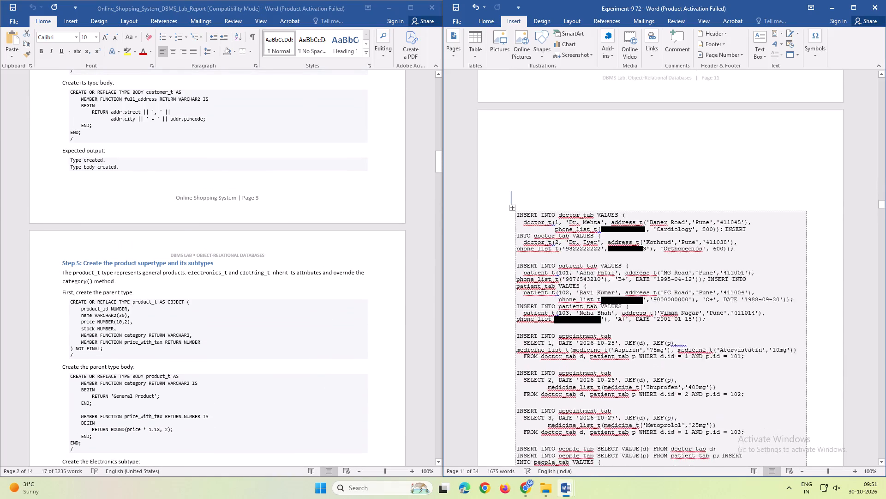
pyautogui.scroll(-20, 736, 339)
pyautogui.scroll(-15, 736, 339)
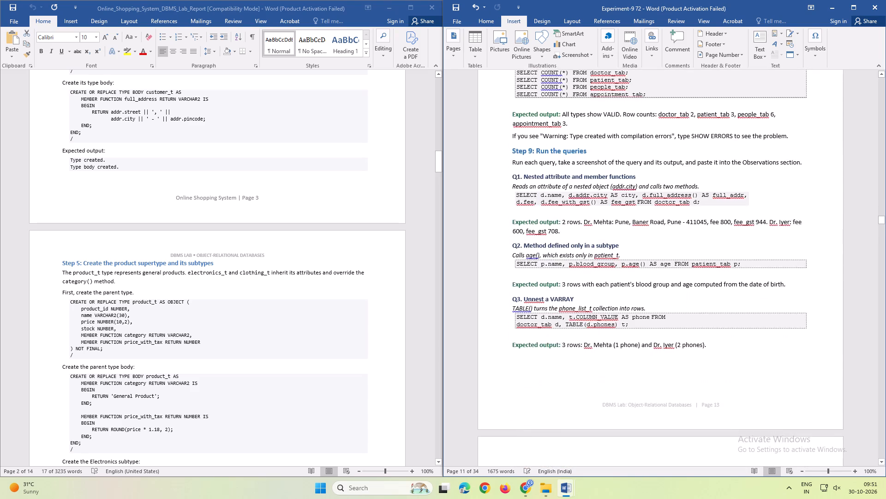
pyautogui.scroll(-10, 732, 341)
pyautogui.scroll(-19, 732, 341)
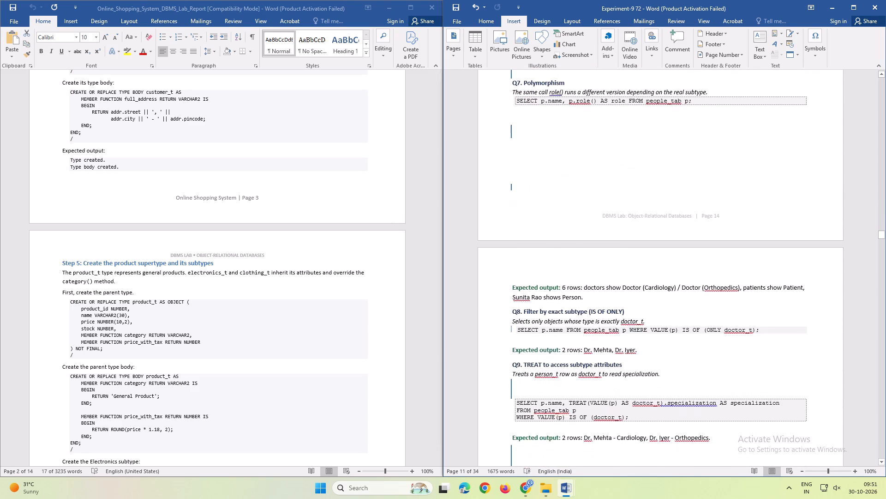
pyautogui.scroll(-6, 734, 341)
pyautogui.scroll(-17, 734, 341)
pyautogui.scroll(-6, 734, 341)
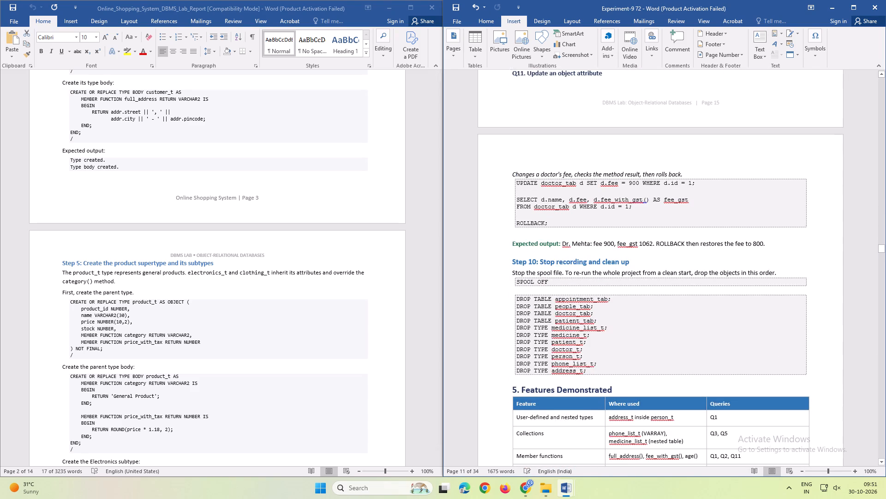
pyautogui.scroll(-9, 734, 341)
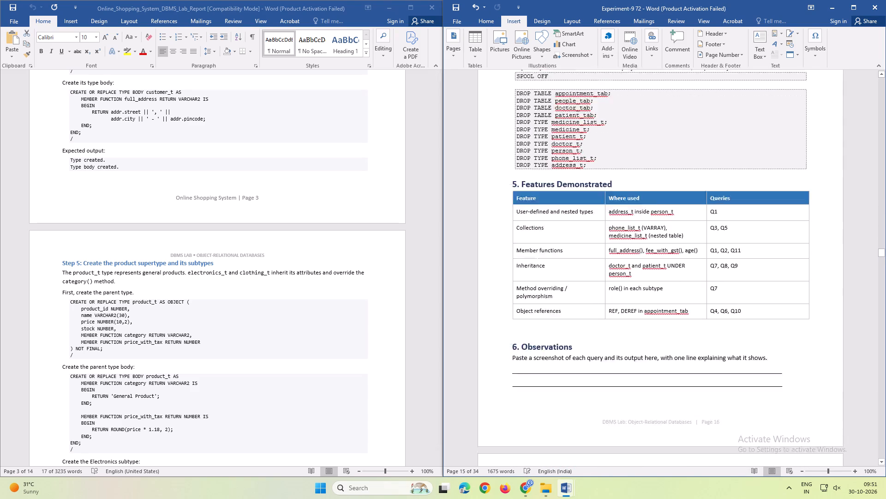
pyautogui.scroll(-11, 734, 341)
pyautogui.scroll(3, 734, 341)
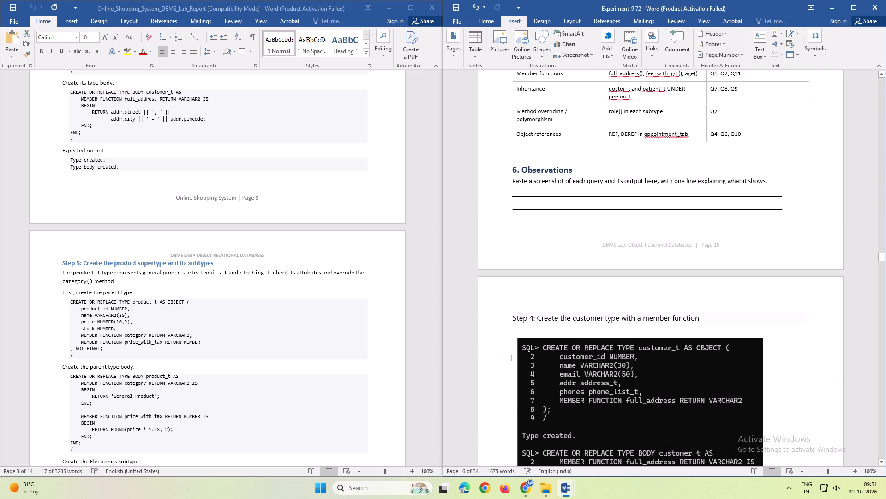
# Copy the lab report's "Step 3: Create the basic object types and collections" heading onto a new line above Experiment-9 72's Step 4 customer type heading after Observations.
pyautogui.click(513, 323)
pyautogui.press('Return')
pyautogui.press('Up')
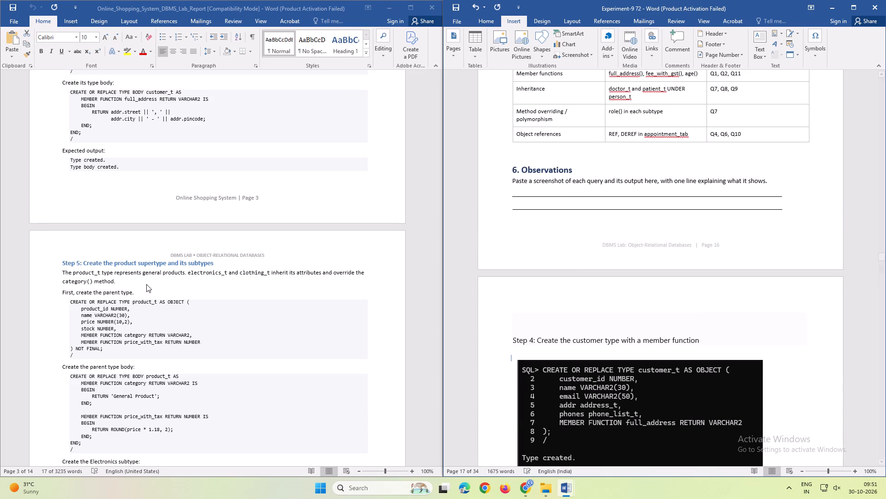
pyautogui.scroll(20, 149, 281)
pyautogui.scroll(12, 149, 281)
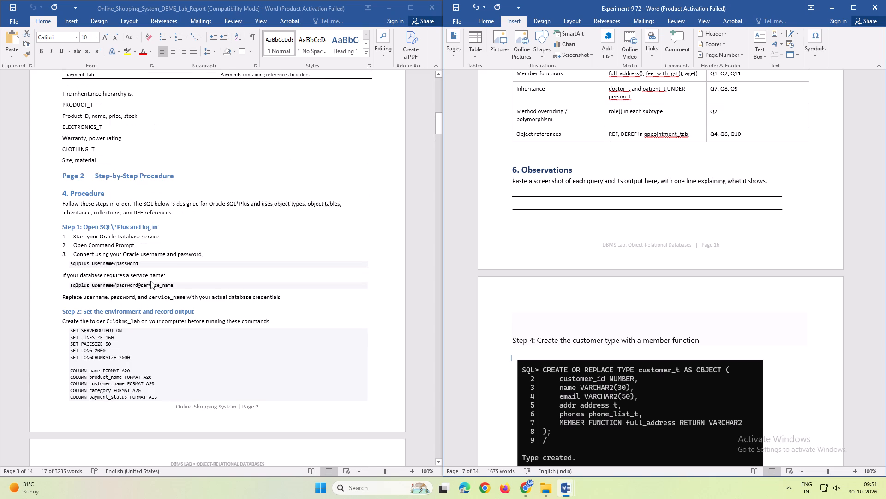
pyautogui.scroll(2, 150, 281)
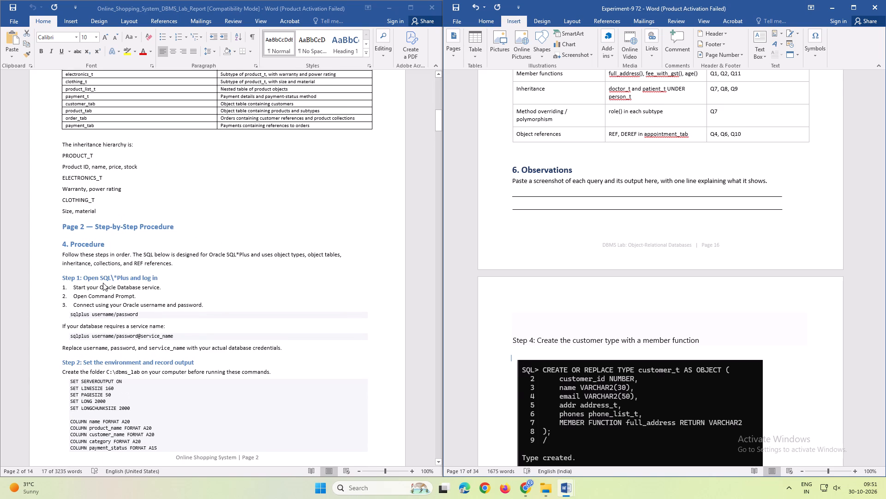
pyautogui.scroll(-2, 106, 308)
pyautogui.scroll(-6, 67, 316)
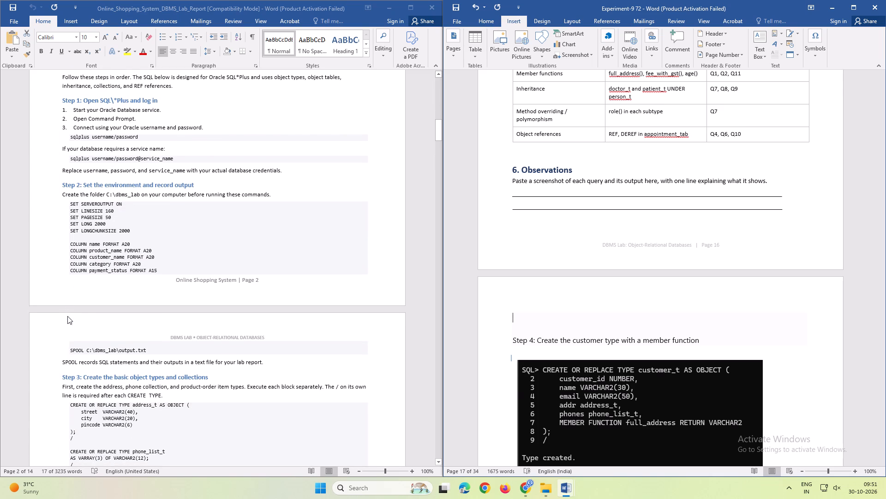
pyautogui.moveTo(61, 377); pyautogui.dragTo(151, 378)
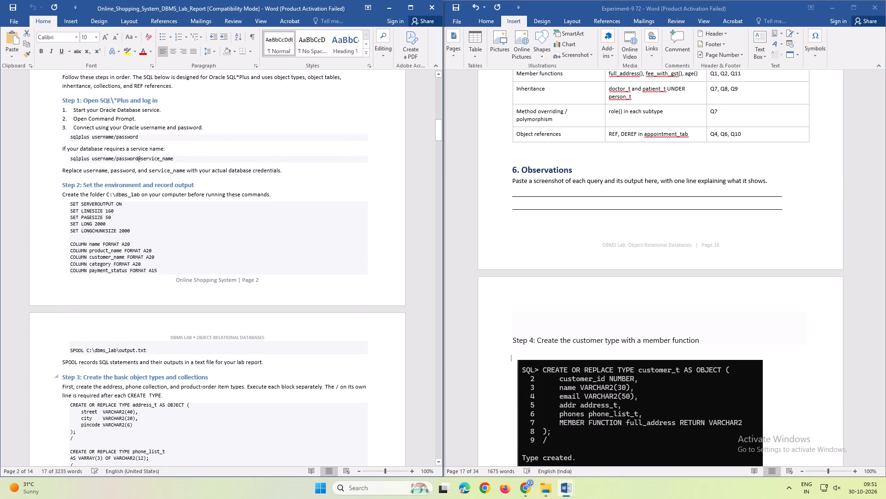
pyautogui.moveTo(151, 378); pyautogui.dragTo(173, 378)
pyautogui.moveTo(209, 378); pyautogui.dragTo(58, 373)
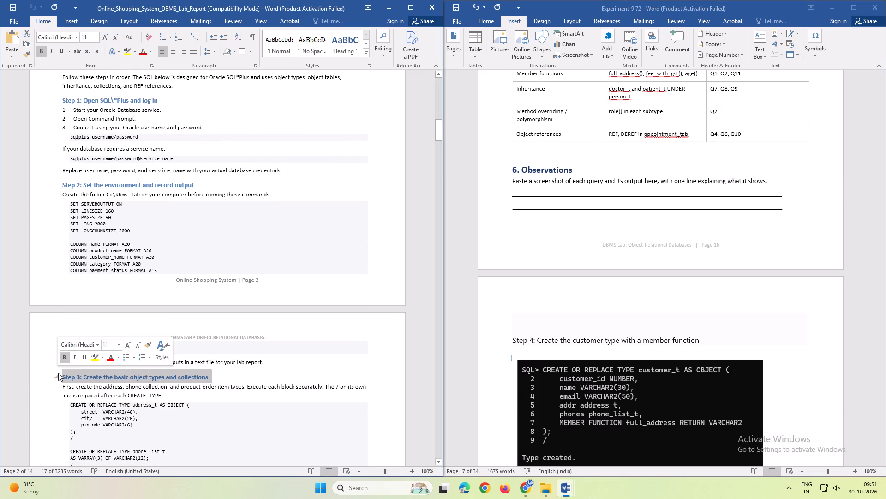
pyautogui.hotkey('ctrl', 'c')
pyautogui.click(538, 326)
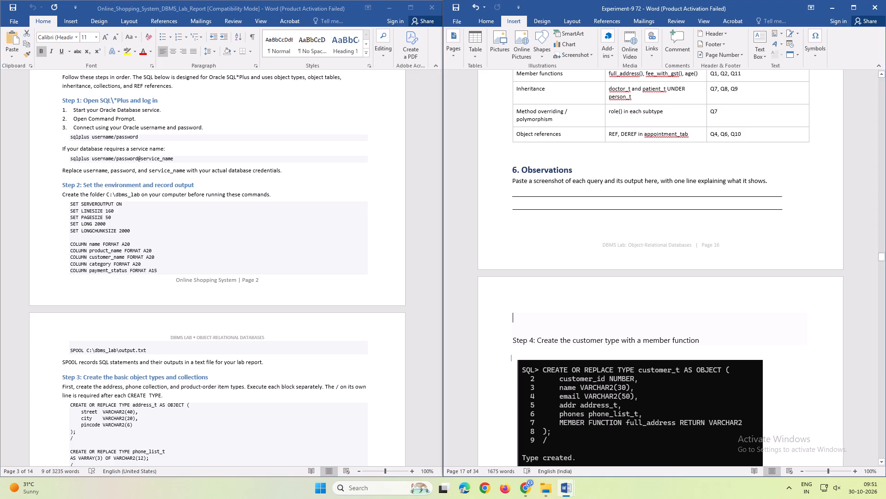
pyautogui.hotkey('ctrl', 'v')
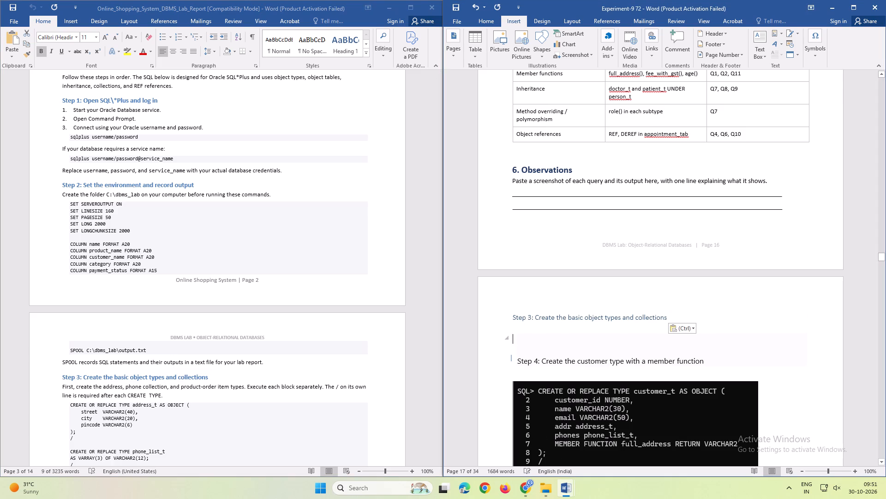
pyautogui.press('BackSpace')
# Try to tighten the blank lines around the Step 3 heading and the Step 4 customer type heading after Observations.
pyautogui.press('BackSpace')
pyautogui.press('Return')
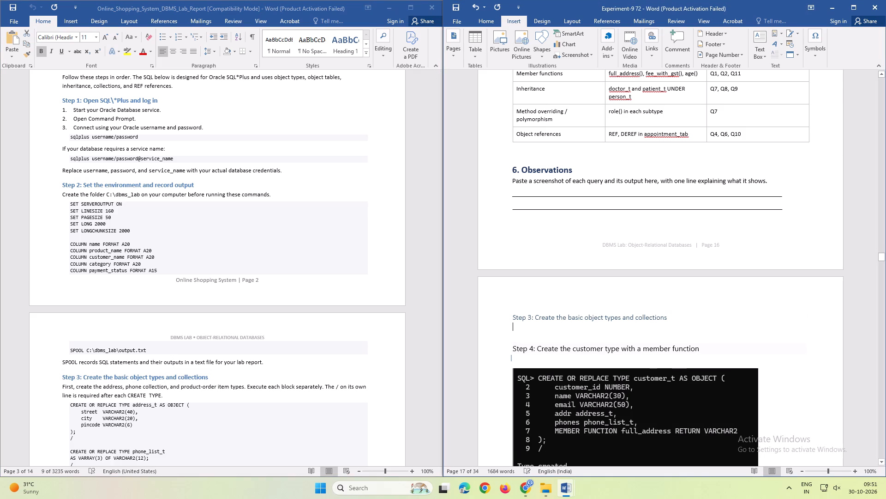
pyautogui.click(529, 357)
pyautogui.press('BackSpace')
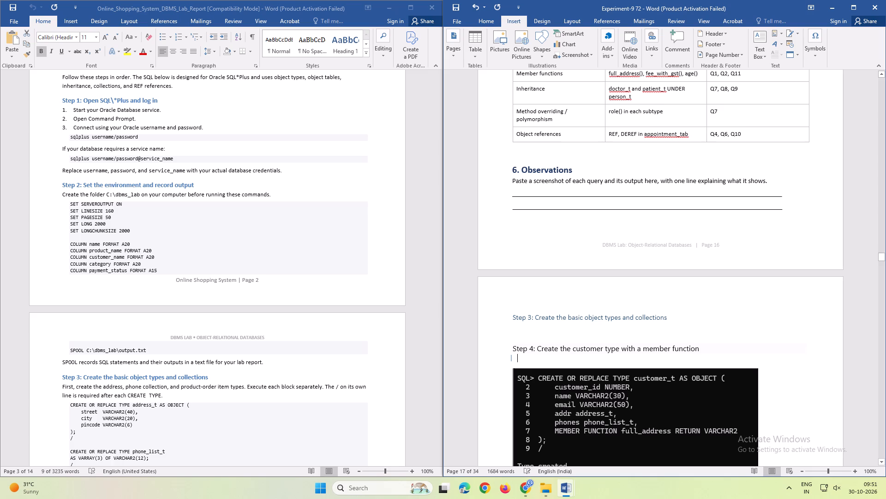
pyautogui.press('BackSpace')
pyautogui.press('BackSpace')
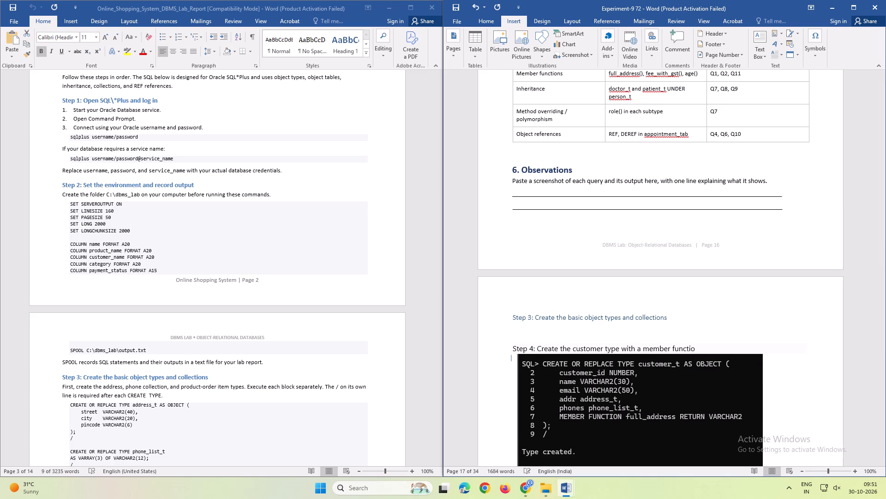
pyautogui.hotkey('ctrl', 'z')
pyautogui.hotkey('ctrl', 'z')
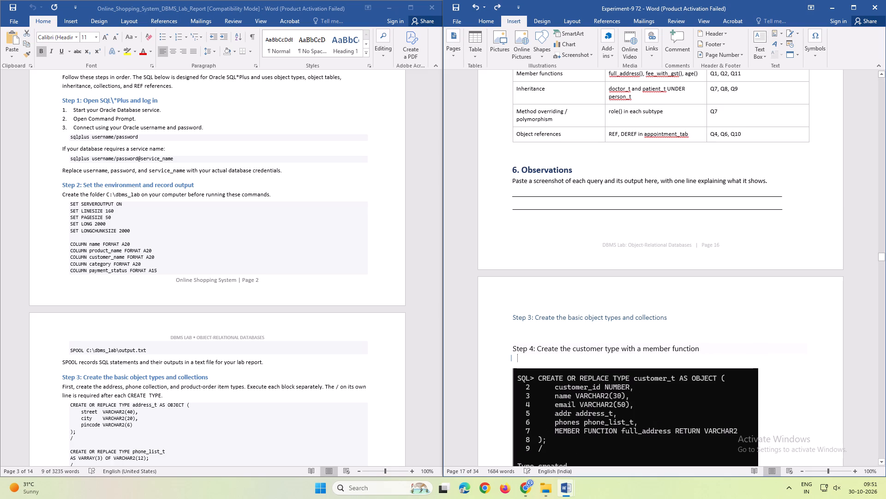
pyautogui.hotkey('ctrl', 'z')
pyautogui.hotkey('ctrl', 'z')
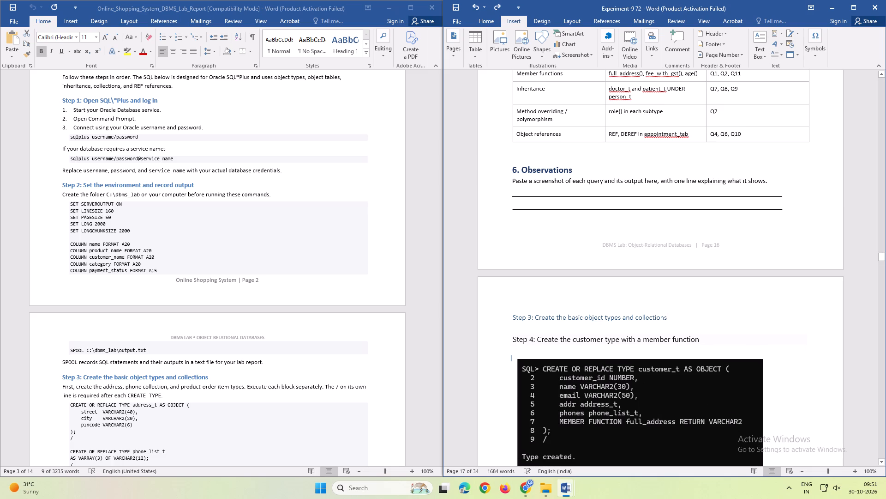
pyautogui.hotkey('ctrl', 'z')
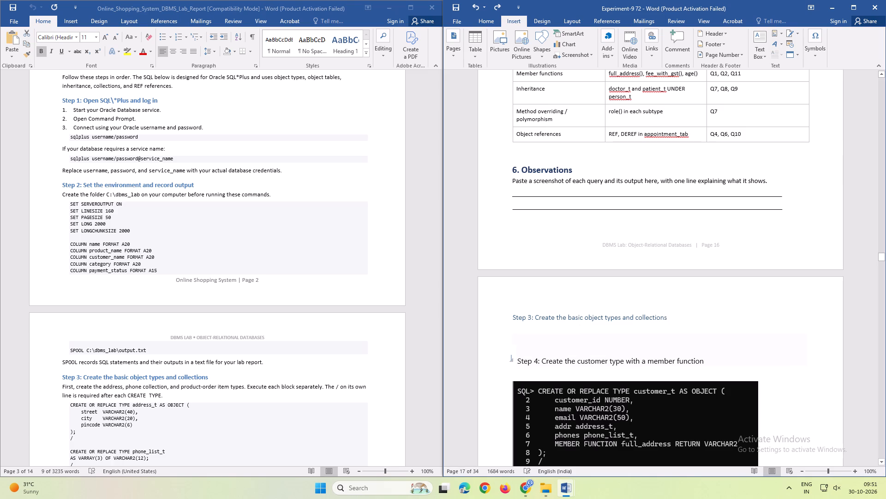
# Undo the Step 3 heading pasted above the Step 4 customer type heading, plus the earlier edits near the Procedure's Step 4 supertype heading.
pyautogui.hotkey('ctrl', 'z')
pyautogui.hotkey('ctrl', 'z')
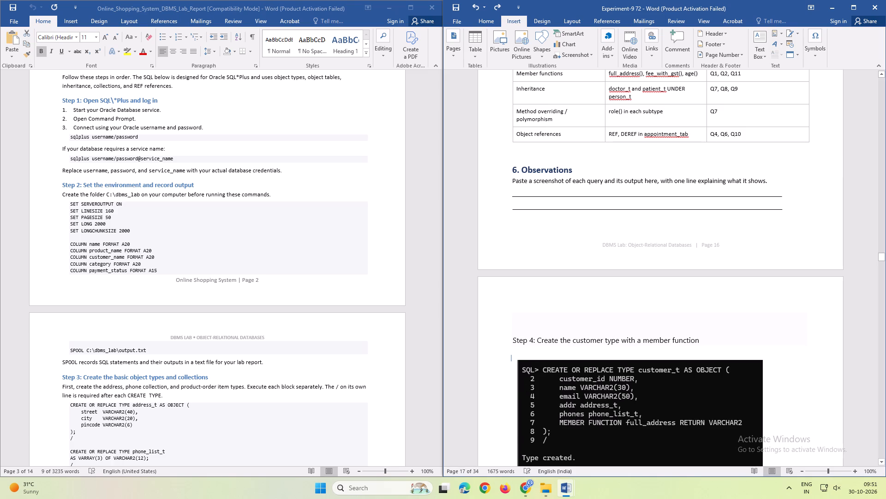
pyautogui.hotkey('ctrl', 'z')
pyautogui.scroll(-5, 527, 363)
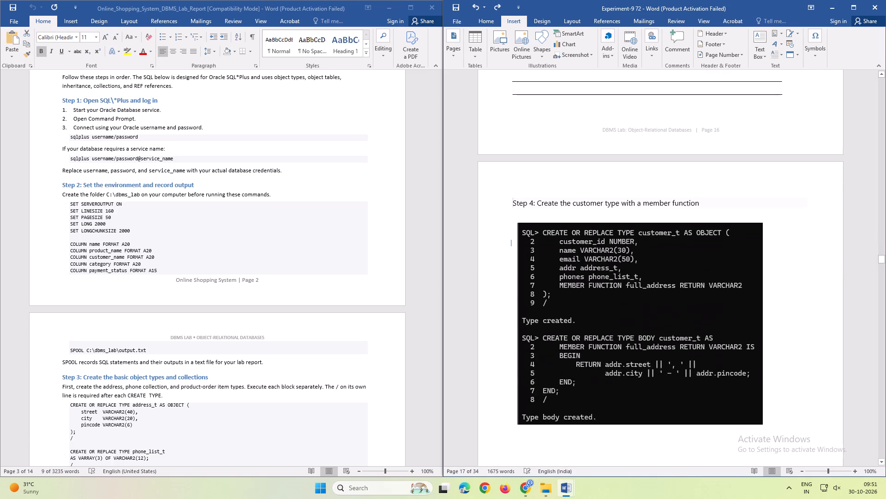
pyautogui.scroll(-20, 530, 363)
pyautogui.scroll(-1, 530, 363)
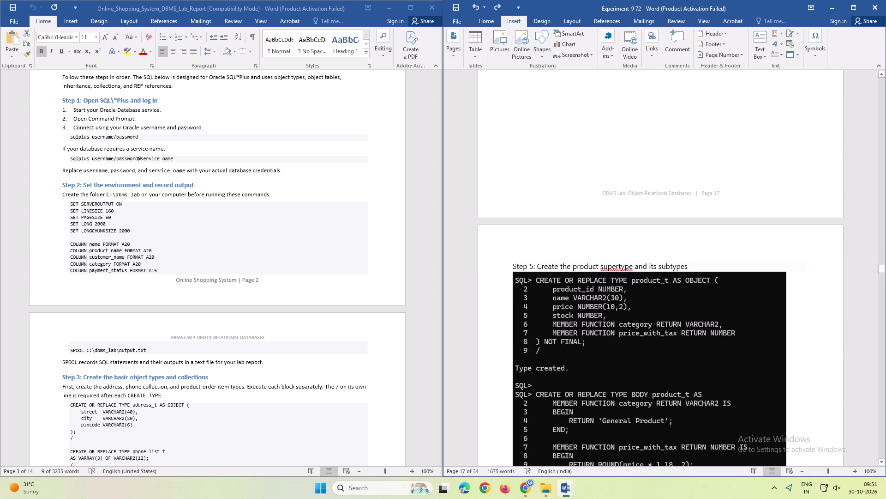
pyautogui.hotkey('ctrl', 'z')
pyautogui.hotkey('ctrl', 'z')
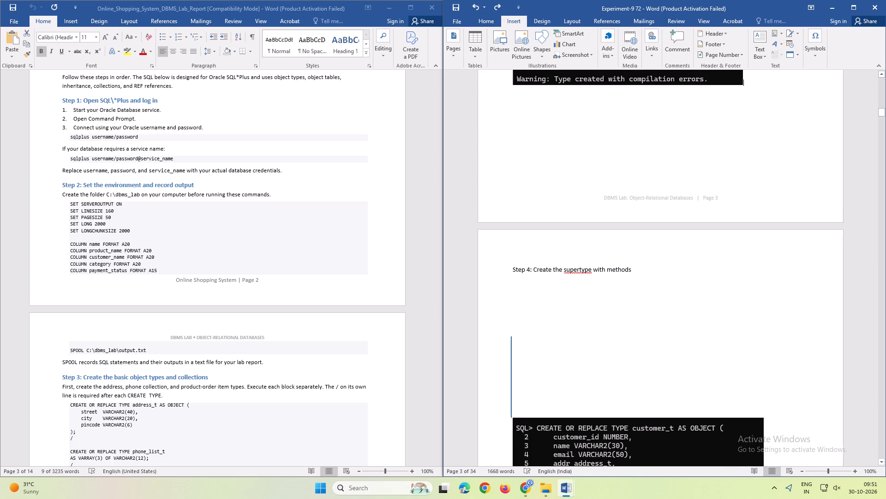
pyautogui.keyDown('ctrl'); pyautogui.scroll(10, 530, 363); pyautogui.keyUp('ctrl')
pyautogui.keyDown('ctrl'); pyautogui.scroll(-5, 530, 363); pyautogui.keyUp('ctrl')
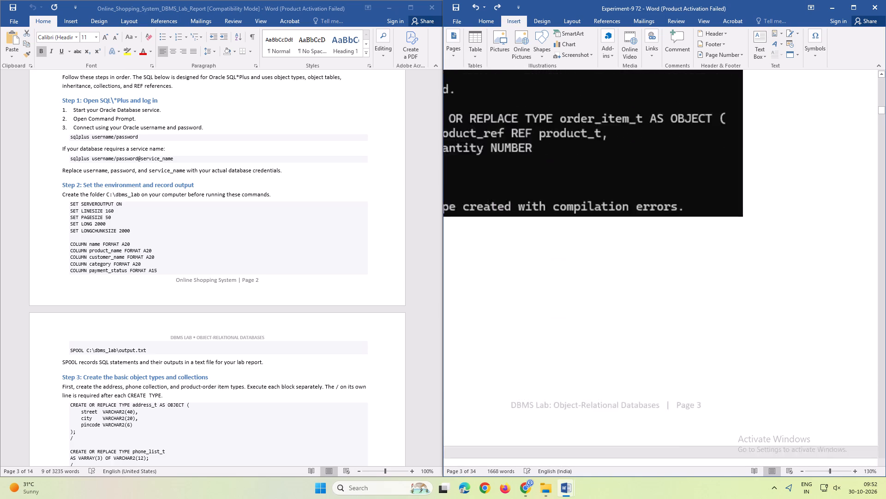
pyautogui.keyDown('ctrl'); pyautogui.scroll(-9, 530, 363); pyautogui.keyUp('ctrl')
pyautogui.hotkey('ctrl', 'z')
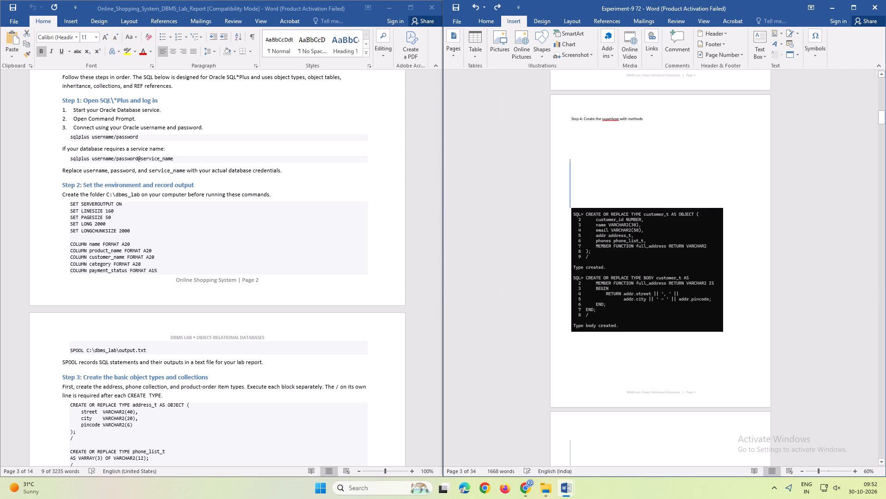
# Examine Experiment-9 72's Steps 2 to 4 in the Procedure and the Step 4 and Step 5 pages after Observations.
pyautogui.scroll(-7, 530, 363)
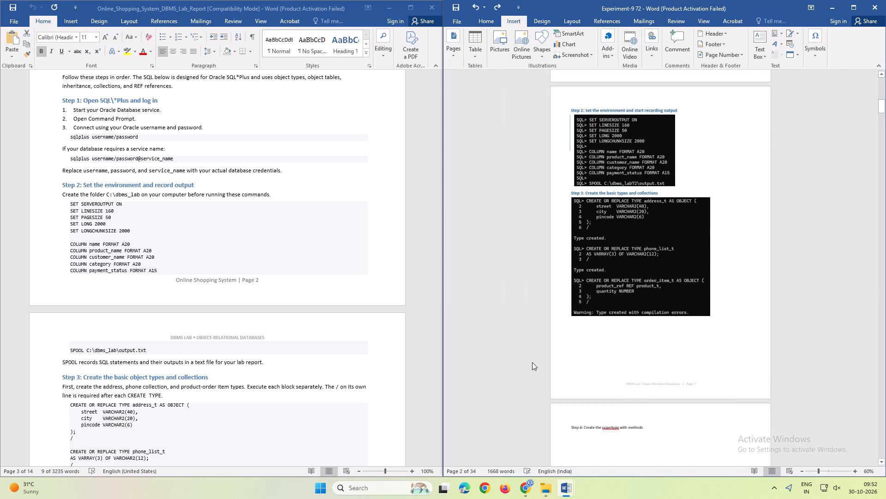
pyautogui.scroll(-1, 532, 362)
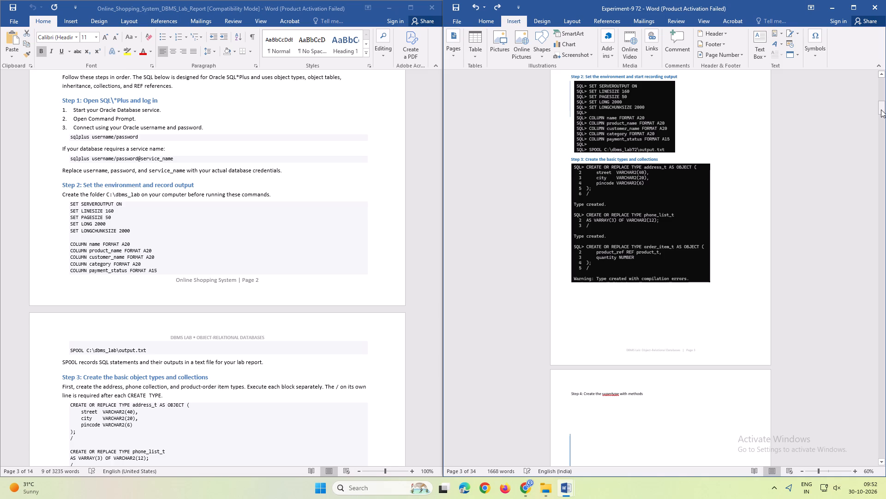
pyautogui.moveTo(880, 112); pyautogui.dragTo(817, 453)
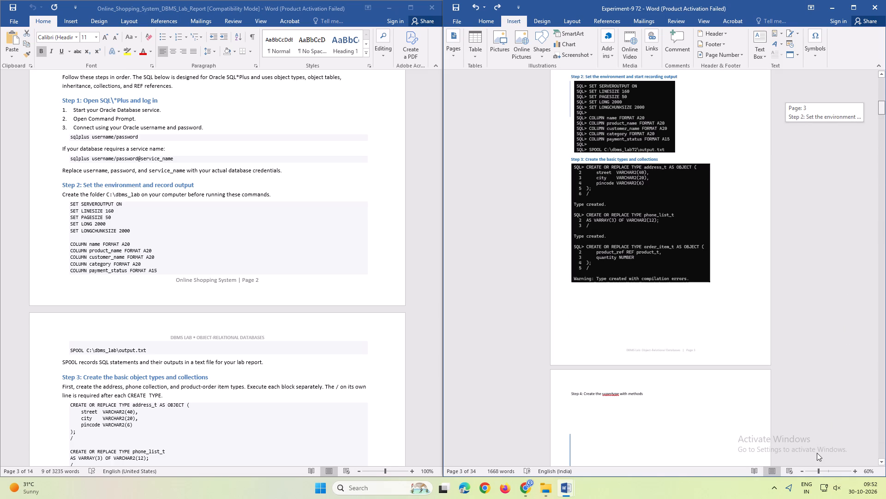
pyautogui.moveTo(817, 453); pyautogui.dragTo(815, 470)
pyautogui.moveTo(884, 112); pyautogui.dragTo(850, 271)
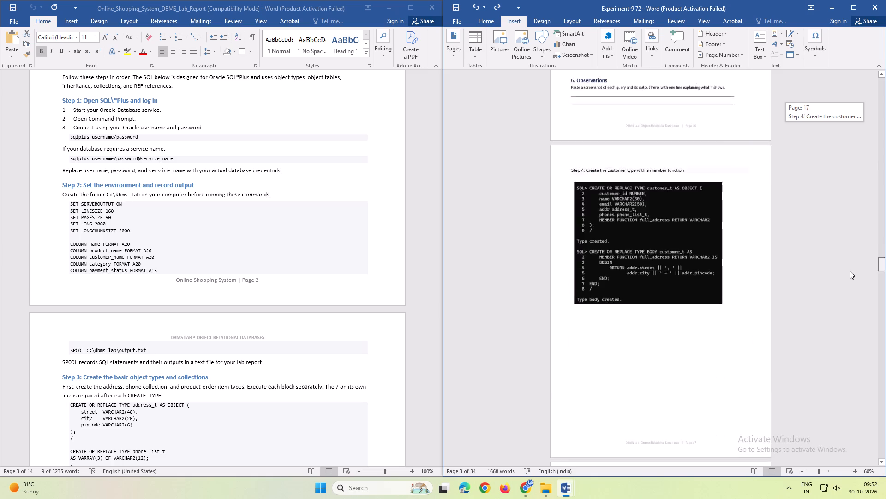
pyautogui.moveTo(850, 271); pyautogui.dragTo(850, 272)
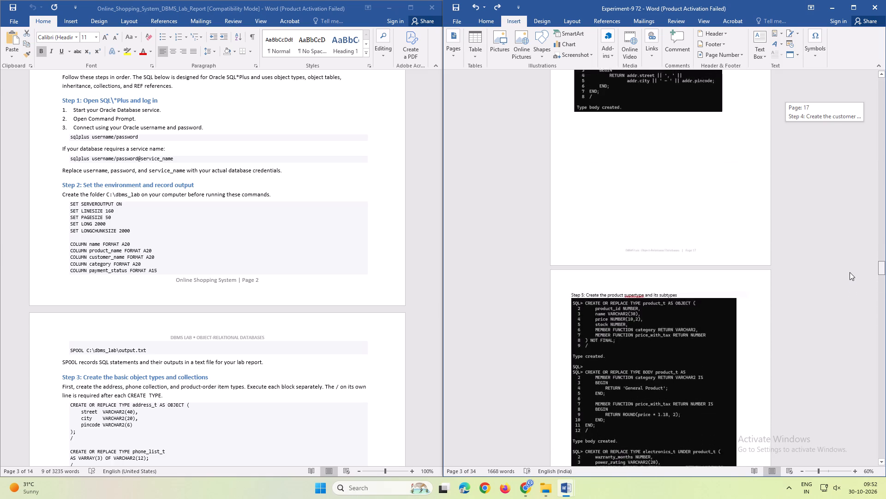
pyautogui.moveTo(850, 272); pyautogui.dragTo(850, 264)
pyautogui.scroll(-3, 841, 264)
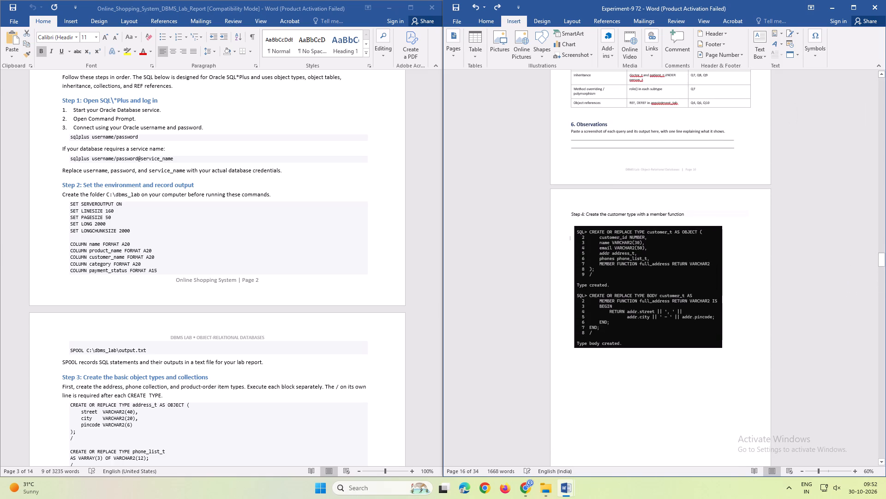
pyautogui.scroll(-5, 841, 264)
pyautogui.scroll(-20, 841, 264)
pyautogui.scroll(-2, 841, 264)
pyautogui.scroll(3, 841, 264)
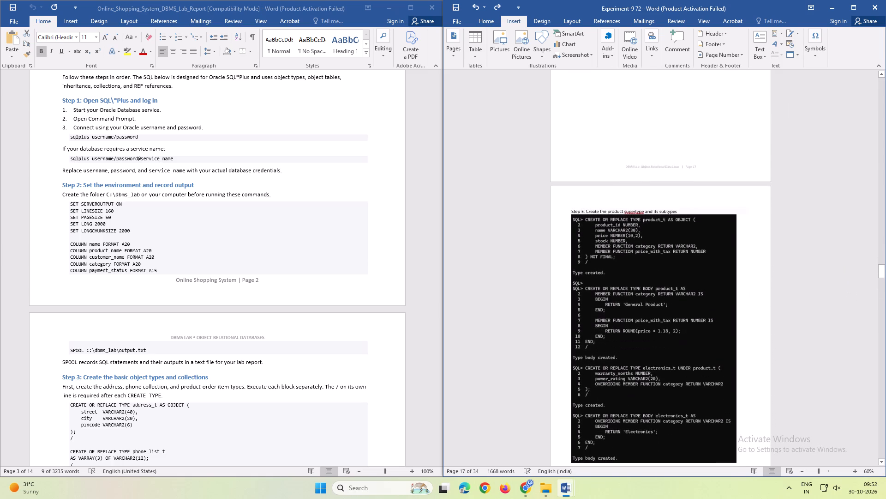
pyautogui.scroll(19, 841, 264)
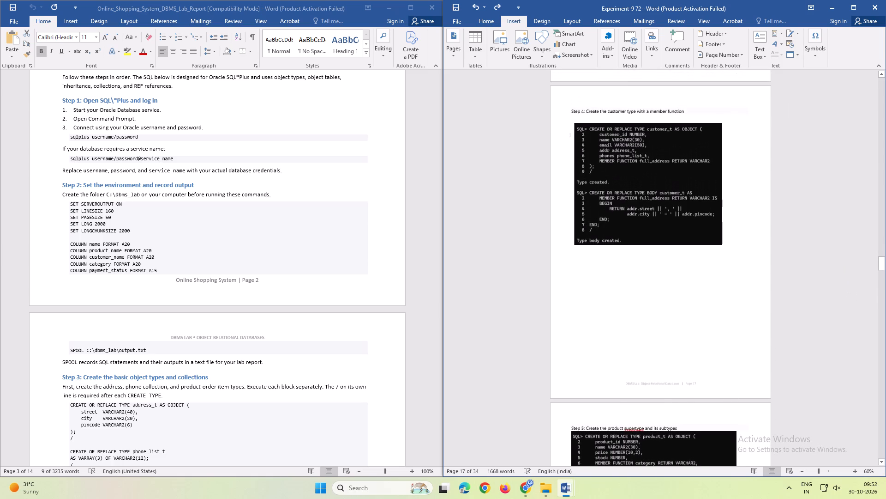
pyautogui.scroll(-3, 841, 264)
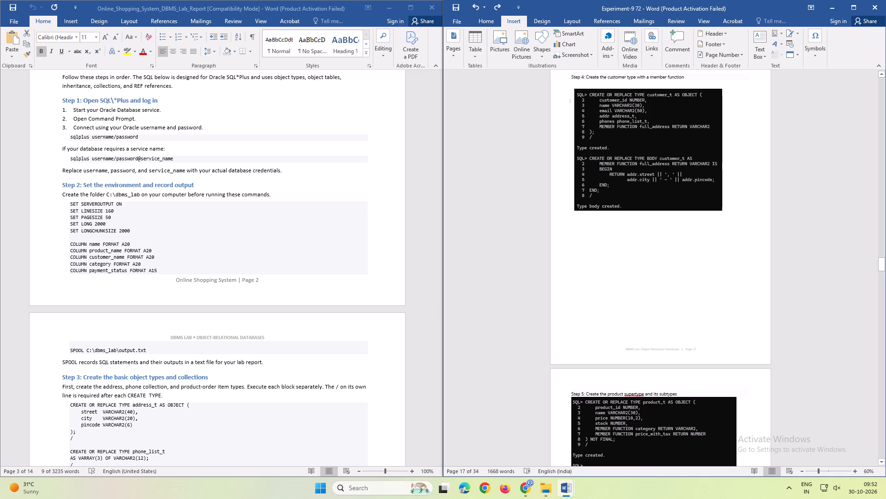
pyautogui.scroll(-2, 861, 324)
pyautogui.scroll(2, 861, 324)
pyautogui.scroll(-2, 861, 324)
pyautogui.scroll(2, 861, 324)
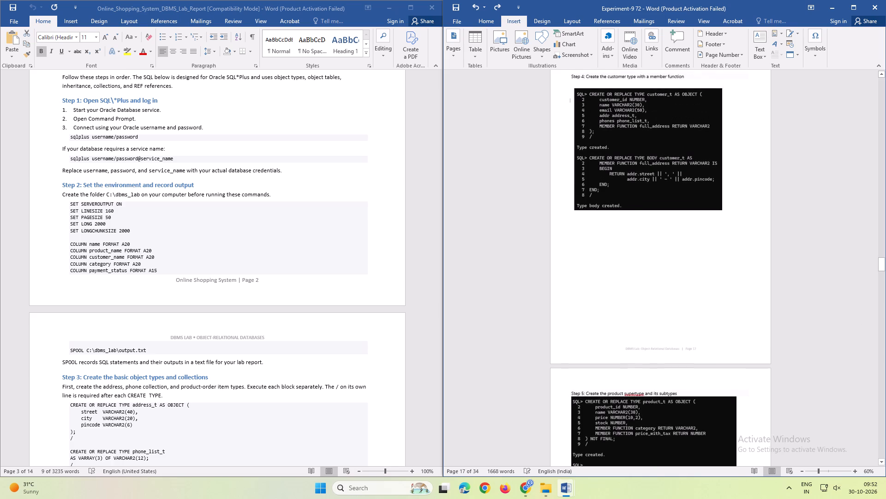
pyautogui.scroll(6, 862, 324)
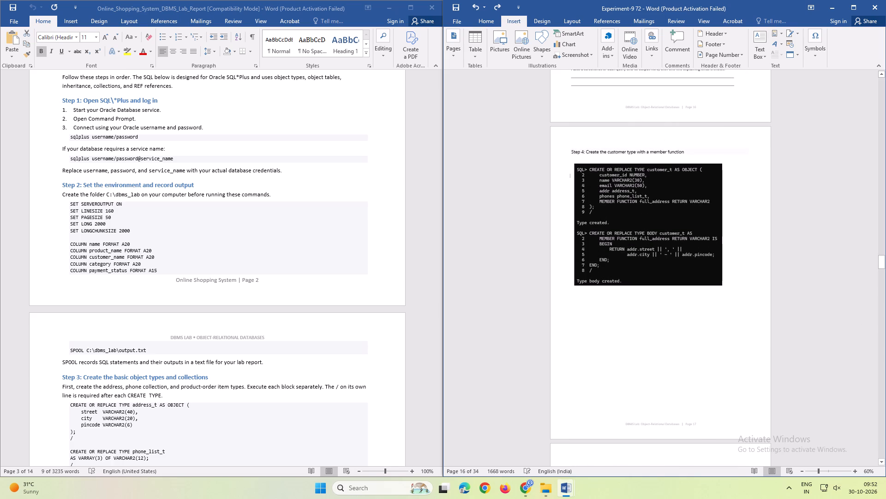
# Copy the customer_t SQL*Plus screenshot under the Step 4 customer type heading.
pyautogui.click(642, 162)
pyautogui.rightClick(647, 185)
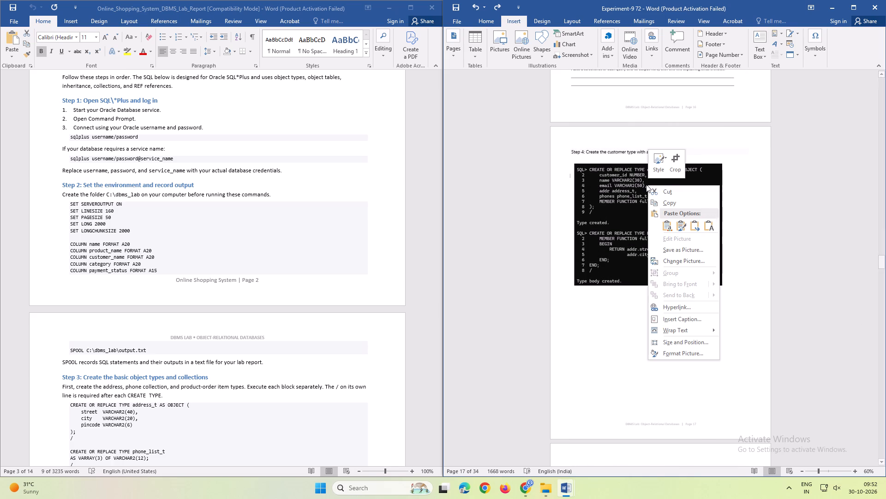
pyautogui.click(668, 202)
# Insert blank lines above "Step 5: Create the product supertype and its subtypes" until the heading sits on the same page as its screenshot.
pyautogui.scroll(-5, 667, 265)
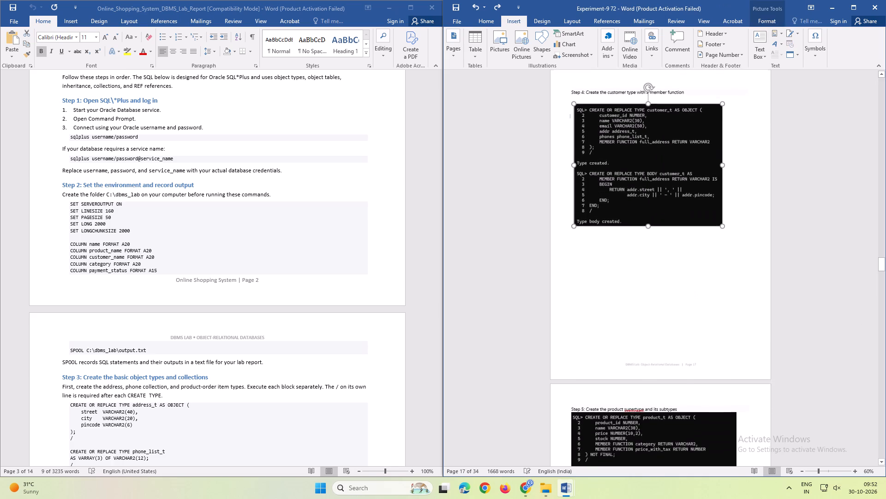
pyautogui.scroll(-6, 667, 265)
pyautogui.click(572, 332)
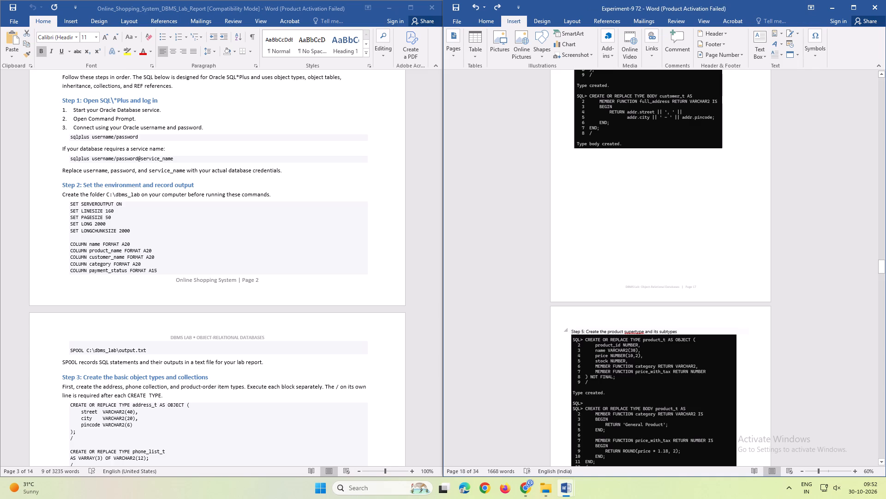
pyautogui.press('Return')
pyautogui.scroll(-10, 577, 334)
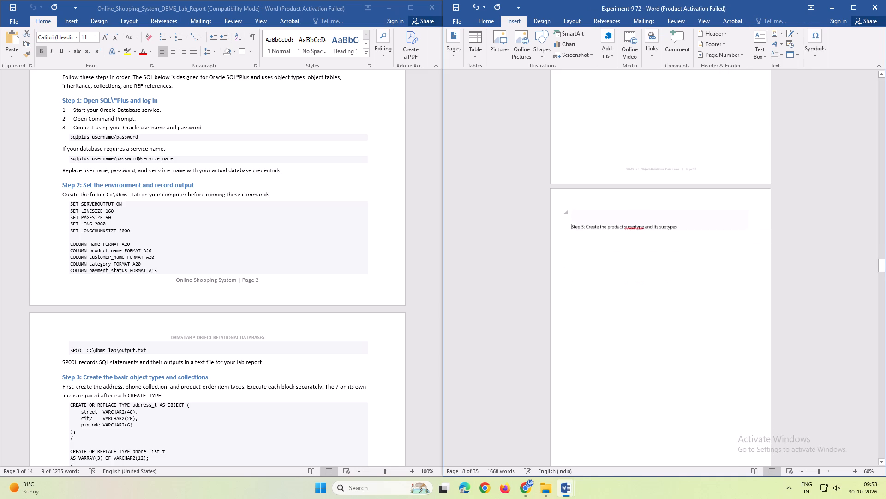
pyautogui.scroll(-10, 577, 334)
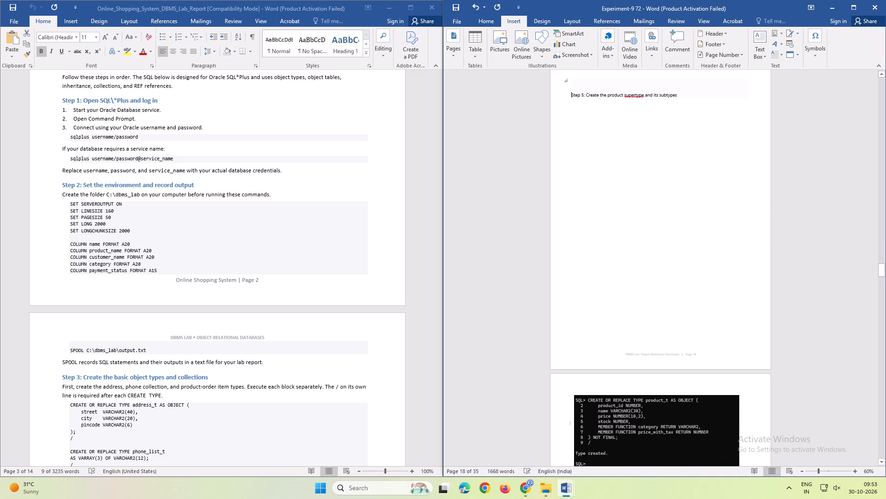
pyautogui.press('Return')
pyautogui.press('Return')
pyautogui.press('Return')
pyautogui.press('Return')
pyautogui.press('Return')
pyautogui.press('Return')
pyautogui.press('Return')
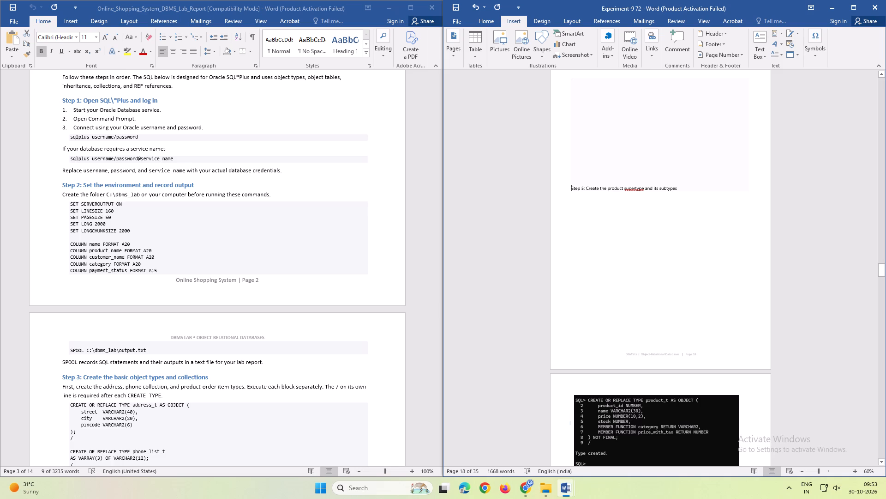
pyautogui.press('Return')
pyautogui.press('Return')
pyautogui.press('Return')
pyautogui.press('Return')
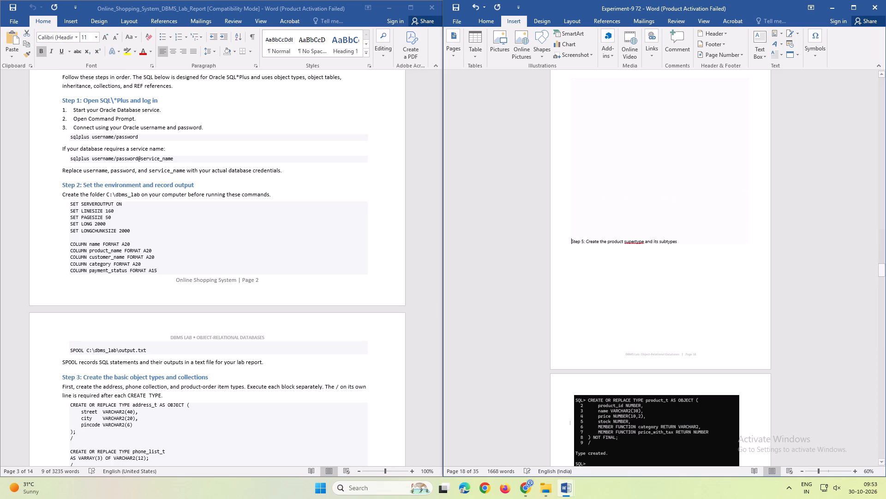
pyautogui.press('Return')
pyautogui.press('Return')
pyautogui.press('Return')
pyautogui.press('Return')
pyautogui.press('Return')
pyautogui.press('Return')
pyautogui.press('Return')
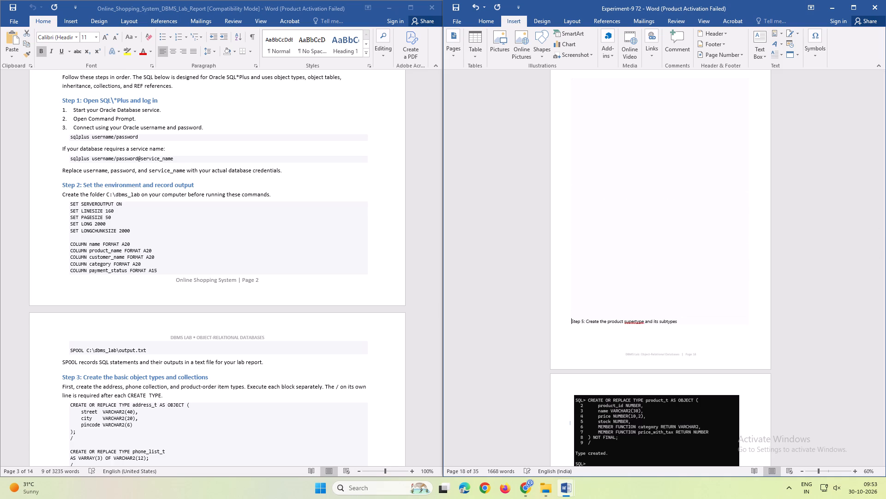
pyautogui.press('Return')
pyautogui.scroll(-4, 551, 277)
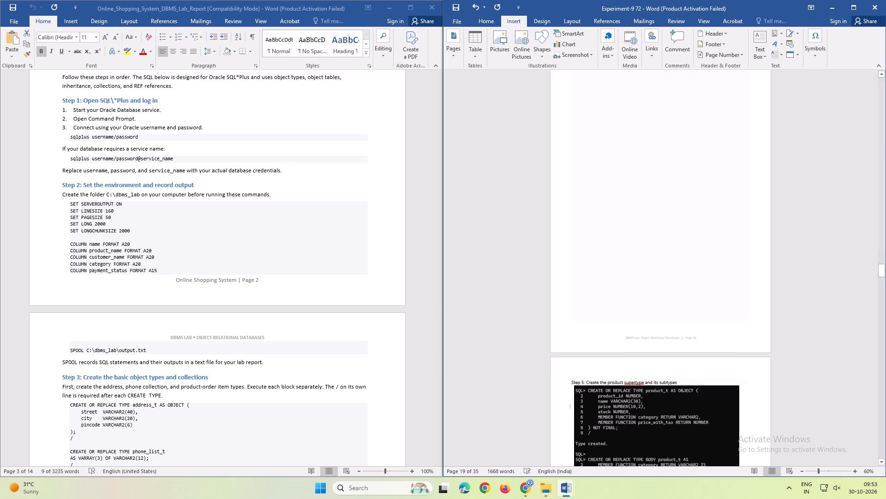
pyautogui.scroll(-6, 551, 278)
pyautogui.scroll(-10, 674, 286)
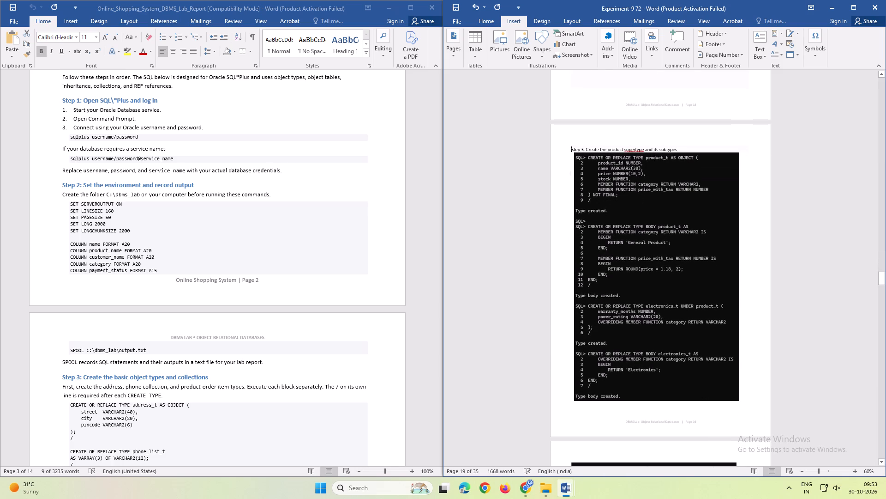
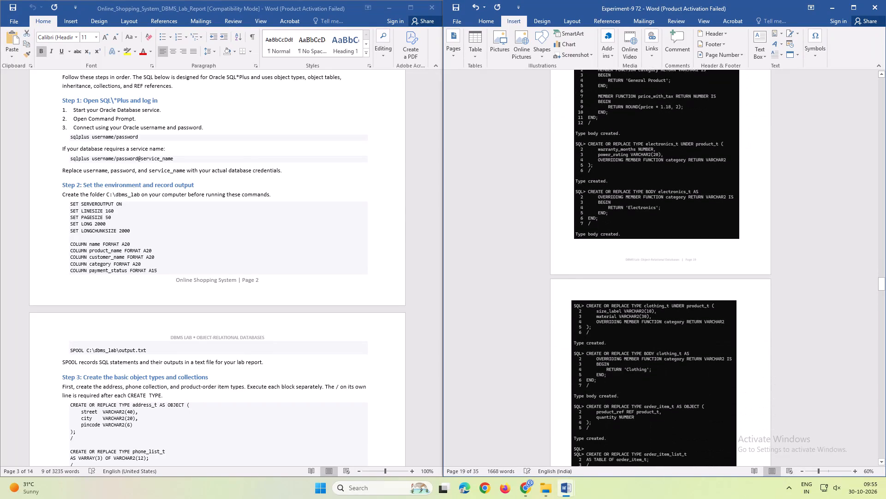
# Review Experiment-9 72 from the Step 5 and Step 6 screenshot pages back through Observations to the title page.
pyautogui.scroll(-20, 697, 315)
pyautogui.scroll(-10, 697, 315)
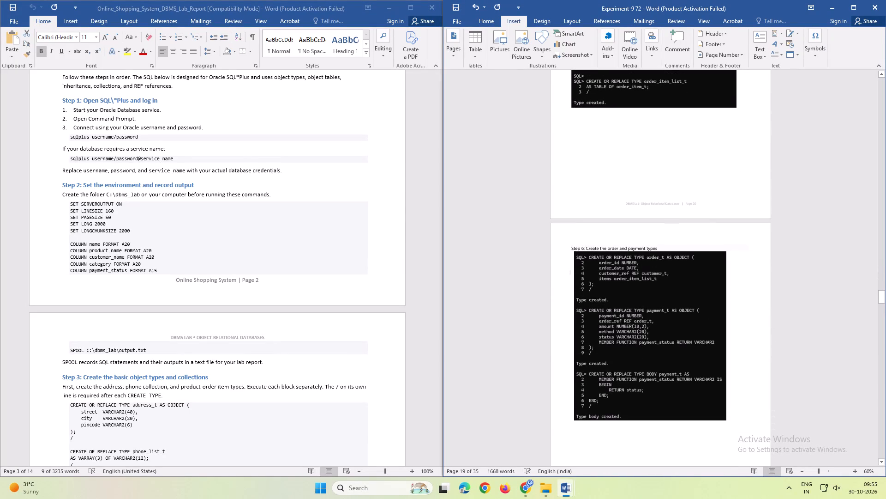
pyautogui.scroll(20, 700, 315)
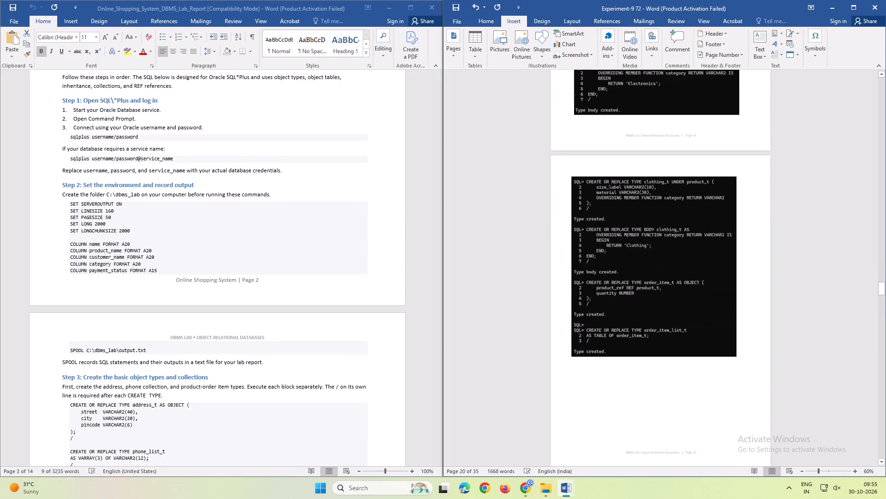
pyautogui.scroll(20, 700, 315)
pyautogui.scroll(20, 700, 315)
pyautogui.scroll(4, 700, 315)
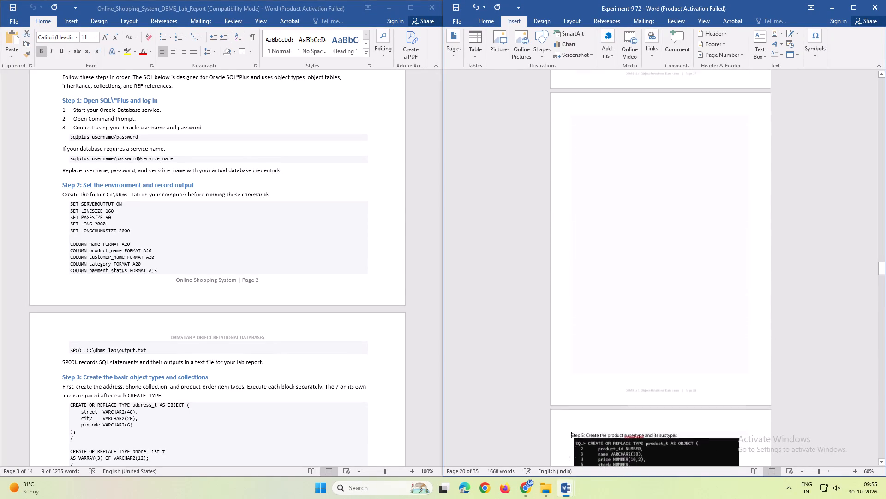
pyautogui.scroll(20, 700, 315)
pyautogui.scroll(18, 700, 315)
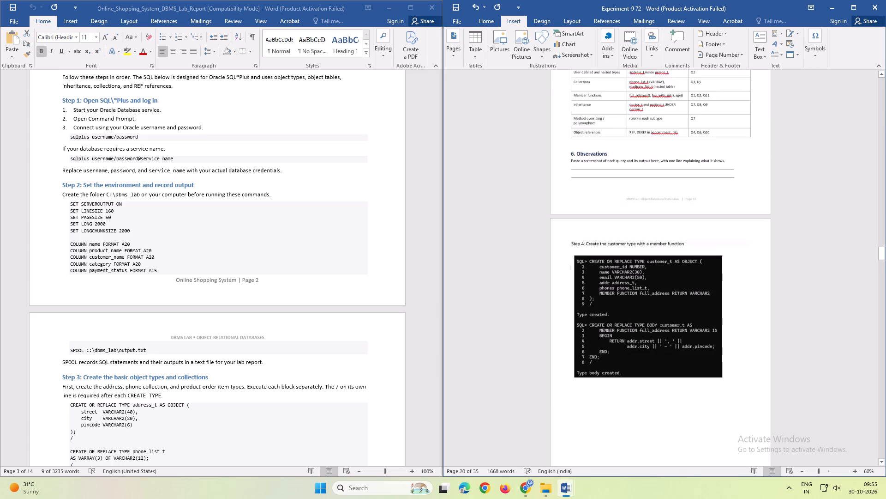
pyautogui.scroll(15, 700, 315)
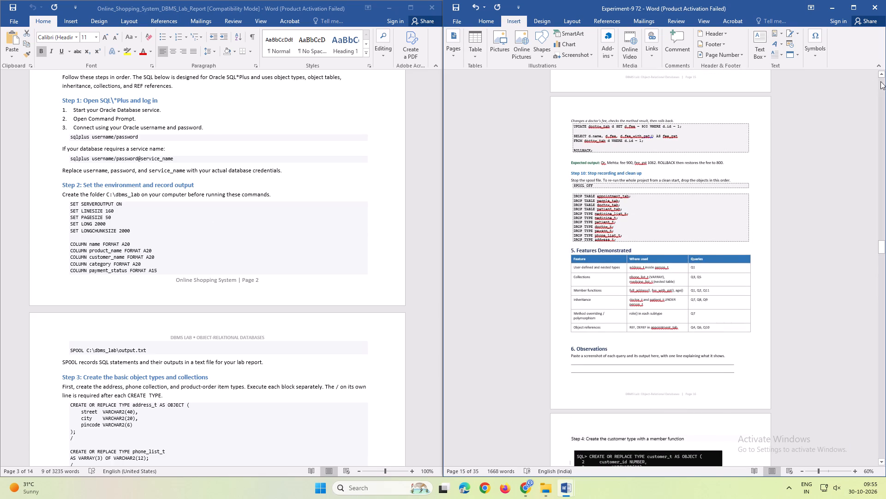
pyautogui.moveTo(880, 249); pyautogui.dragTo(885, 108)
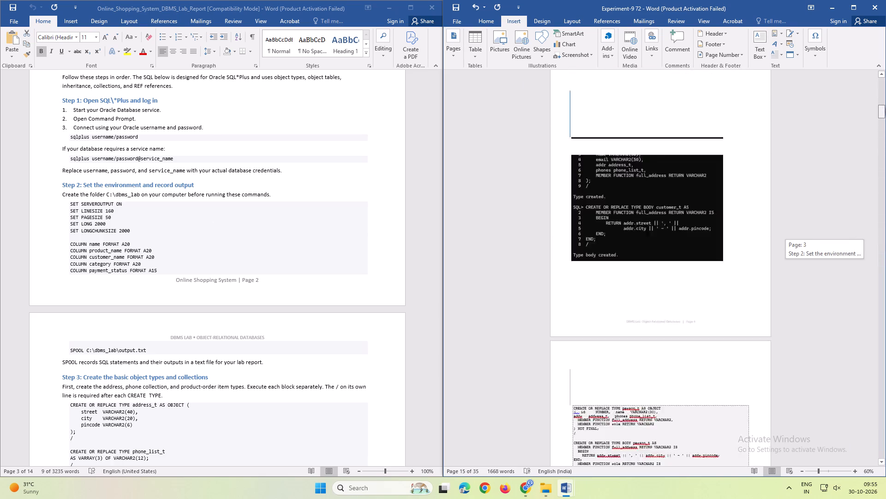
pyautogui.moveTo(885, 108); pyautogui.dragTo(885, 12)
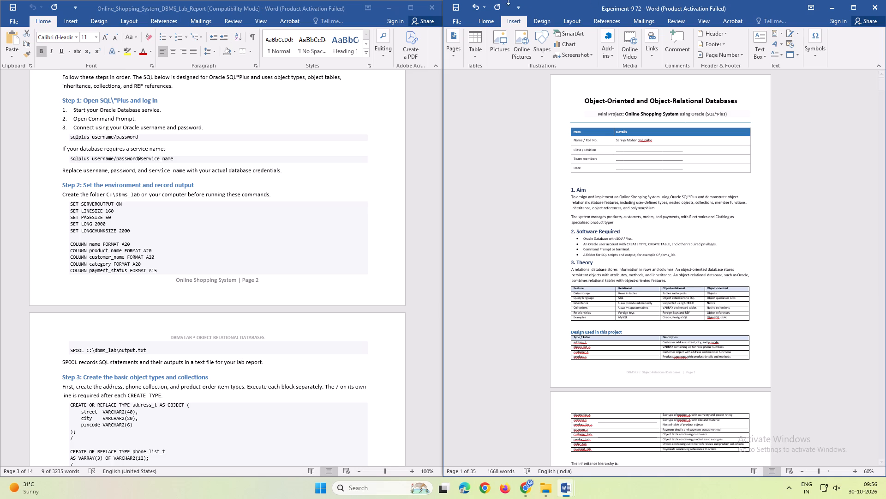
# Create a new blank document, with Experiment-9 72 kept open as the source.
pyautogui.click(456, 25)
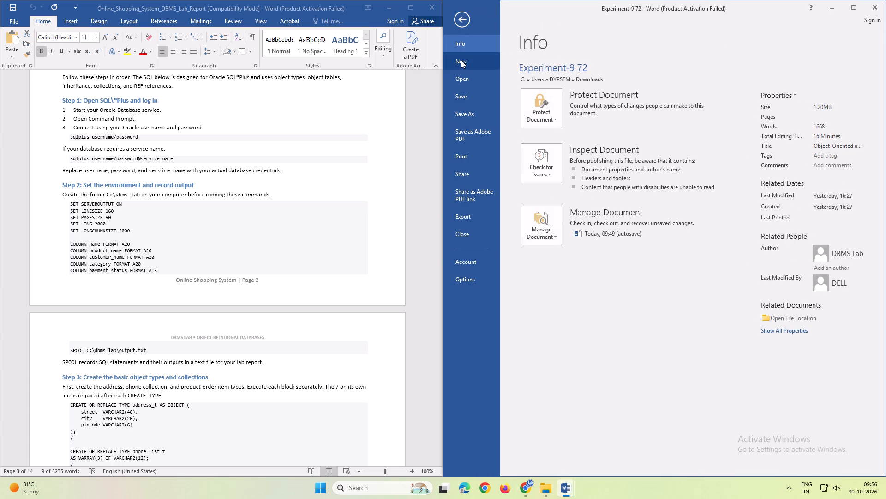
pyautogui.click(461, 60)
pyautogui.click(539, 127)
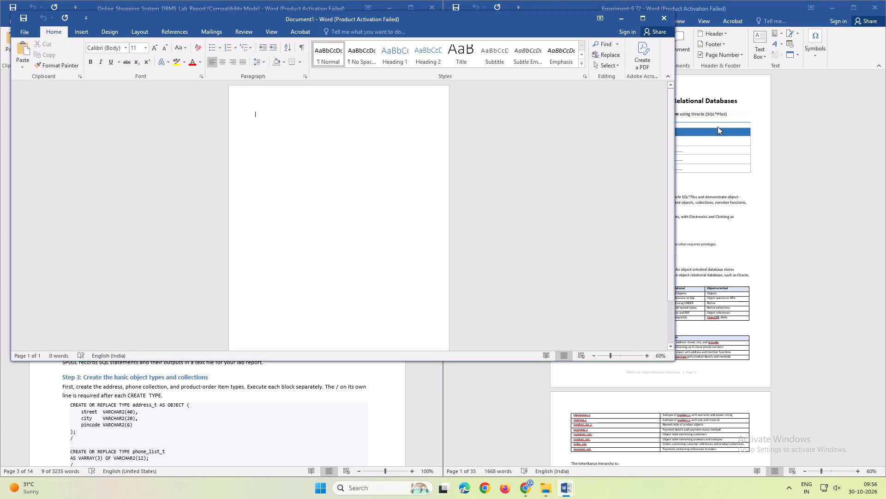
pyautogui.click(789, 116)
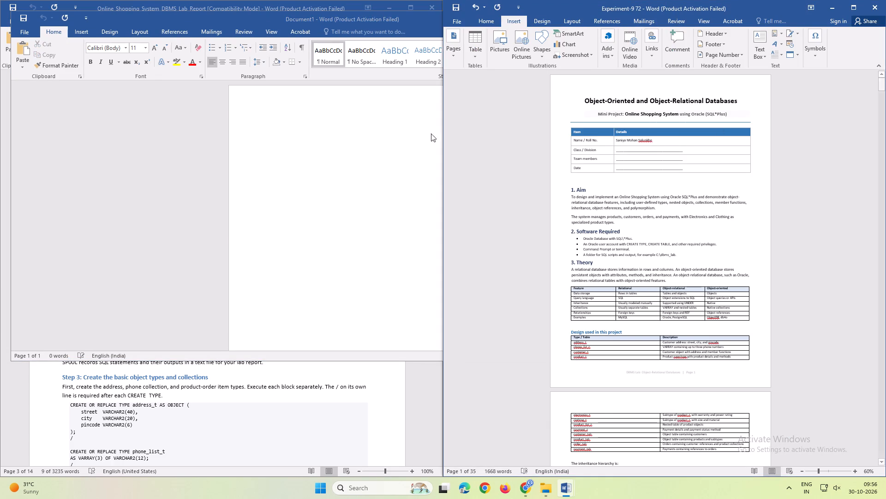
pyautogui.click(393, 128)
pyautogui.click(814, 106)
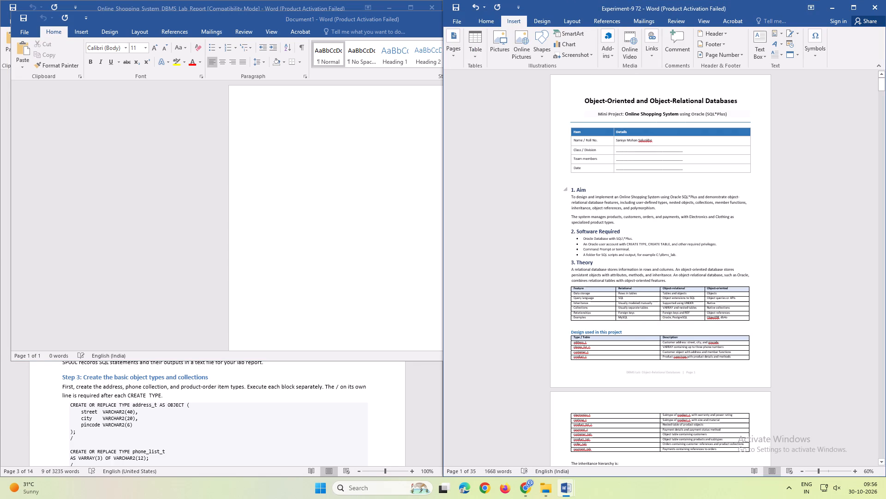
# Undo the last blank line inserted above the Step 5 product supertype heading in Experiment-9 72.
pyautogui.scroll(-6, 571, 191)
pyautogui.scroll(2, 571, 191)
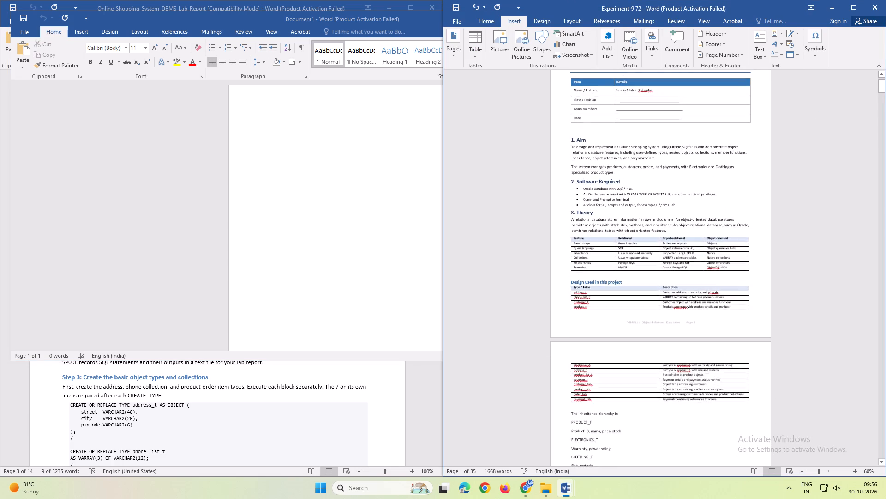
pyautogui.scroll(3, 571, 191)
pyautogui.moveTo(571, 178); pyautogui.dragTo(575, 189)
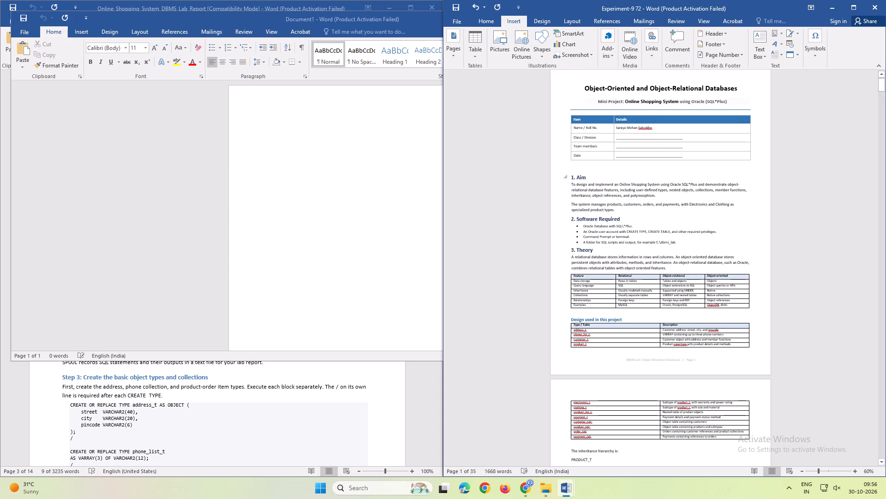
pyautogui.moveTo(575, 189); pyautogui.dragTo(551, 306)
pyautogui.hotkey('ctrl', 'z')
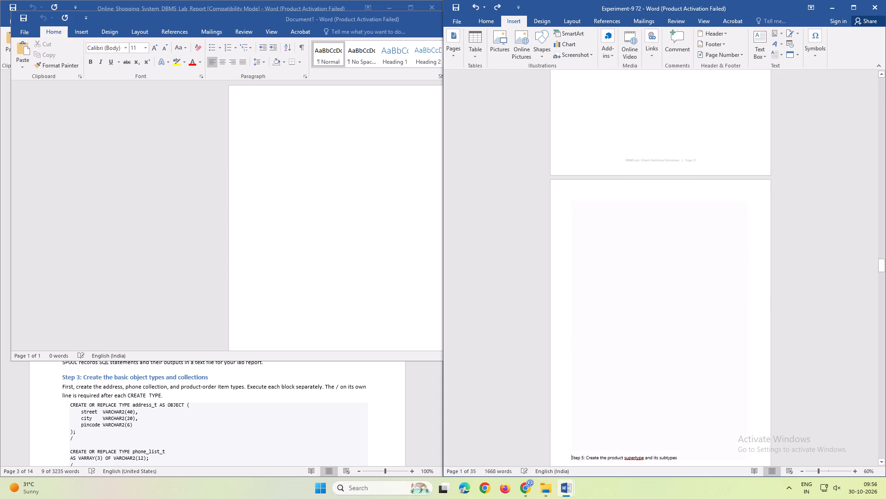
# Copy Experiment-9 72's content from the title through the inheritance hierarchy's "Size, material" line into the new blank document.
pyautogui.scroll(20, 635, 299)
pyautogui.scroll(8, 635, 299)
pyautogui.scroll(13, 635, 299)
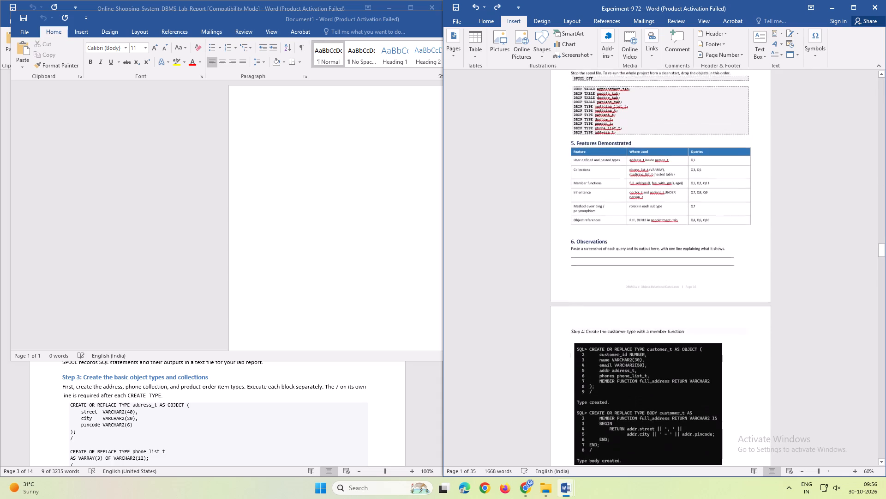
pyautogui.scroll(8, 635, 299)
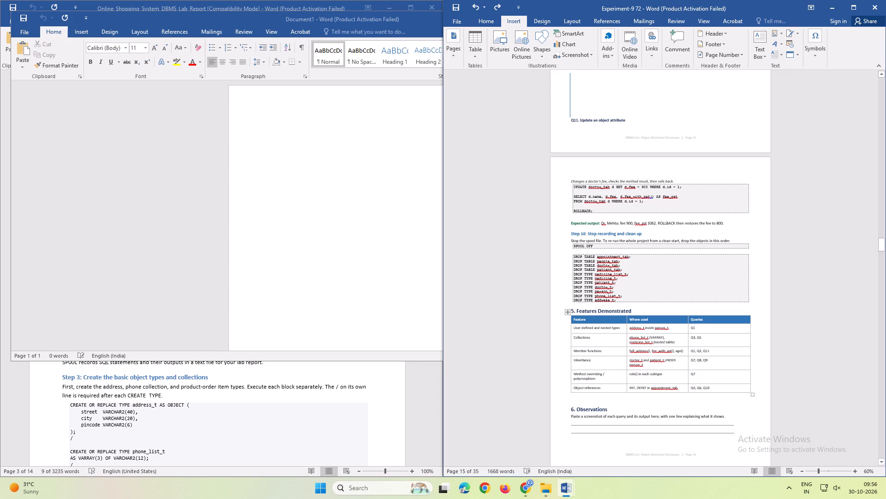
pyautogui.scroll(20, 633, 299)
pyautogui.scroll(7, 633, 299)
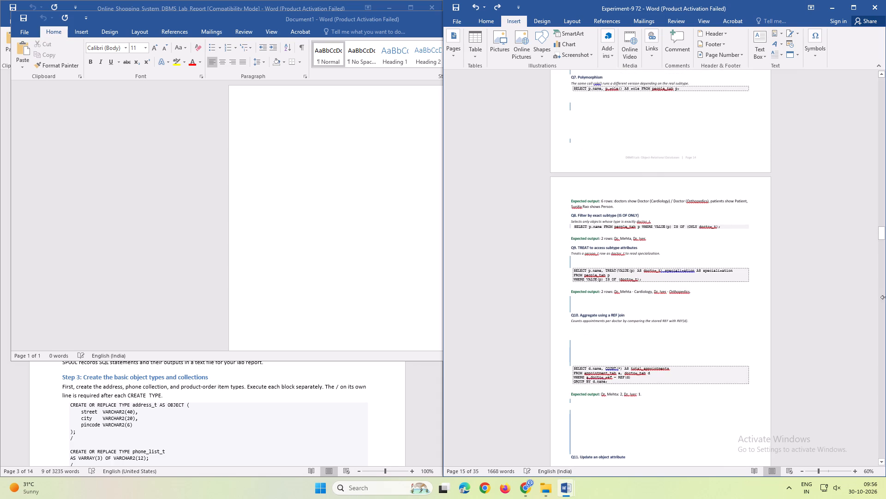
pyautogui.moveTo(882, 235); pyautogui.dragTo(885, 156)
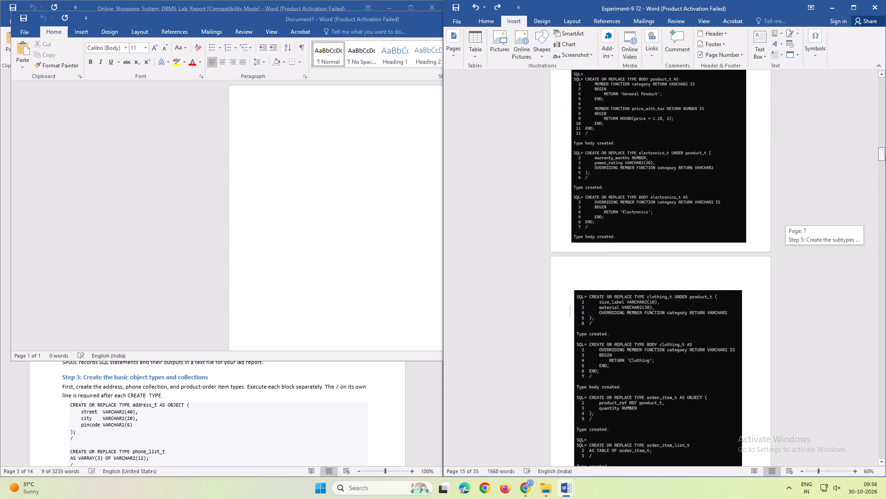
pyautogui.moveTo(885, 156); pyautogui.dragTo(885, 81)
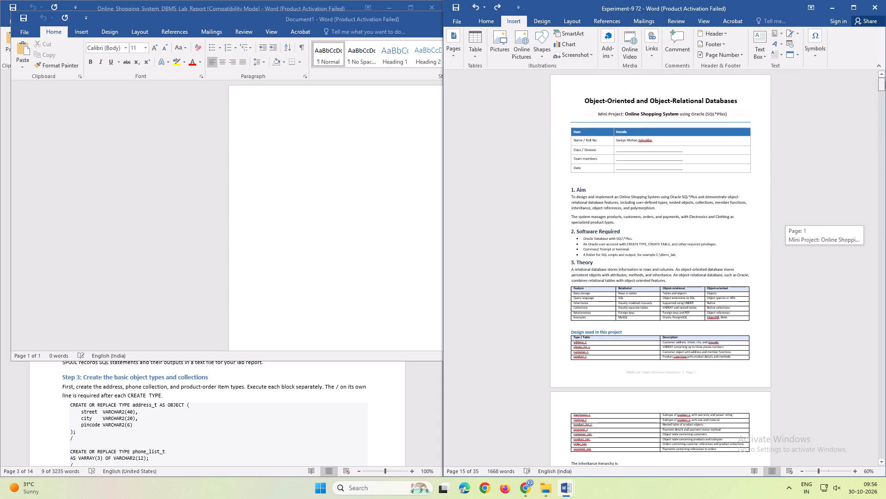
pyautogui.moveTo(885, 81); pyautogui.dragTo(882, 97)
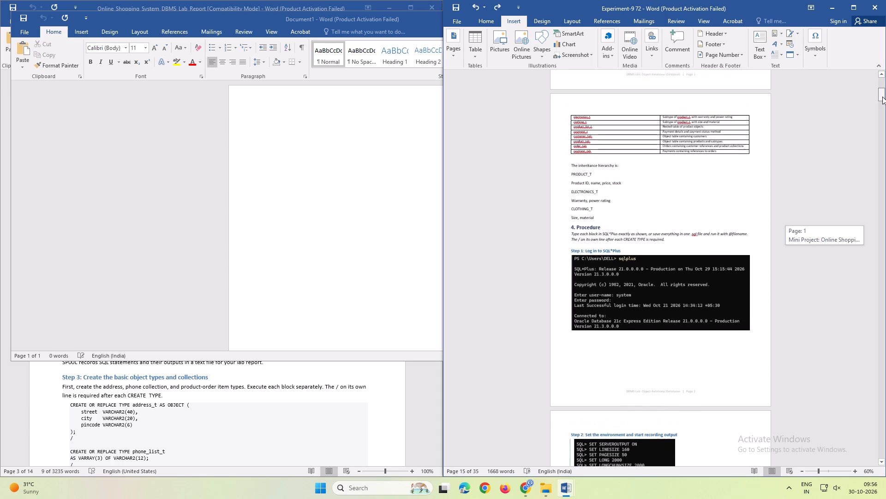
pyautogui.moveTo(882, 97); pyautogui.dragTo(882, 95)
pyautogui.moveTo(612, 271); pyautogui.dragTo(562, 70)
pyautogui.hotkey('ctrl', 'c')
pyautogui.click(298, 187)
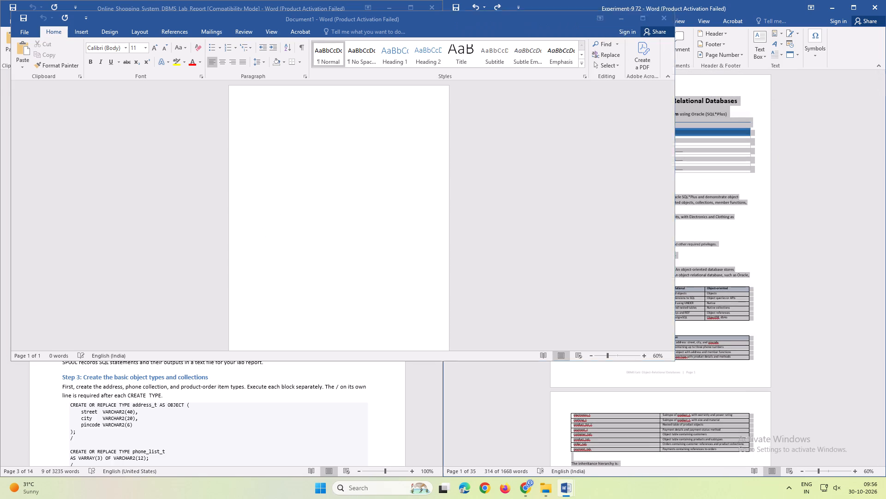
pyautogui.hotkey('ctrl', 'v')
pyautogui.scroll(11, 333, 156)
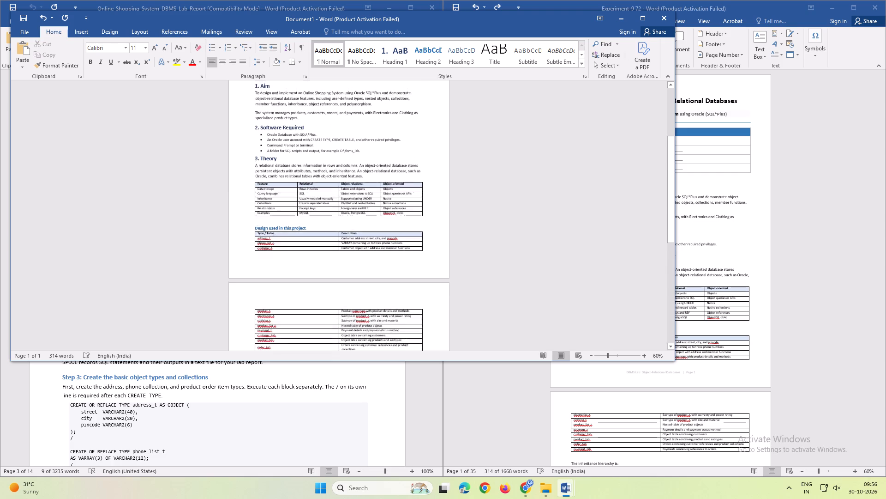
pyautogui.scroll(10, 333, 156)
pyautogui.scroll(-3, 379, 214)
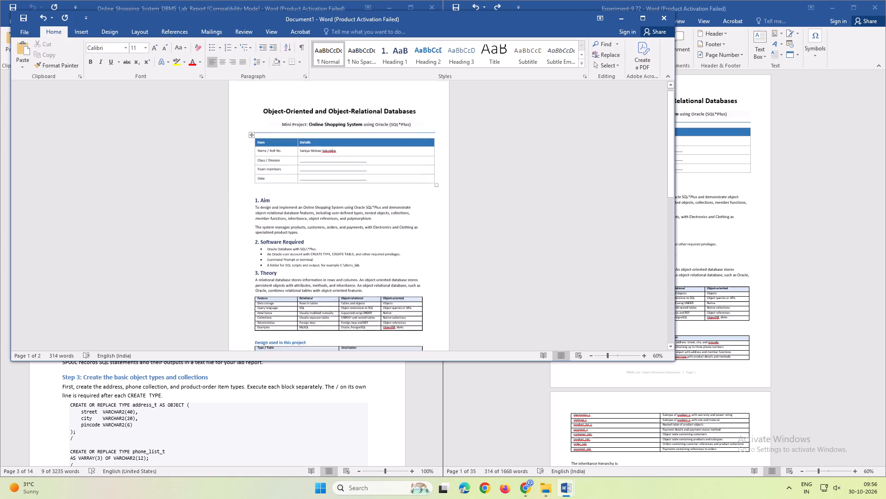
pyautogui.scroll(-11, 379, 214)
pyautogui.scroll(-13, 379, 214)
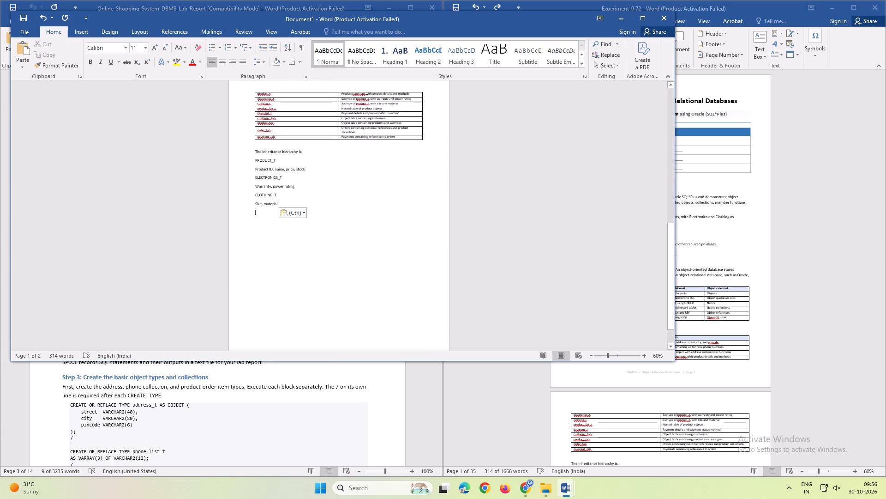
# Examine Experiment-9 72's Procedure section, from the Step 1 SQL*Plus login through the Step 4 supertype page.
pyautogui.click(792, 253)
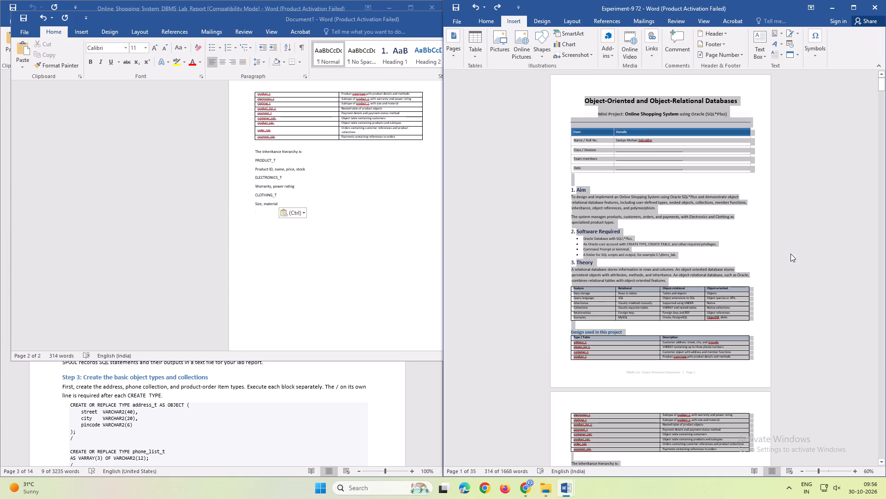
pyautogui.click(718, 270)
pyautogui.scroll(-19, 718, 270)
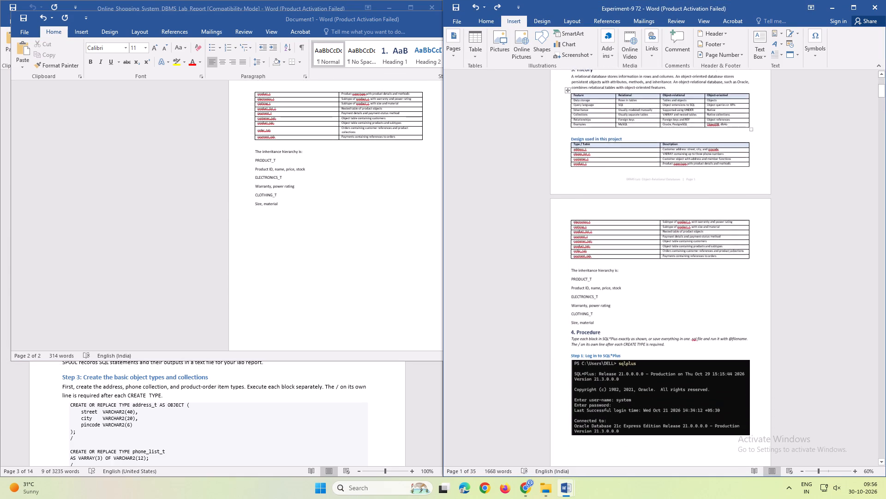
pyautogui.moveTo(601, 287); pyautogui.dragTo(573, 287)
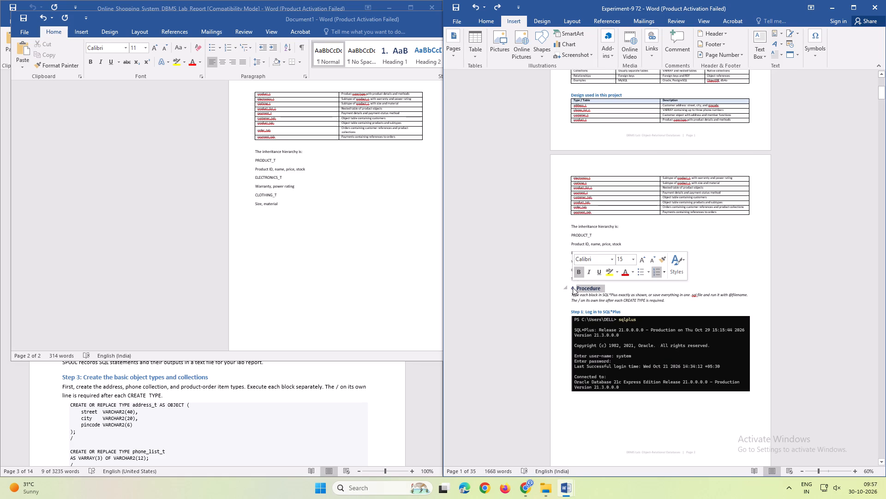
pyautogui.click(653, 291)
pyautogui.scroll(-5, 653, 291)
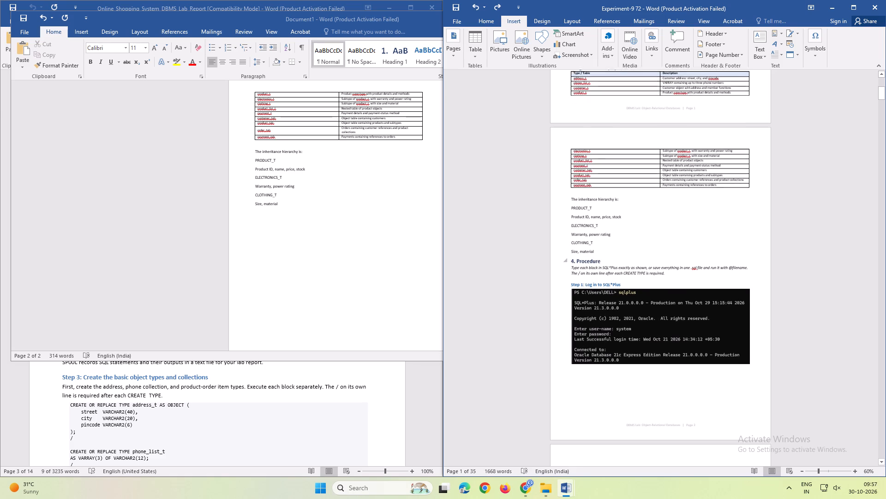
pyautogui.scroll(-10, 653, 291)
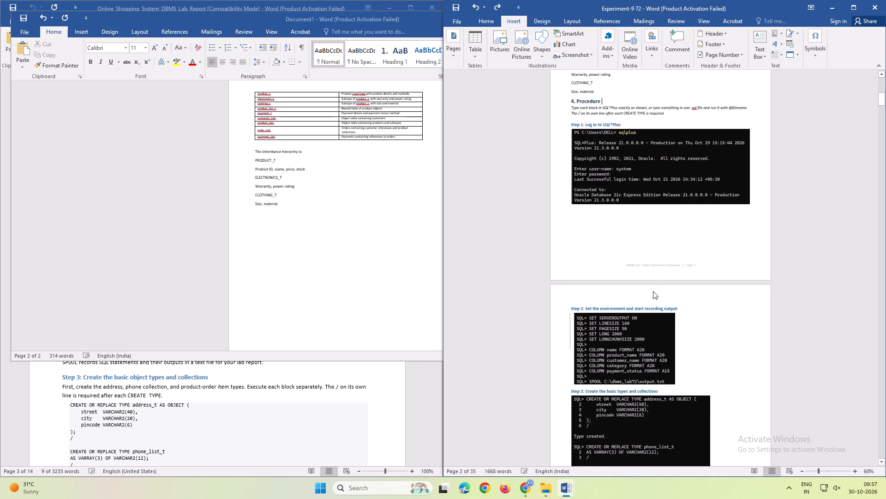
pyautogui.scroll(-14, 653, 291)
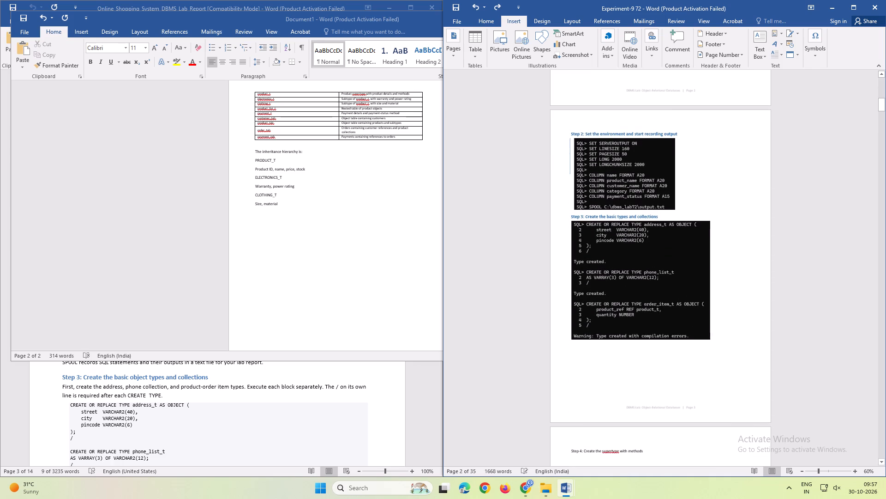
pyautogui.scroll(20, 661, 288)
pyautogui.scroll(1, 661, 288)
pyautogui.scroll(-1, 664, 287)
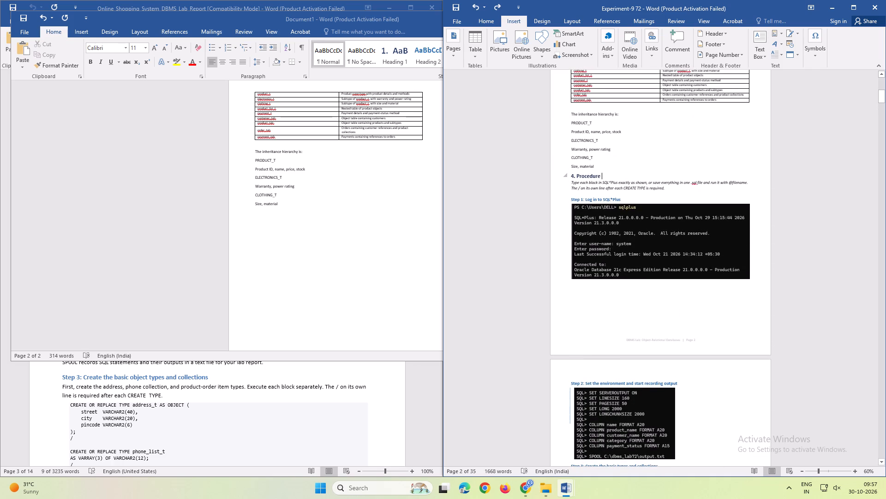
pyautogui.moveTo(572, 176); pyautogui.dragTo(591, 250)
pyautogui.moveTo(591, 250); pyautogui.dragTo(566, 249)
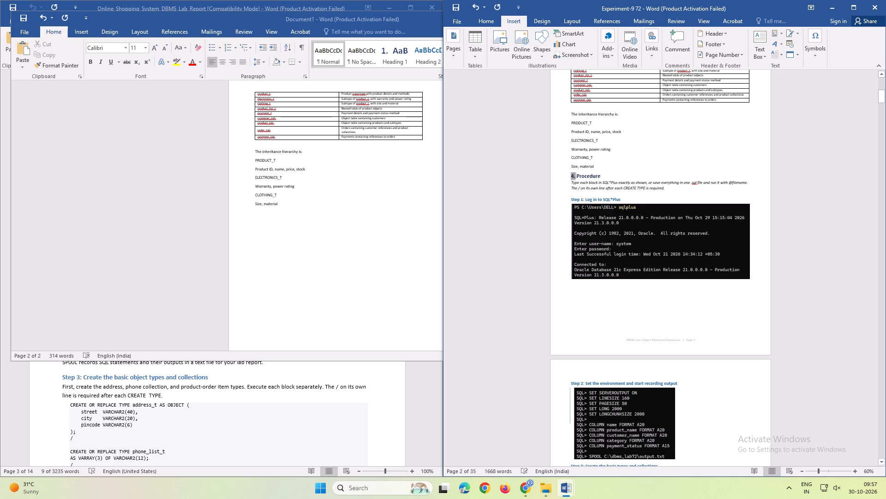
pyautogui.scroll(-20, 697, 276)
pyautogui.scroll(-9, 697, 276)
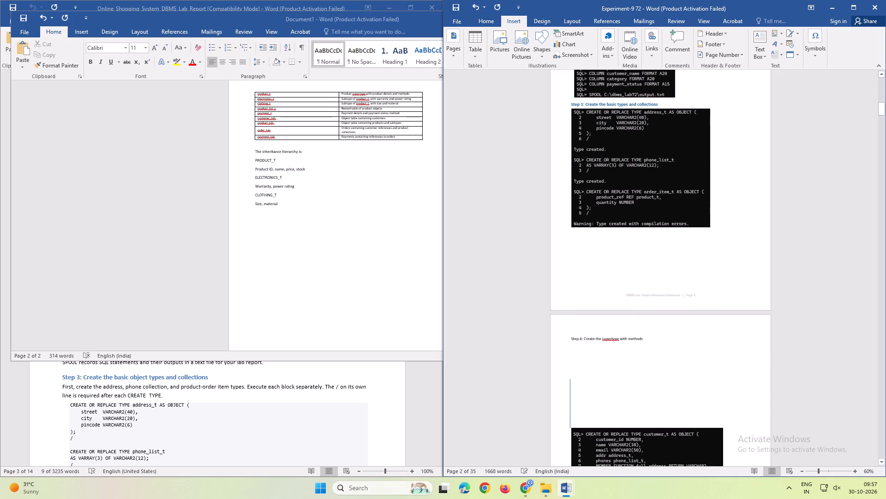
pyautogui.scroll(-6, 693, 354)
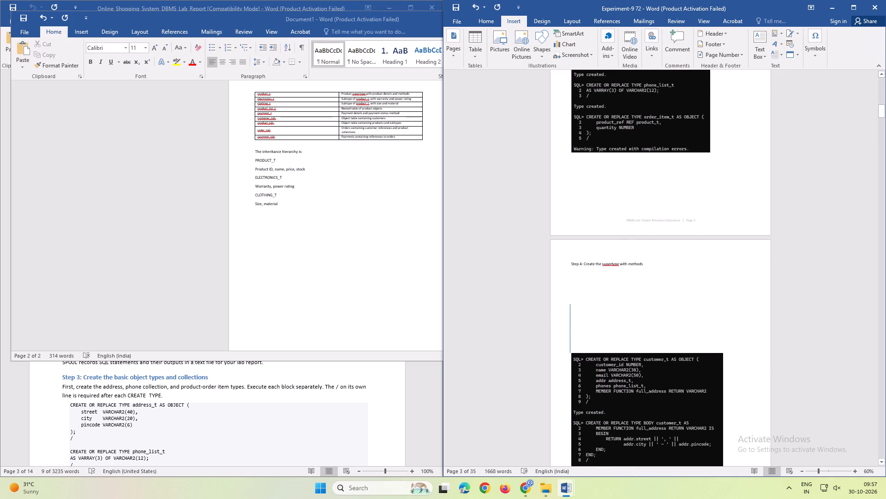
# Try to move the customer_t type screenshot up to directly beneath the Step 4 supertype heading in Experiment-9 72.
pyautogui.click(575, 318)
pyautogui.click(579, 322)
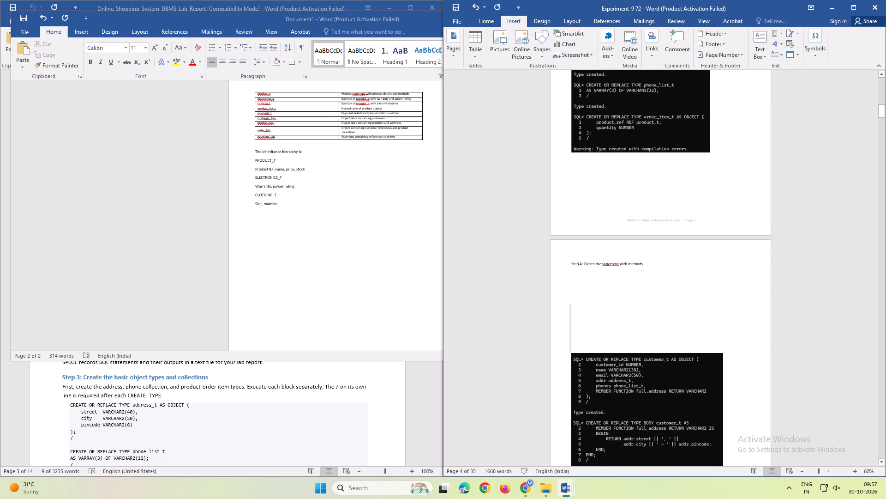
pyautogui.click(583, 340)
pyautogui.scroll(-8, 583, 340)
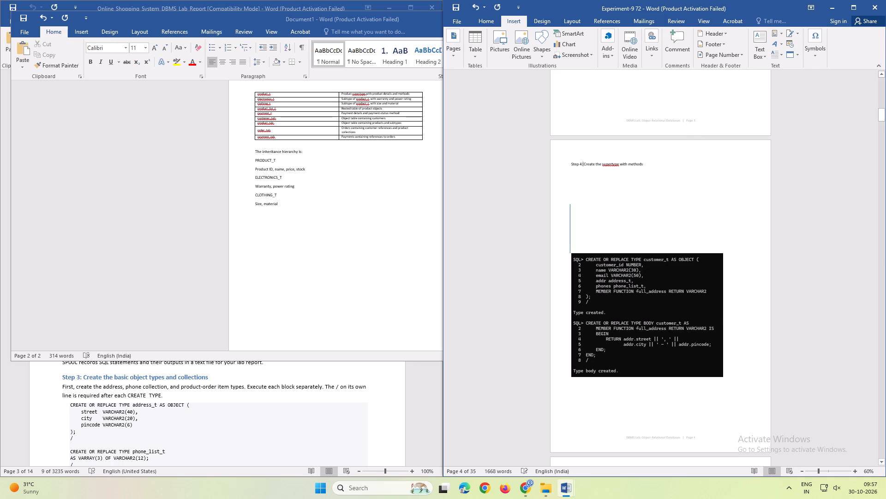
pyautogui.click(575, 257)
pyautogui.moveTo(622, 283); pyautogui.dragTo(630, 207)
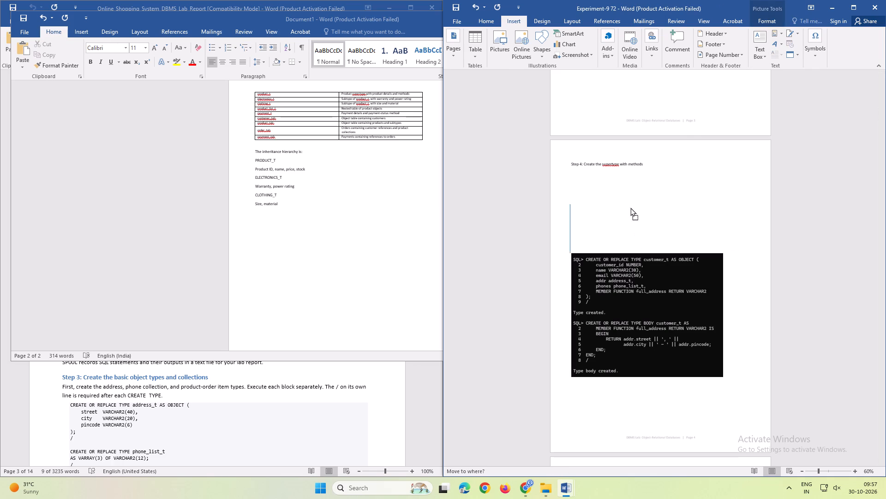
pyautogui.moveTo(630, 207); pyautogui.dragTo(619, 186)
pyautogui.moveTo(641, 267); pyautogui.dragTo(646, 242)
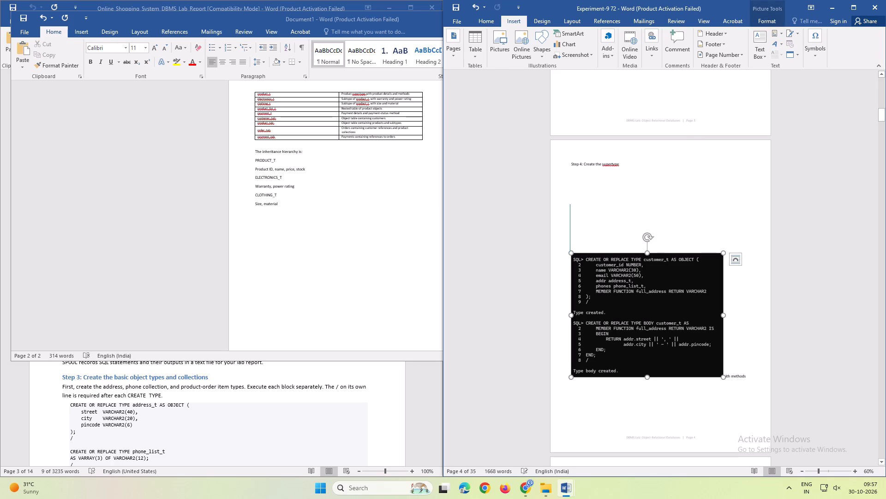
# Stretch the customer_t type screenshot on the Step 4 page slightly taller.
pyautogui.moveTo(648, 256); pyautogui.dragTo(642, 209)
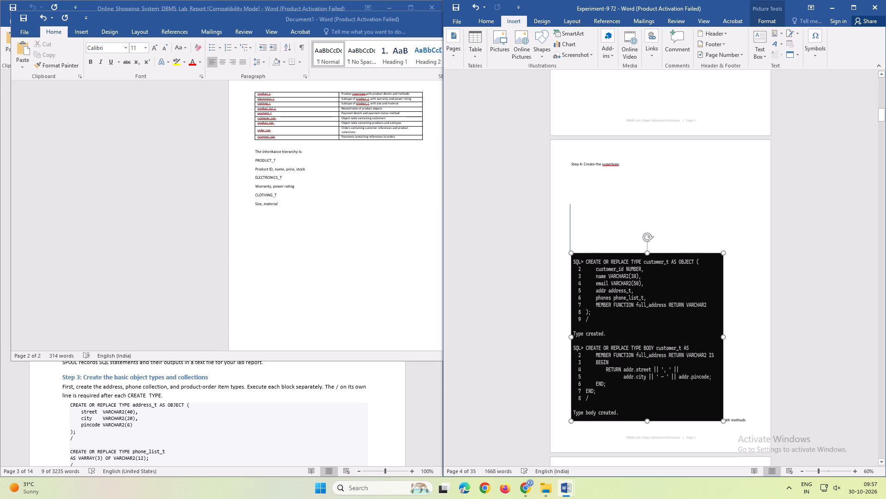
pyautogui.moveTo(642, 209); pyautogui.dragTo(651, 242)
pyautogui.moveTo(640, 252); pyautogui.dragTo(638, 242)
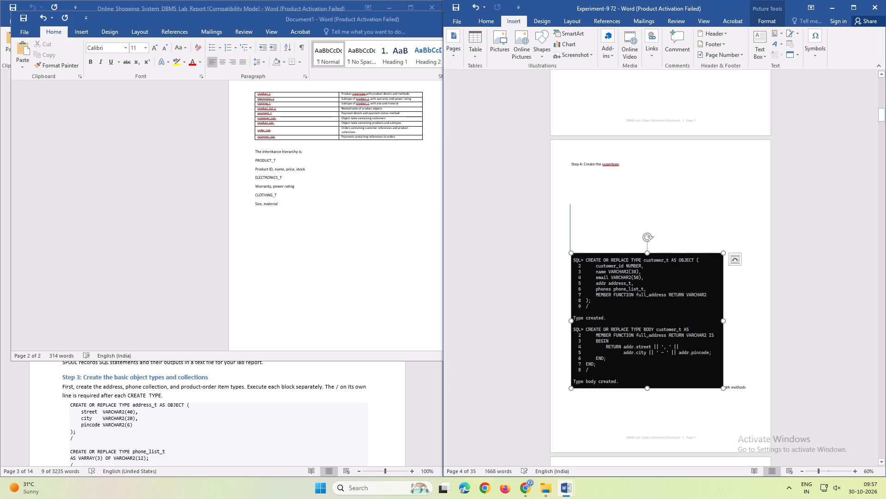
pyautogui.click(587, 219)
# Review Online_Shopping_System_DBMS_Lab_Report's title page, theory, design tables and first procedure steps, and compare its opening with Experiment-9 72's title page.
pyautogui.scroll(2, 600, 216)
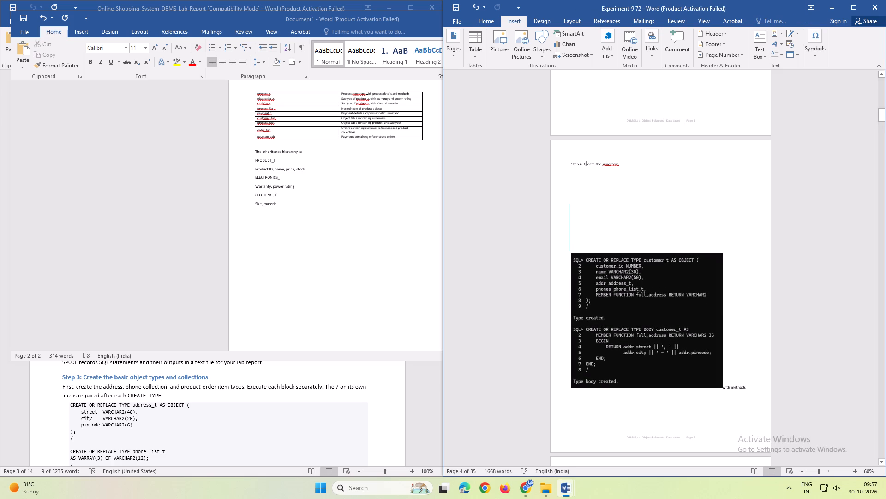
pyautogui.scroll(3, 600, 216)
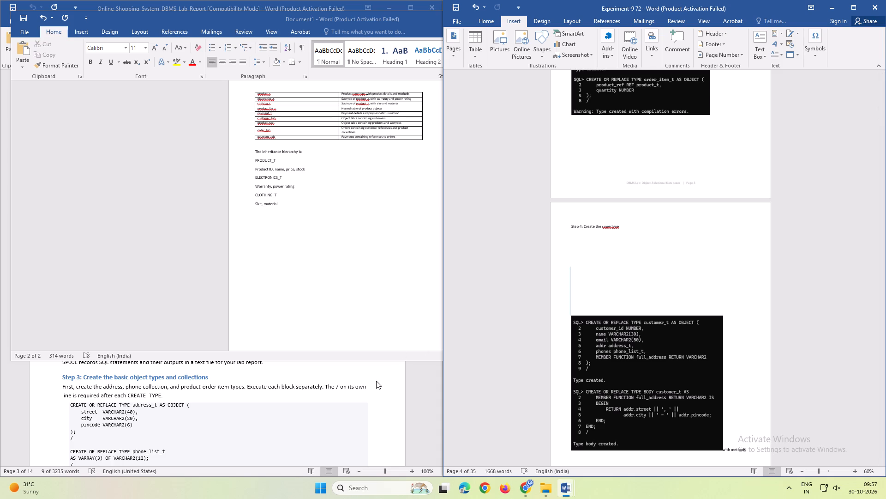
pyautogui.click(511, 239)
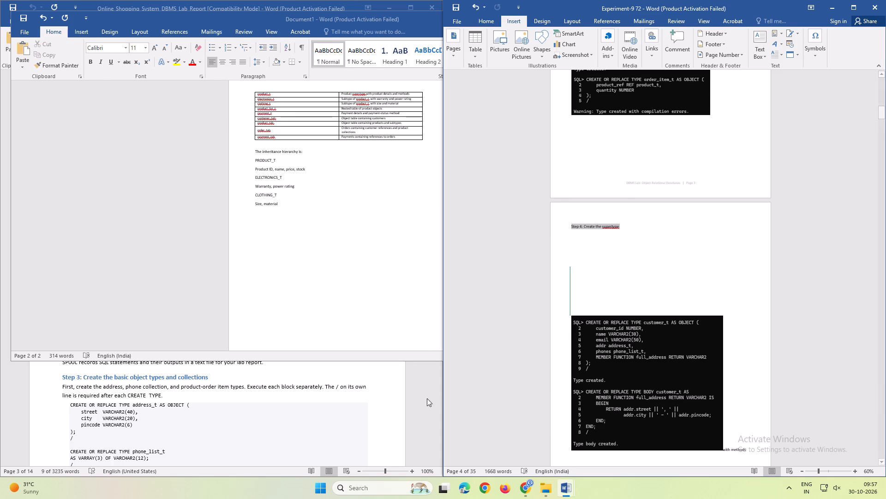
pyautogui.click(417, 407)
pyautogui.scroll(19, 335, 345)
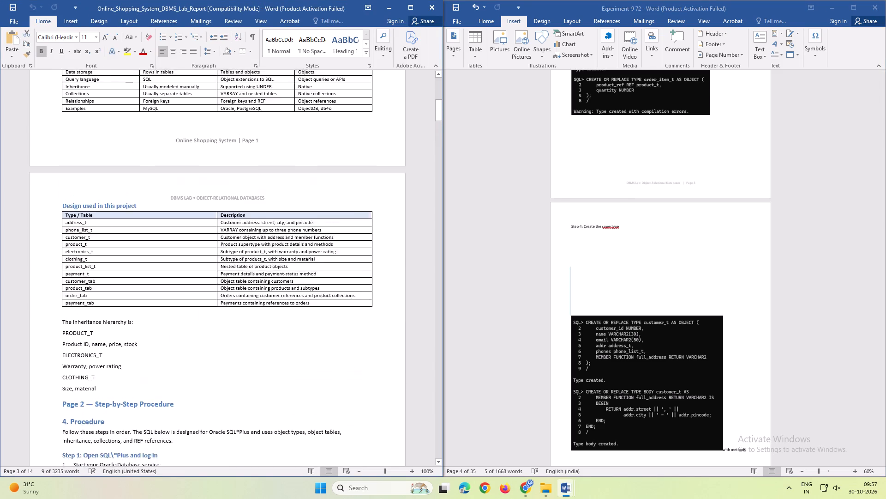
pyautogui.scroll(20, 331, 337)
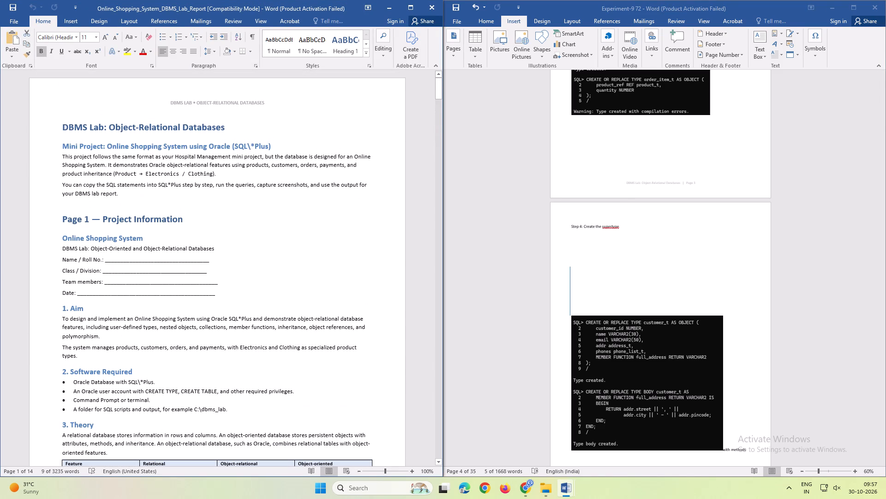
pyautogui.scroll(-12, 331, 332)
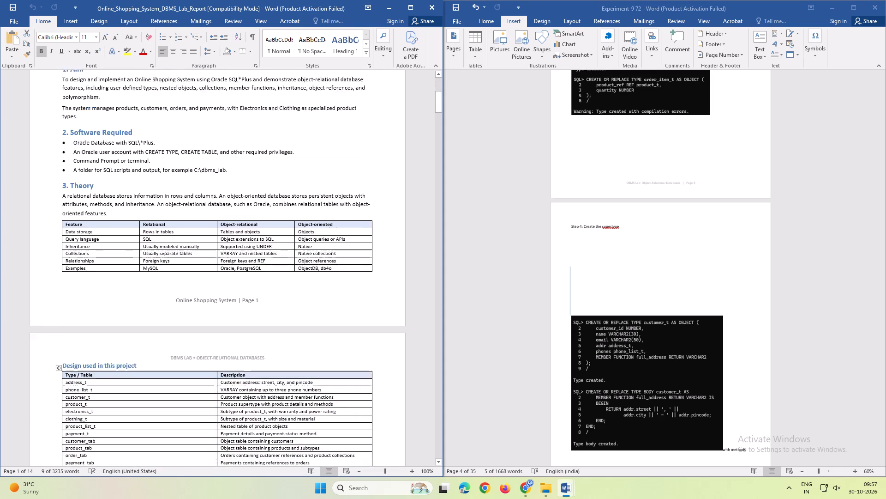
pyautogui.scroll(-16, 333, 330)
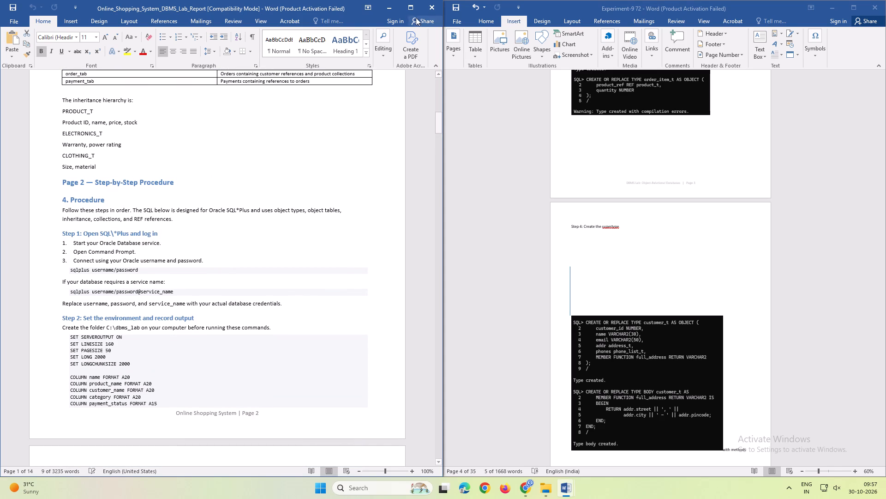
pyautogui.scroll(19, 347, 140)
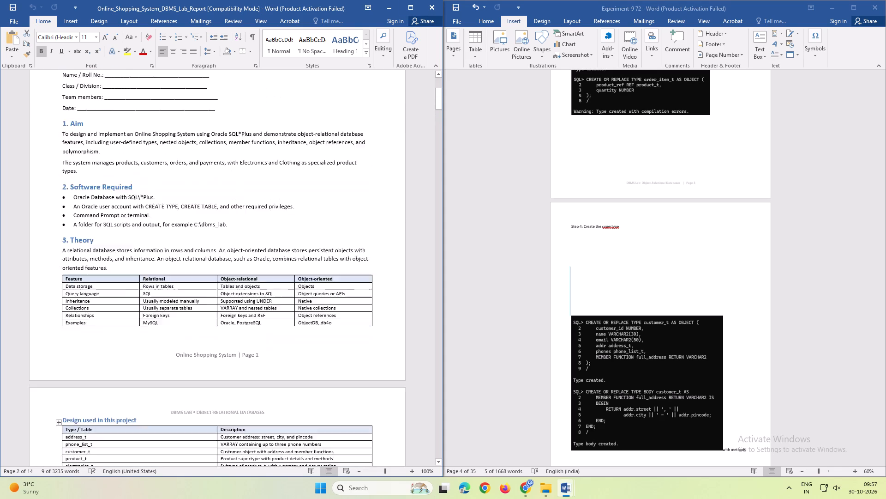
pyautogui.scroll(11, 347, 140)
pyautogui.scroll(-19, 287, 234)
pyautogui.scroll(-3, 288, 233)
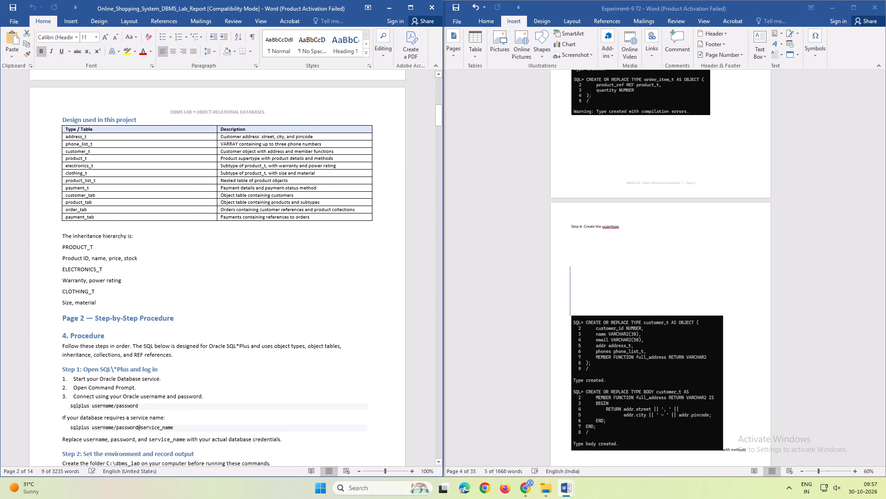
pyautogui.scroll(14, 288, 233)
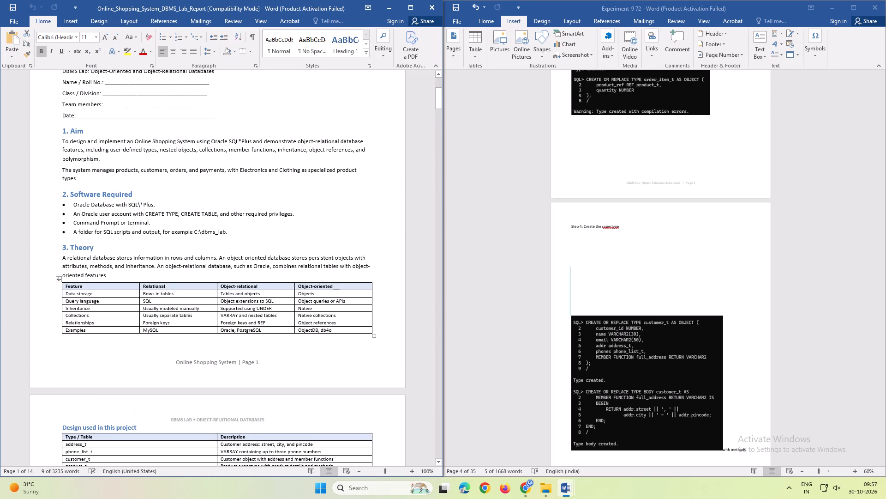
pyautogui.scroll(5, 288, 233)
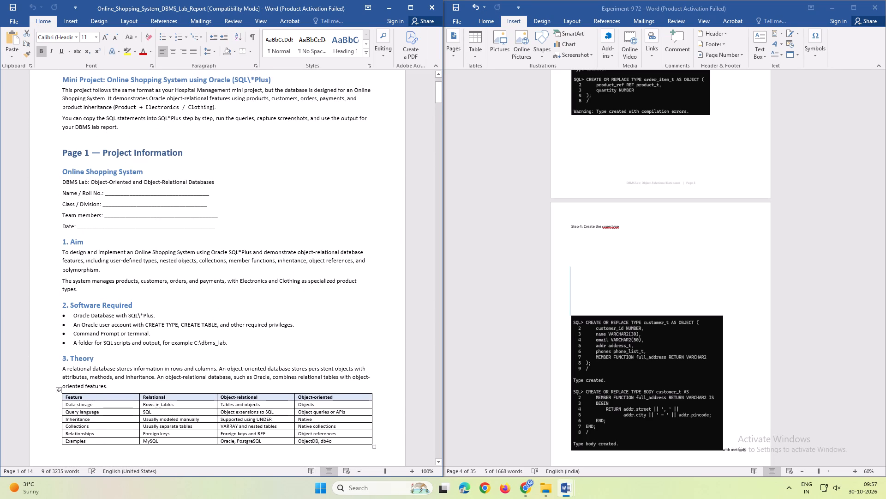
pyautogui.scroll(6, 288, 233)
pyautogui.scroll(9, 583, 211)
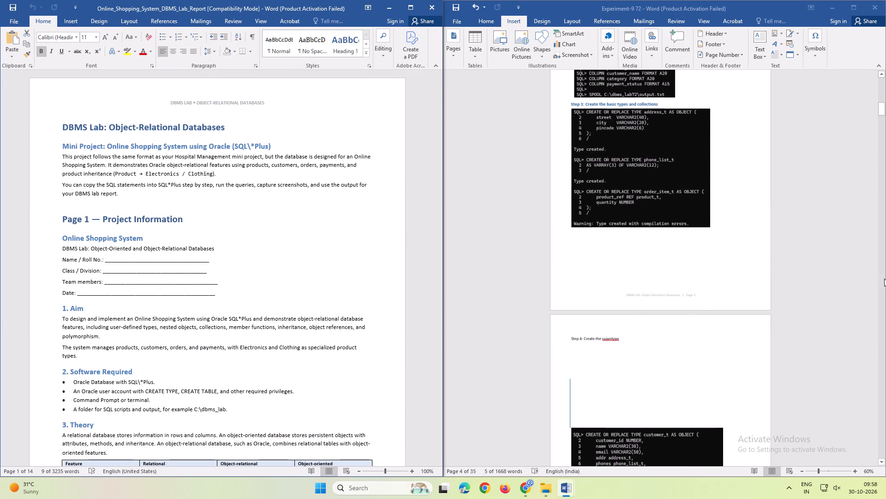
pyautogui.click(885, 110)
pyautogui.moveTo(883, 109); pyautogui.dragTo(885, 91)
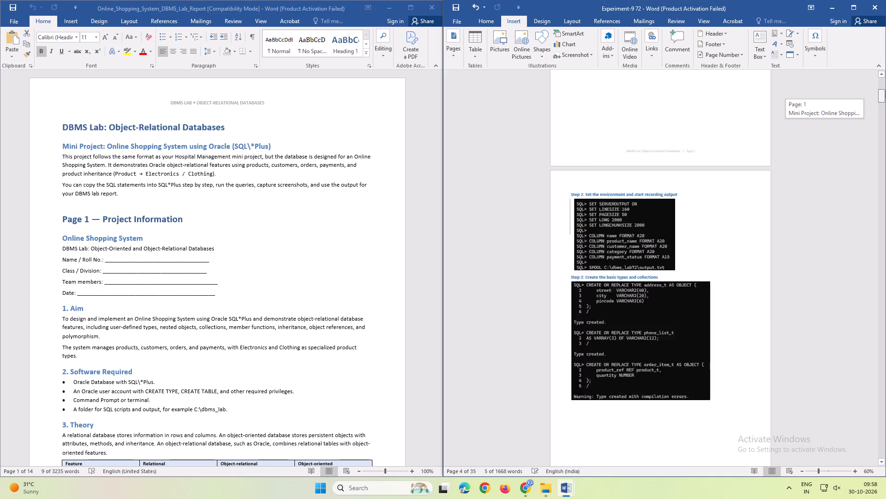
pyautogui.moveTo(885, 91); pyautogui.dragTo(885, 84)
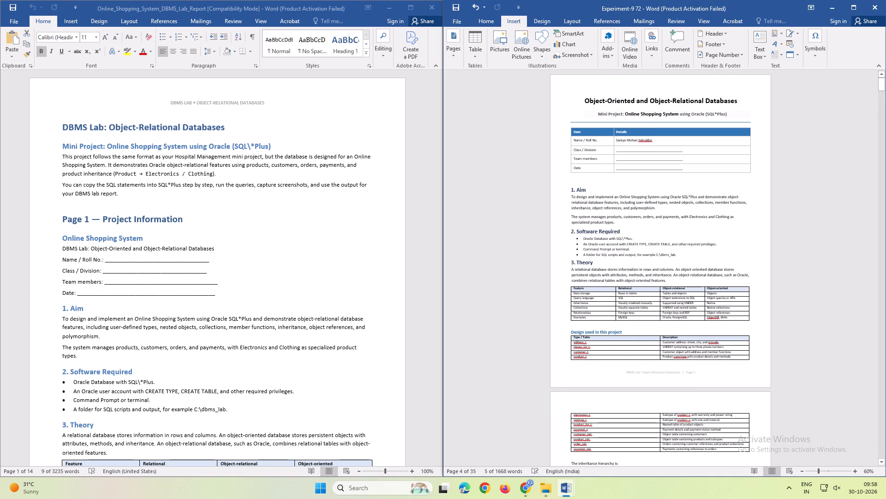
# Delete everything above "1. Aim" in Online_Shopping_System_DBMS_Lab_Report, from the DBMS Lab title through the Date line, leaving a blank line above Aim.
pyautogui.click(231, 295)
pyautogui.moveTo(231, 295); pyautogui.dragTo(127, 180)
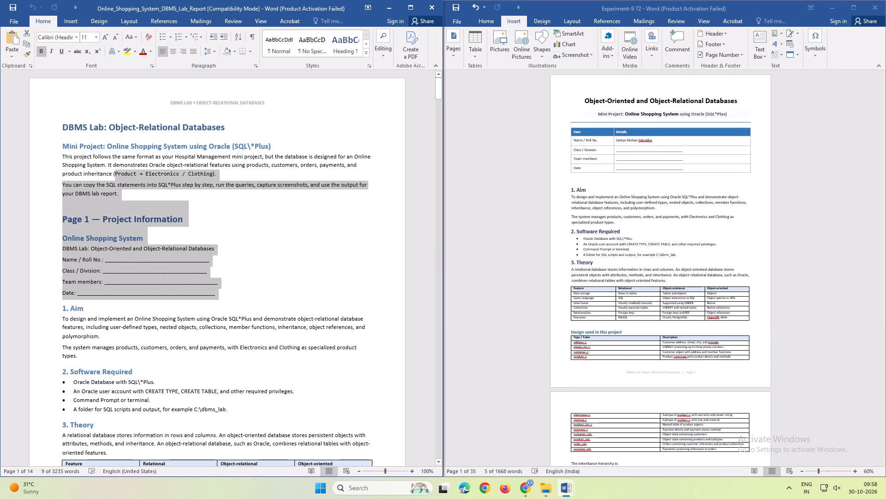
pyautogui.moveTo(127, 180); pyautogui.dragTo(71, 141)
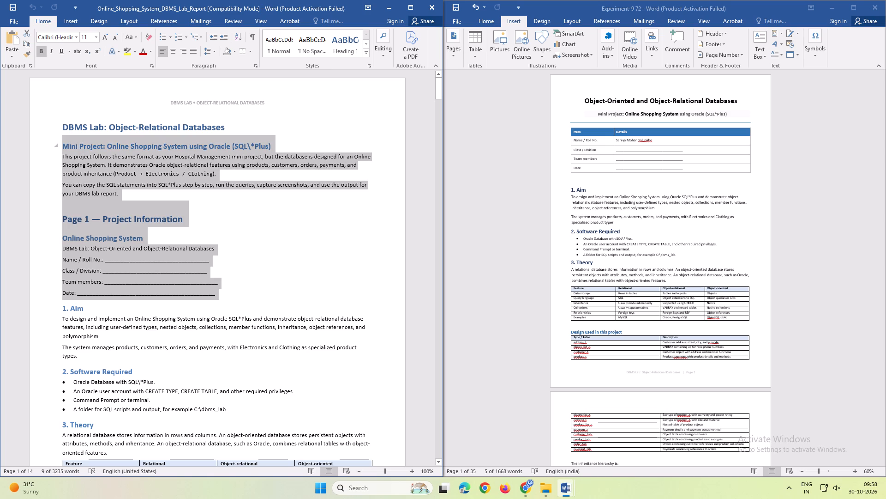
pyautogui.moveTo(71, 141); pyautogui.dragTo(64, 115)
pyautogui.press('BackSpace')
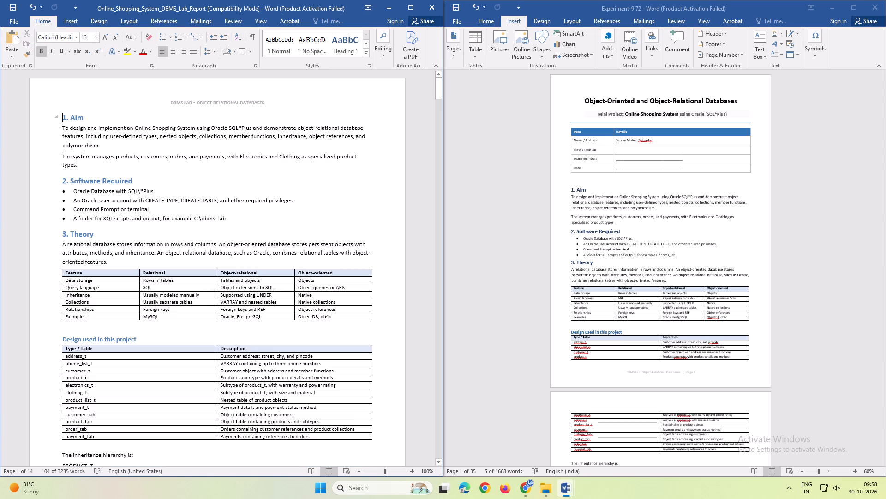
pyautogui.press('Return')
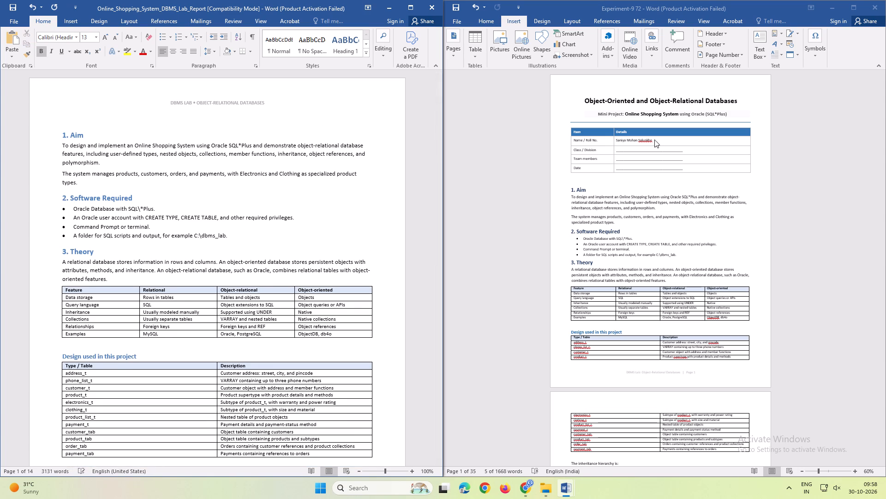
# Copy Experiment-9 72's title, Mini Project subtitle and Item/Details table into Online_Shopping_System_DBMS_Lab_Report, on the blank line above "1. Aim".
pyautogui.moveTo(660, 182); pyautogui.dragTo(664, 161)
pyautogui.moveTo(764, 174); pyautogui.dragTo(619, 108)
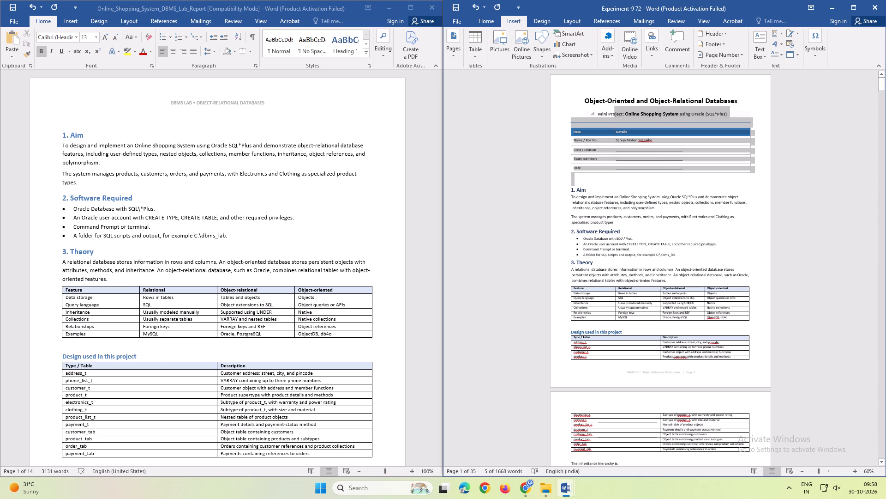
pyautogui.moveTo(619, 108); pyautogui.dragTo(585, 100)
pyautogui.rightClick(587, 100)
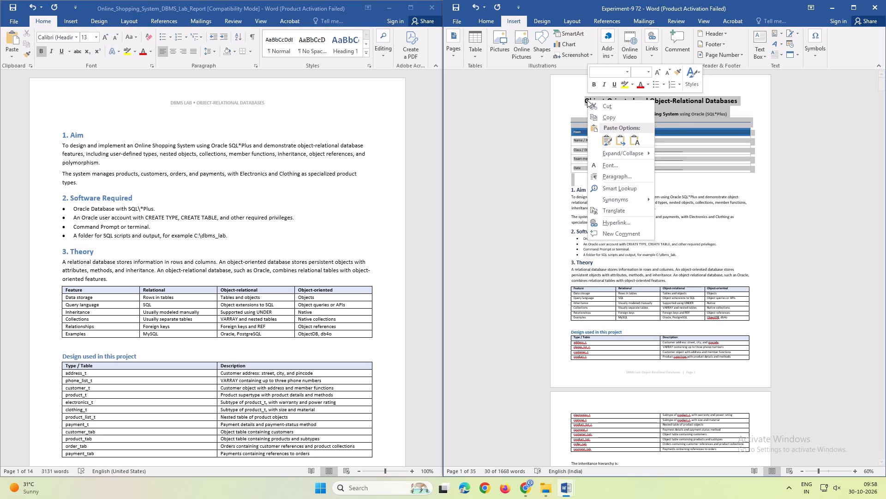
pyautogui.click(611, 114)
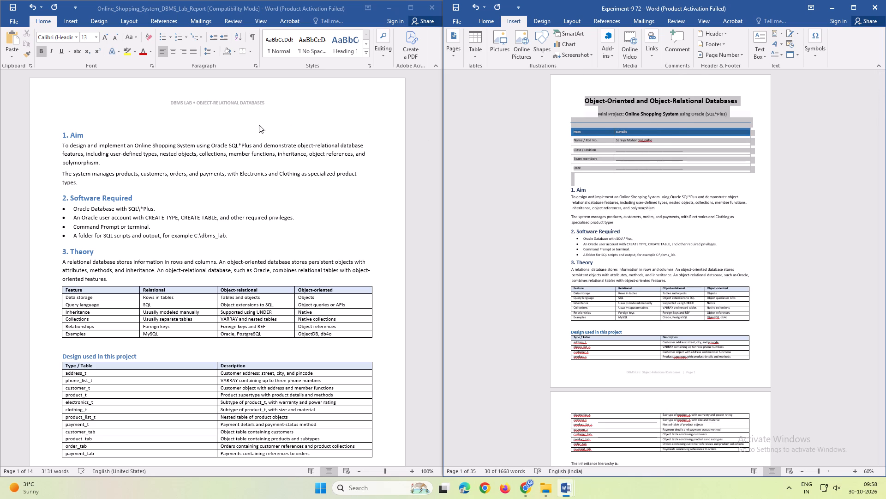
pyautogui.click(259, 125)
pyautogui.press('Up')
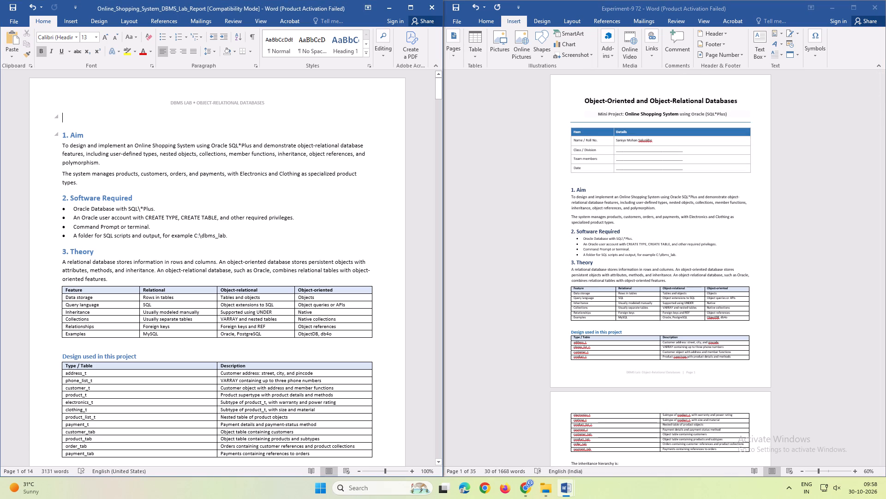
pyautogui.hotkey('ctrl', 'v')
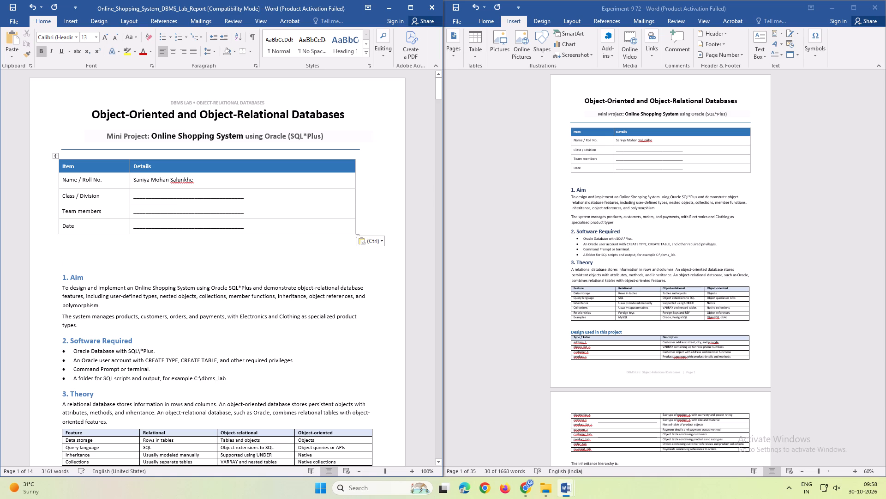
# Remove the surplus blank line between the Item/Details table and the "1. Aim" heading.
pyautogui.click(225, 239)
pyautogui.click(222, 252)
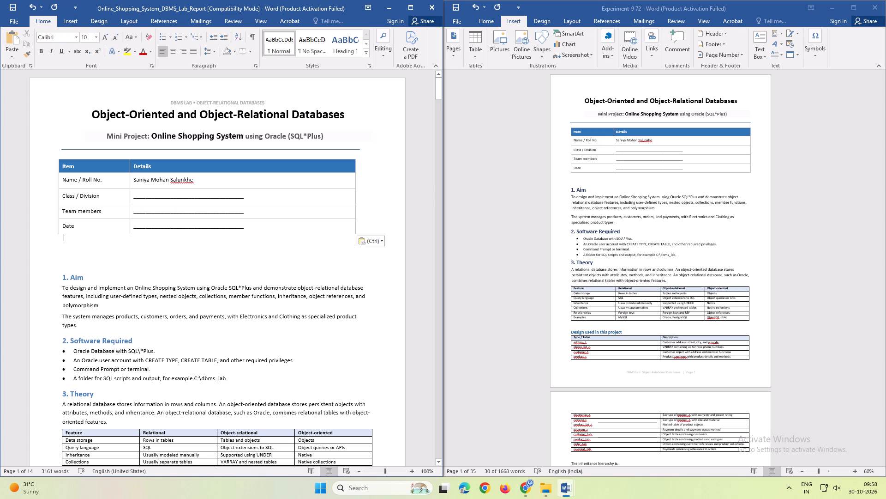
pyautogui.click(220, 262)
pyautogui.press('BackSpace')
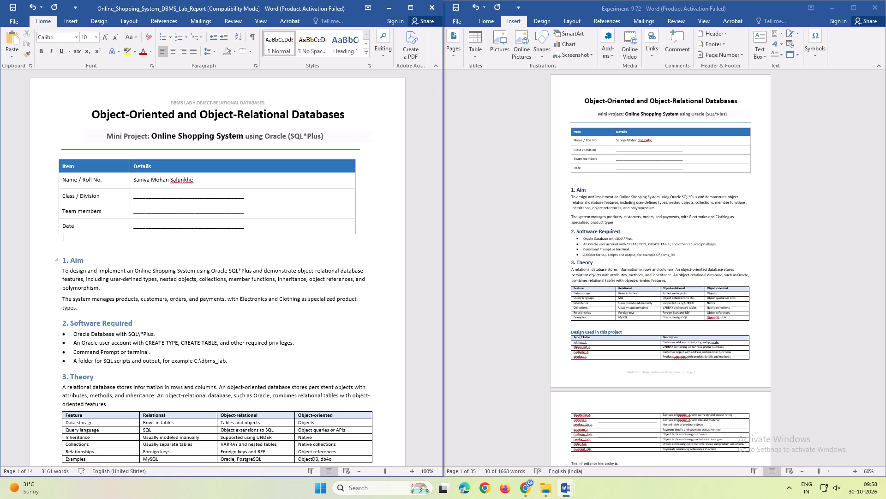
pyautogui.press('BackSpace')
pyautogui.press('BackSpace')
pyautogui.press('BackSpace')
# Delete the "Page 2 — Step-by-Step Procedure" heading above "4. Procedure".
pyautogui.scroll(-3, 253, 286)
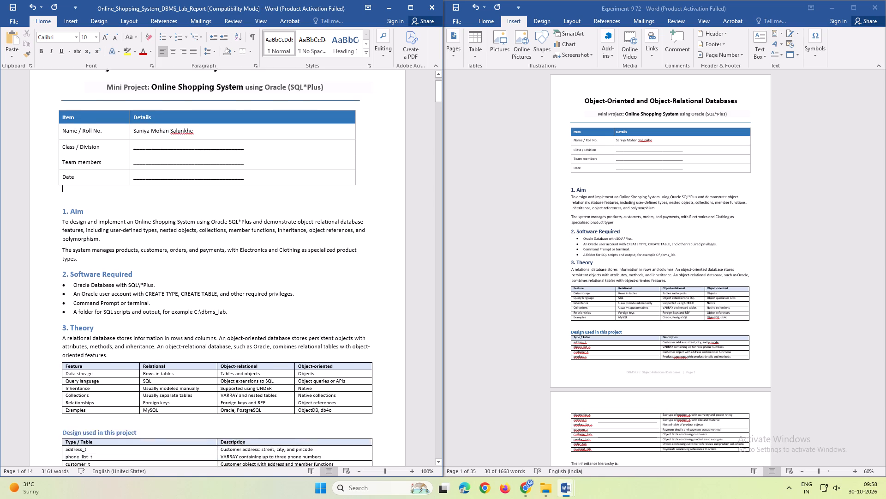
pyautogui.scroll(-4, 253, 286)
pyautogui.scroll(-20, 252, 285)
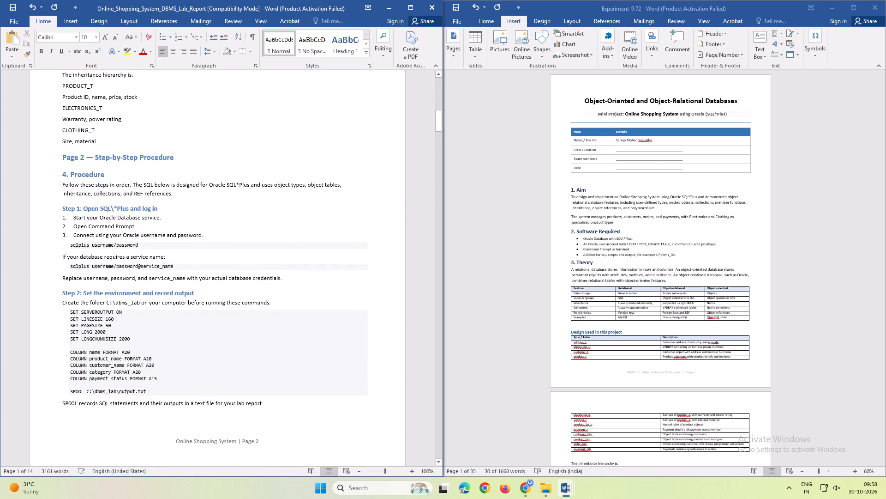
pyautogui.scroll(-1, 252, 285)
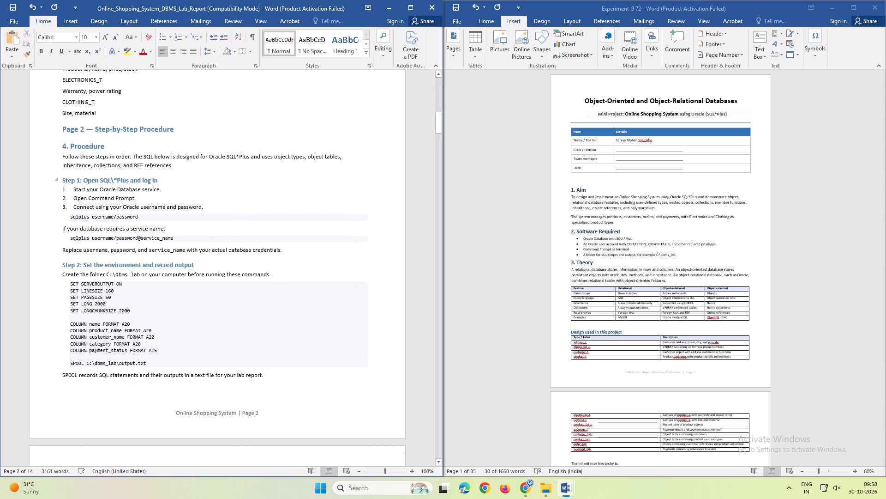
pyautogui.scroll(3, 159, 180)
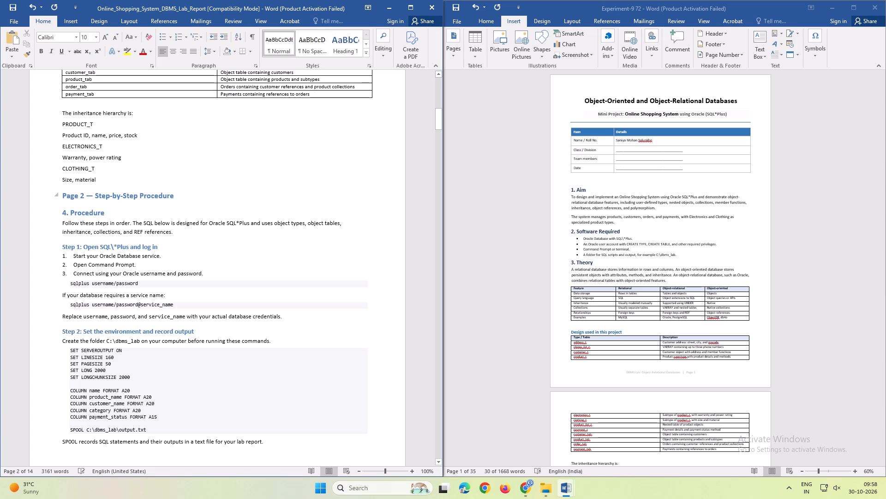
pyautogui.moveTo(182, 196); pyautogui.dragTo(186, 186)
pyautogui.press('BackSpace')
# Delete the introductory paragraph under "4. Procedure" that begins "Follow these steps in order".
pyautogui.scroll(7, 163, 221)
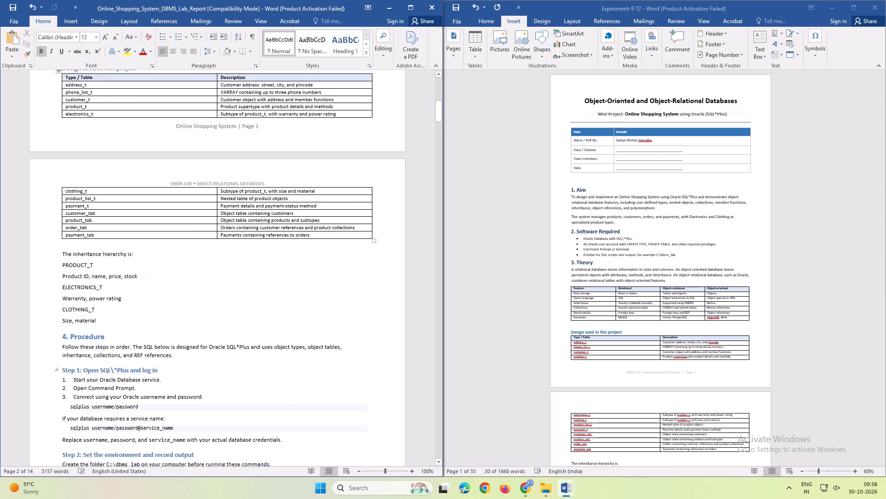
pyautogui.scroll(7, 163, 221)
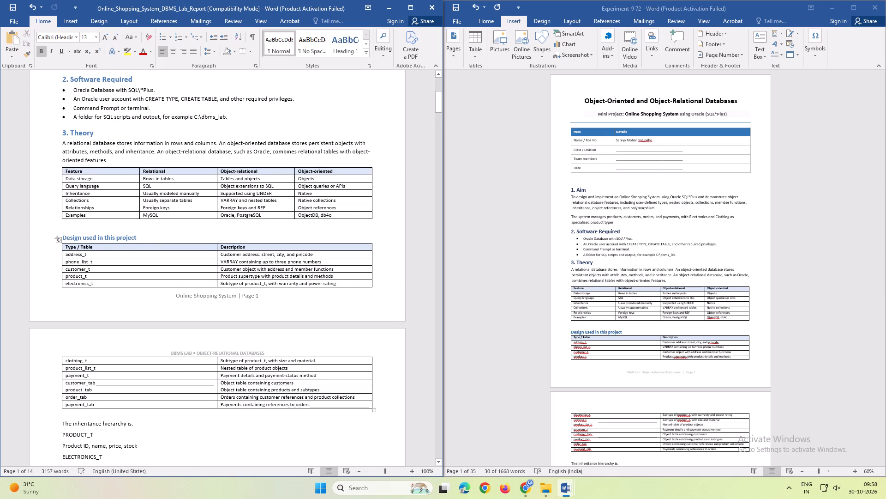
pyautogui.scroll(-6, 167, 233)
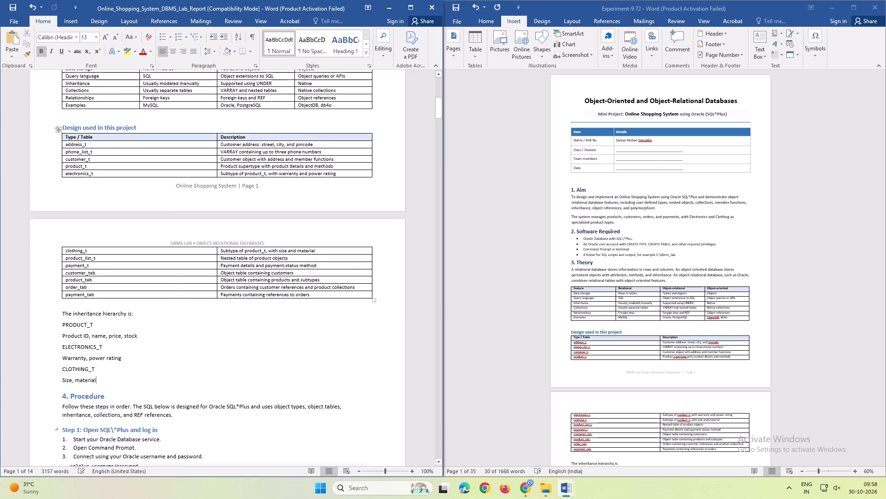
pyautogui.scroll(-7, 167, 233)
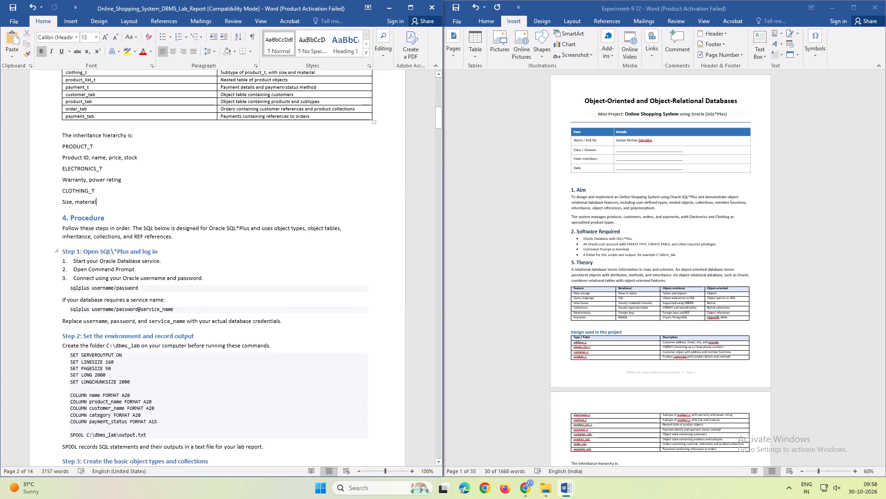
pyautogui.moveTo(173, 236); pyautogui.dragTo(169, 220)
pyautogui.press('BackSpace')
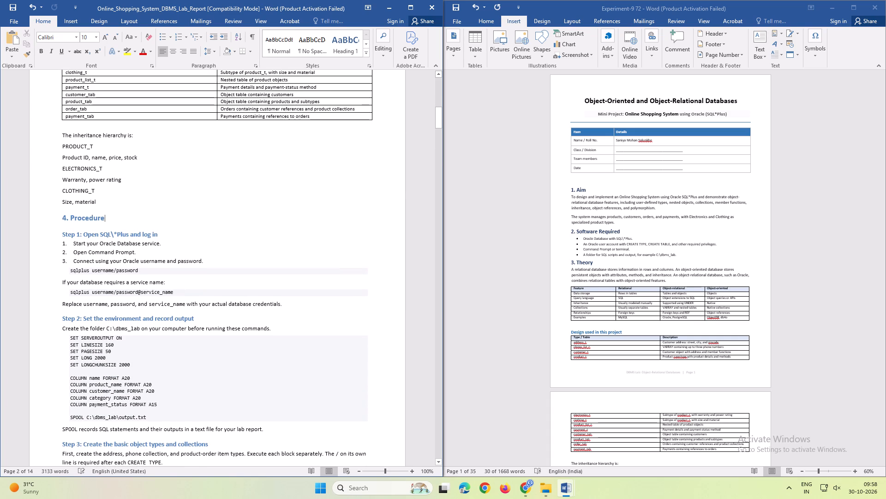
# Replace "Open" with "Log in to" in the Step 1 heading, following the Step 1 wording in Experiment-9 72.
pyautogui.scroll(-20, 579, 257)
pyautogui.scroll(-5, 576, 258)
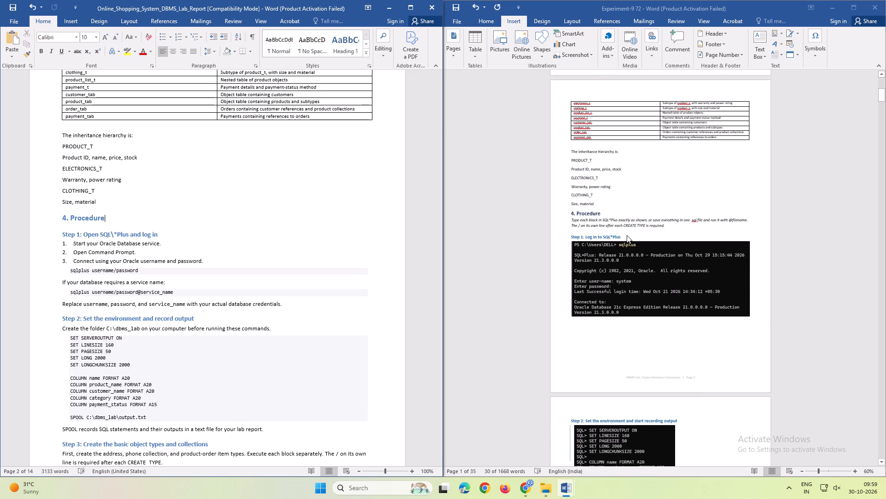
pyautogui.click(100, 234)
pyautogui.press('BackSpace')
pyautogui.press('BackSpace')
pyautogui.press('BackSpace')
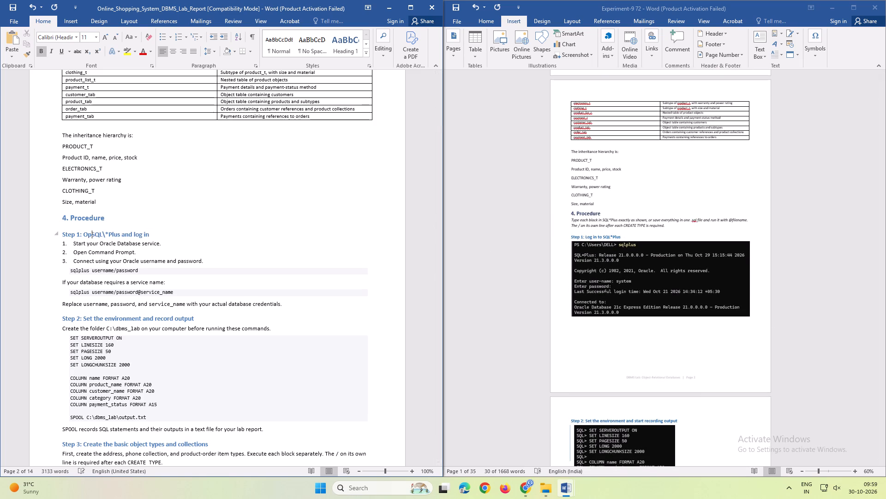
pyautogui.press('BackSpace')
pyautogui.press('BackSpace')
pyautogui.press('space')
pyautogui.write('in')
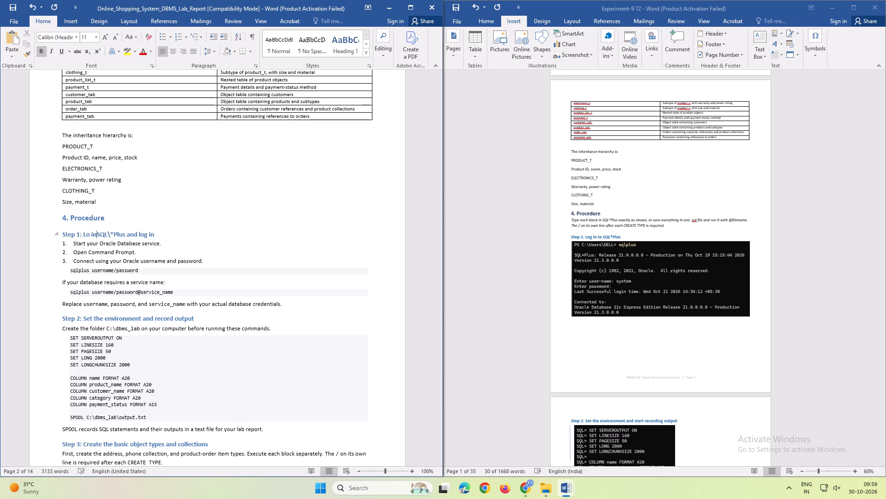
pyautogui.press('Left')
pyautogui.press('Left')
pyautogui.press('Left')
pyautogui.press('g')
pyautogui.press('Right')
pyautogui.press('Right')
pyautogui.press('Right')
pyautogui.press('Right')
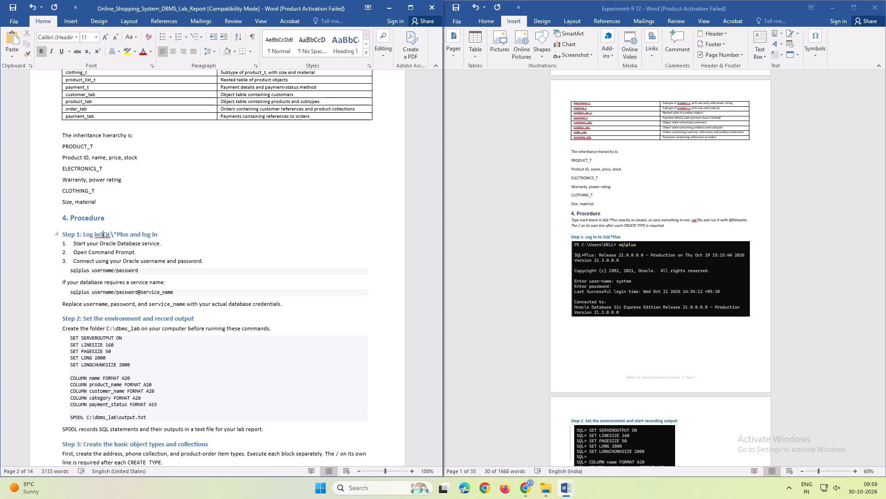
pyautogui.press('Left')
pyautogui.press('space')
pyautogui.write('to')
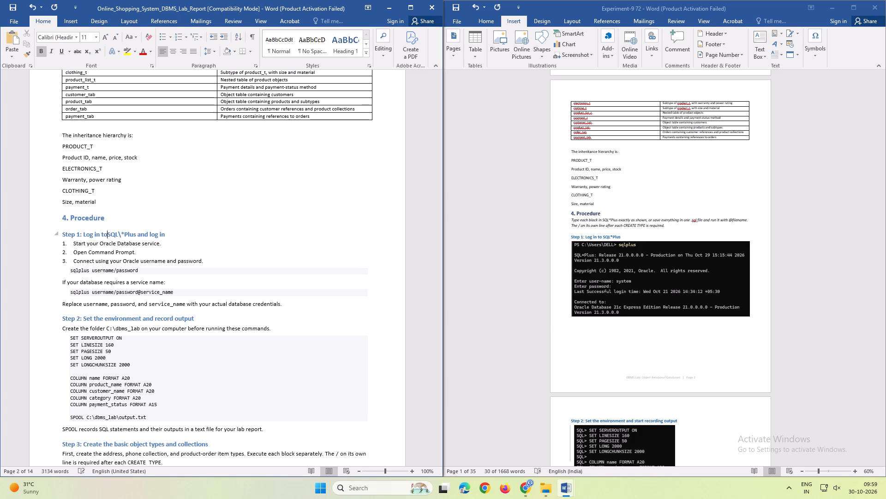
pyautogui.press('space')
# Remove the trailing "and log in" from the Step 1 heading so it ends with SQL\*Plus.
pyautogui.press('Right')
pyautogui.press('Right')
pyautogui.press('Right')
pyautogui.press('Right')
pyautogui.press('Right')
pyautogui.press('Right')
pyautogui.press('Right')
pyautogui.press('Right')
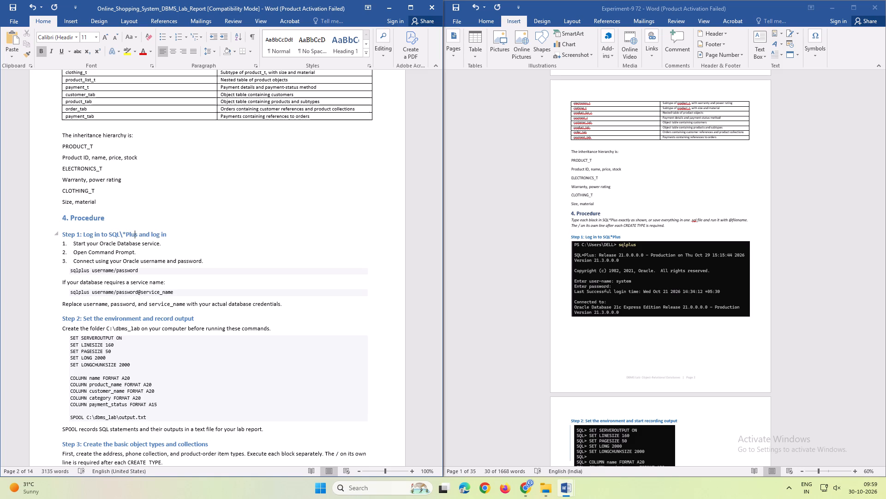
pyautogui.press('Right')
pyautogui.press('Delete')
pyautogui.press('Delete')
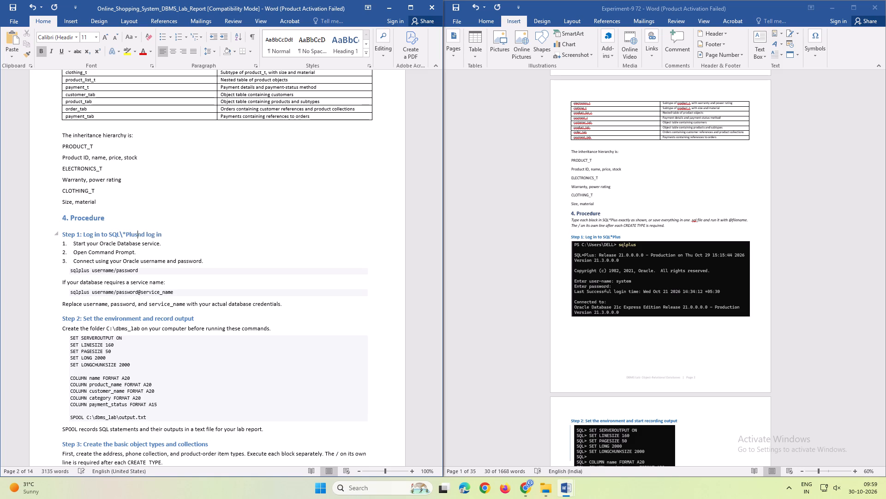
pyautogui.press('Delete')
pyautogui.press('Delete')
pyautogui.press('Delete')
pyautogui.press('Delete')
pyautogui.press('Delete')
pyautogui.press('Delete')
pyautogui.press('Delete')
pyautogui.press('Delete')
pyautogui.press('Delete')
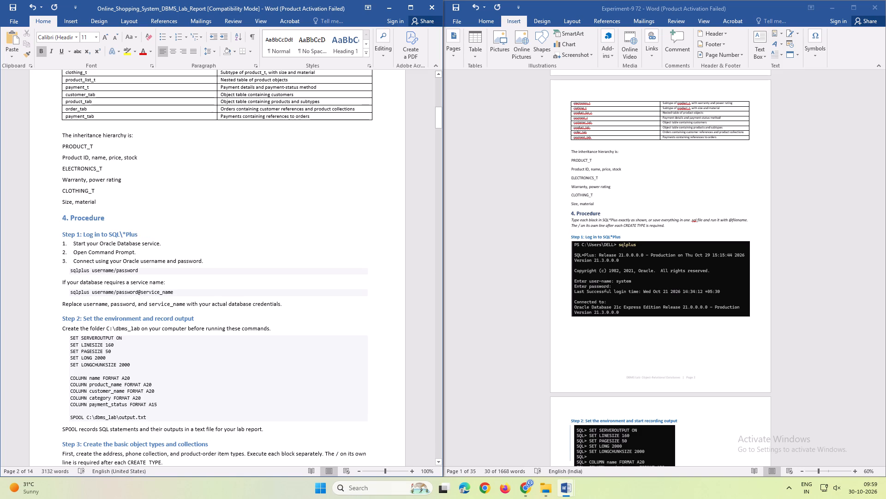
# Copy the SQL*Plus login screenshot under Step 1 in Experiment-9 72.
pyautogui.click(693, 279)
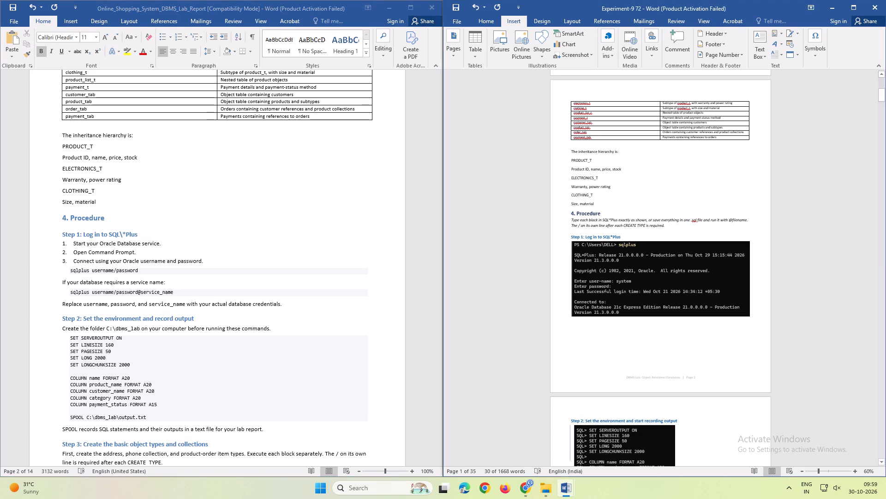
pyautogui.rightClick(682, 276)
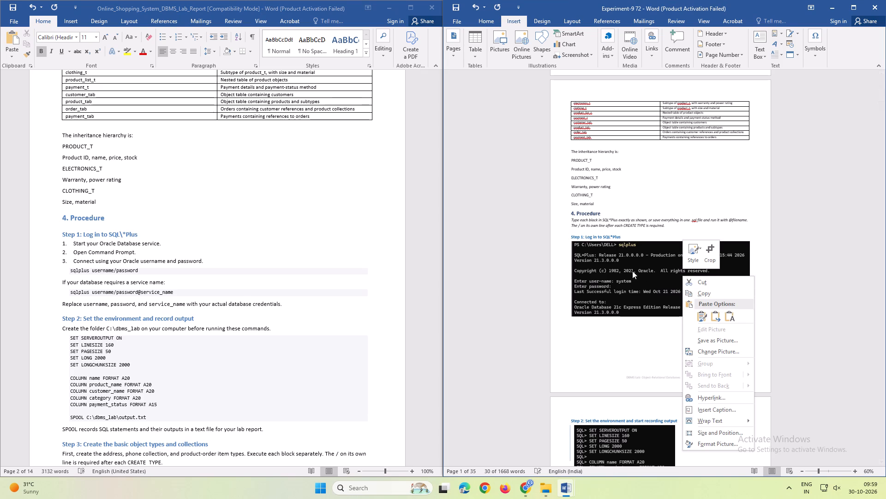
pyautogui.click(632, 271)
pyautogui.rightClick(632, 271)
pyautogui.click(659, 284)
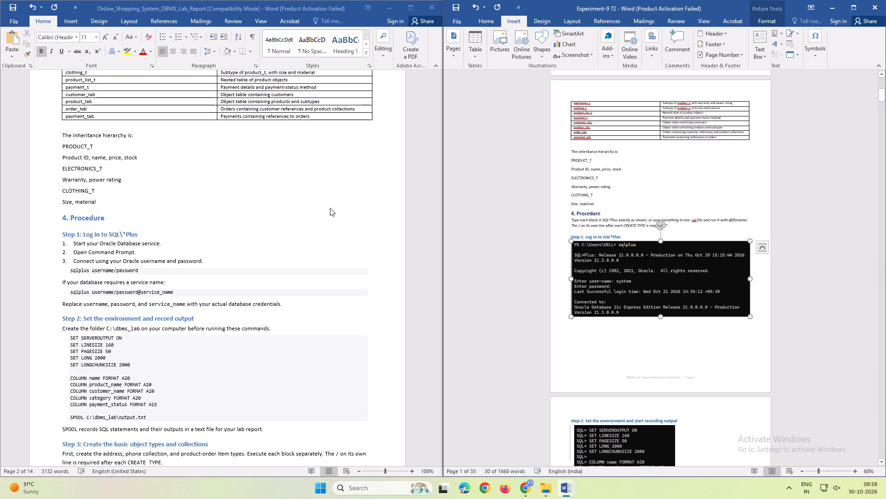
# Delete all the login instructions and sqlplus commands between the Step 1 and Step 2 headings in Online_Shopping_System_DBMS_Lab_Report.
pyautogui.click(286, 306)
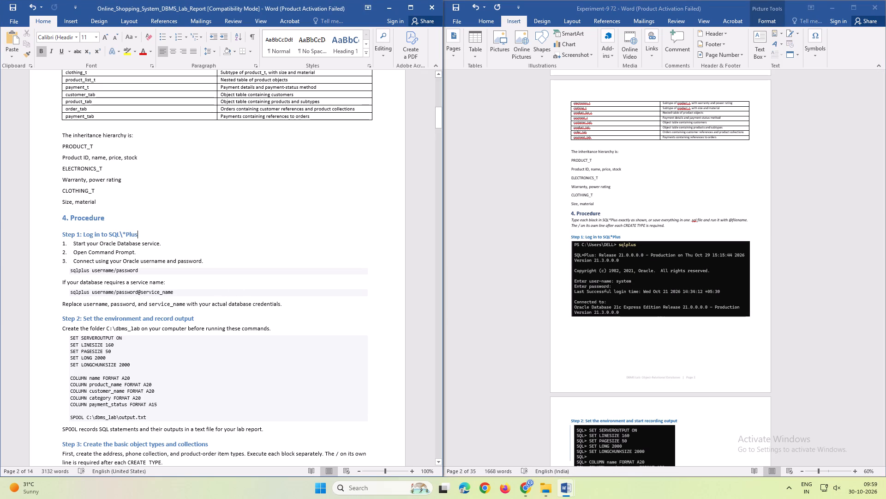
pyautogui.moveTo(284, 304); pyautogui.dragTo(189, 237)
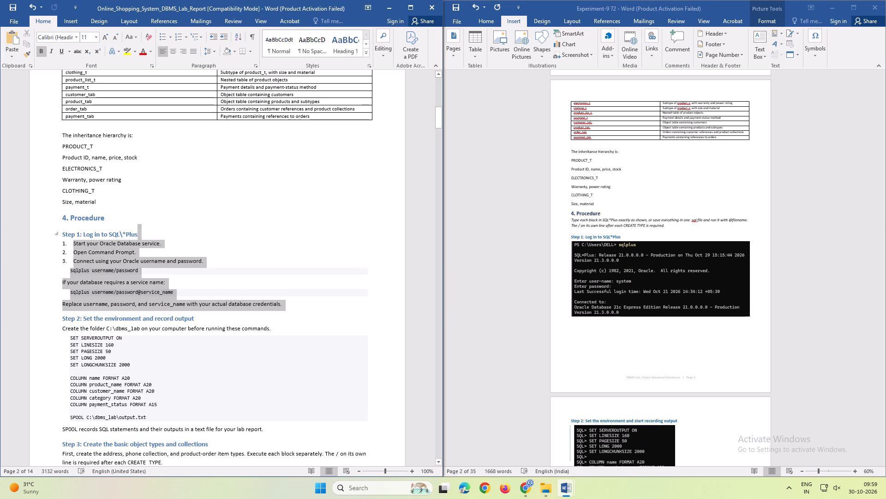
pyautogui.moveTo(189, 237); pyautogui.dragTo(63, 247)
pyautogui.press('BackSpace')
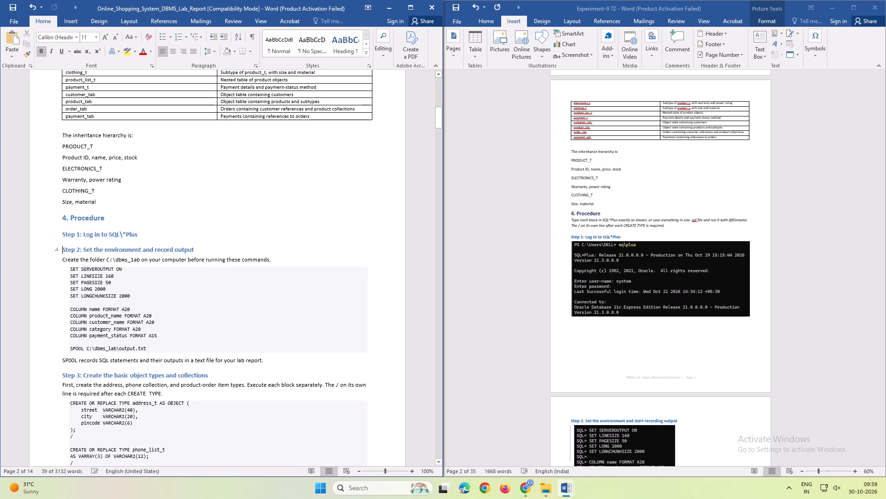
# Paste the copied login screenshot under the Step 1 heading, with a blank line between the heading and the picture.
pyautogui.click(142, 233)
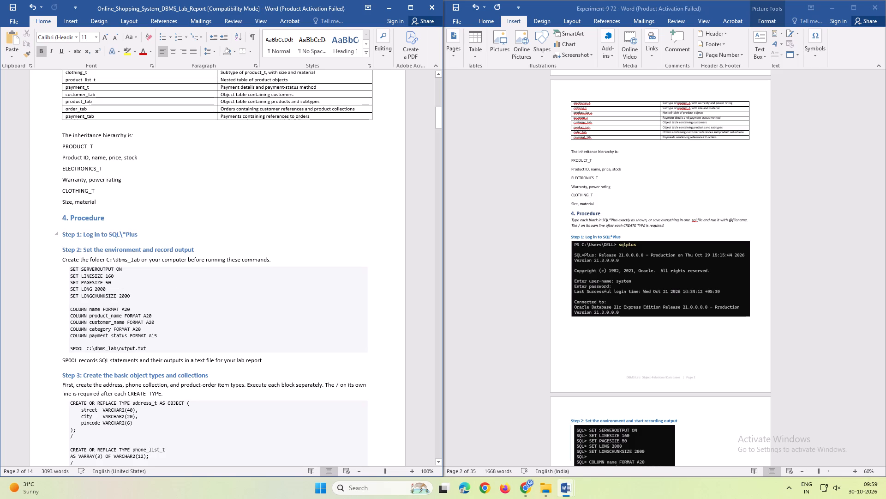
pyautogui.press('Return')
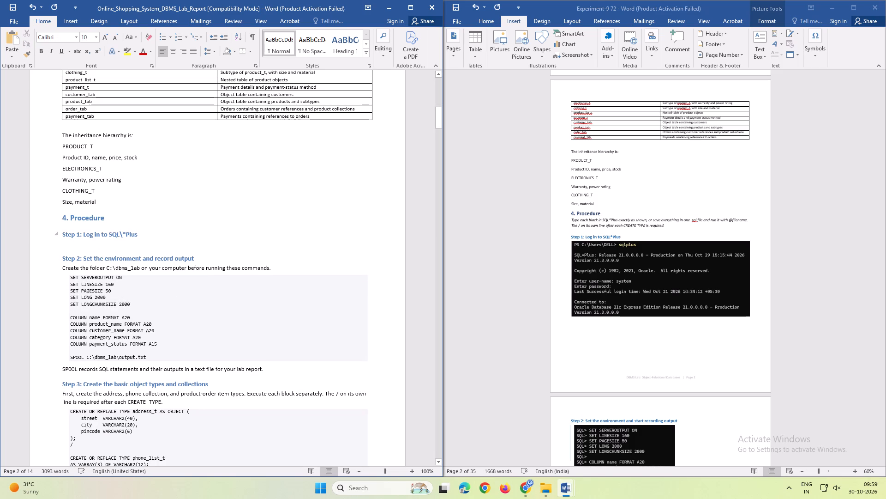
pyautogui.hotkey('ctrl', 'v')
pyautogui.scroll(-6, 331, 314)
pyautogui.scroll(2, 332, 315)
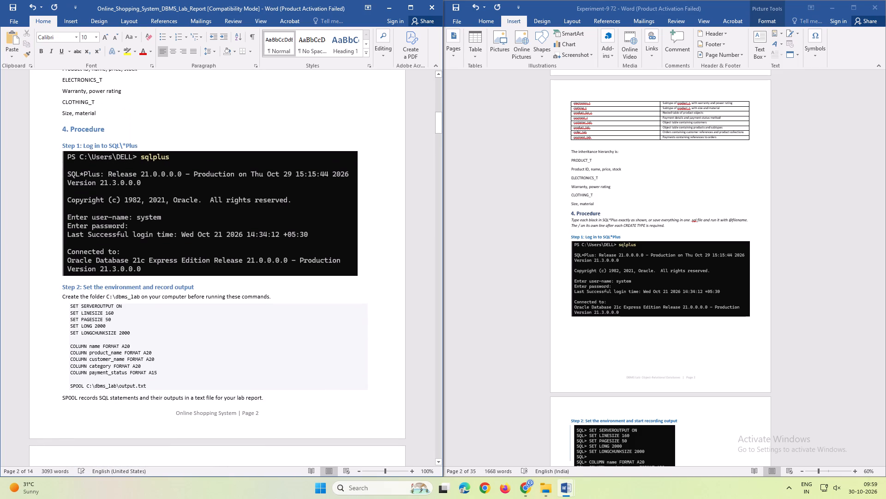
pyautogui.click(153, 151)
pyautogui.click(148, 144)
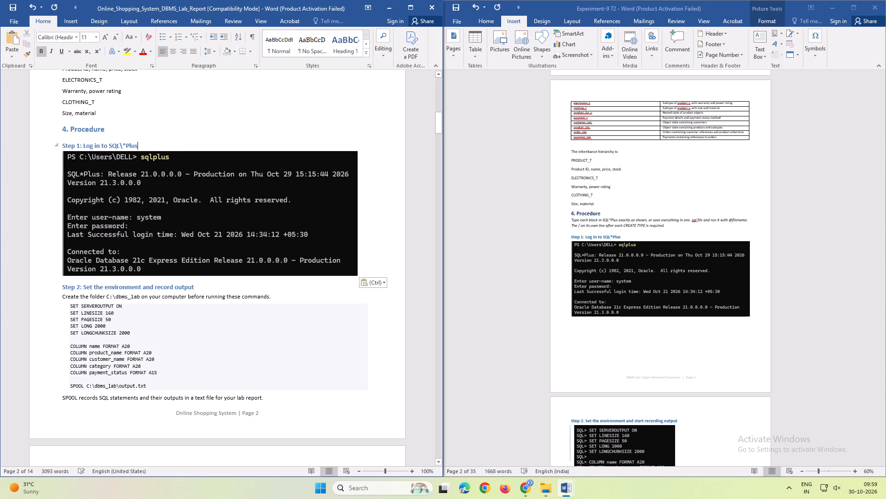
pyautogui.press('Return')
# Copy the screenshot of the SET, COLUMN and SPOOL commands under Step 2 in Experiment-9 72.
pyautogui.scroll(-7, 153, 146)
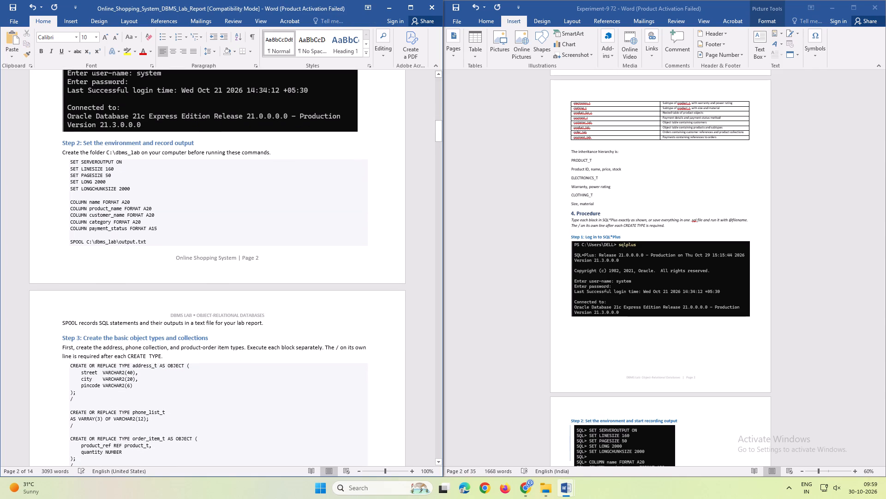
pyautogui.scroll(-7, 610, 245)
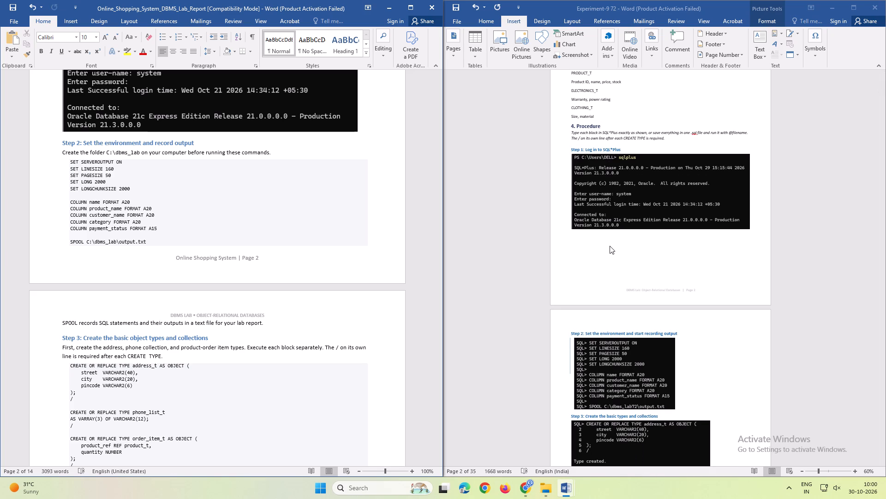
pyautogui.scroll(-5, 624, 306)
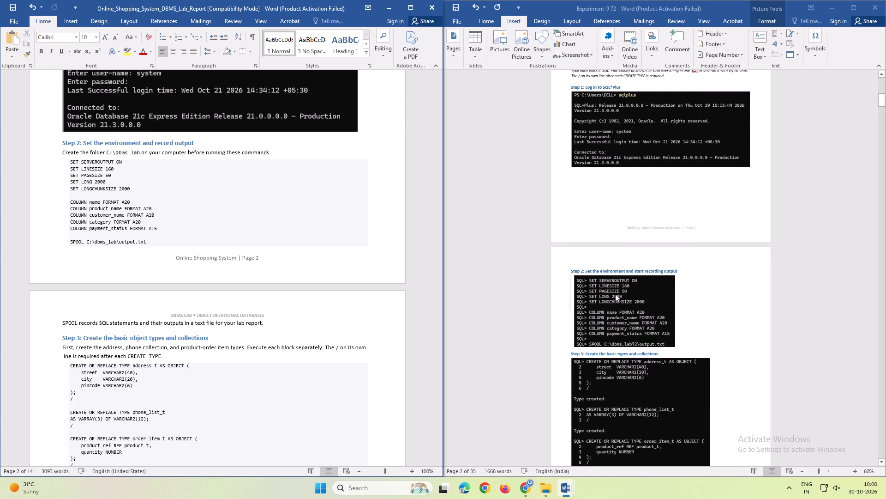
pyautogui.rightClick(615, 295)
pyautogui.click(613, 295)
pyautogui.rightClick(613, 295)
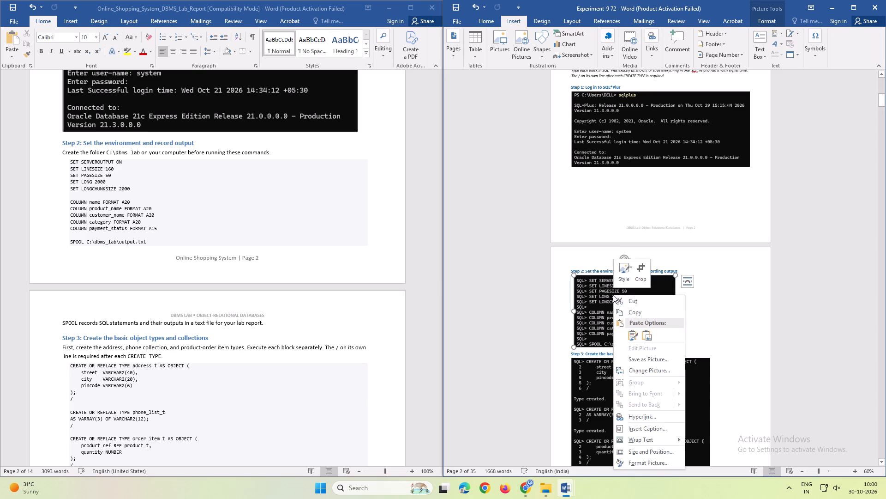
pyautogui.click(629, 309)
# Delete all the text and commands between the Step 2 and Step 3 headings in Online_Shopping_System_DBMS_Lab_Report.
pyautogui.scroll(-2, 232, 249)
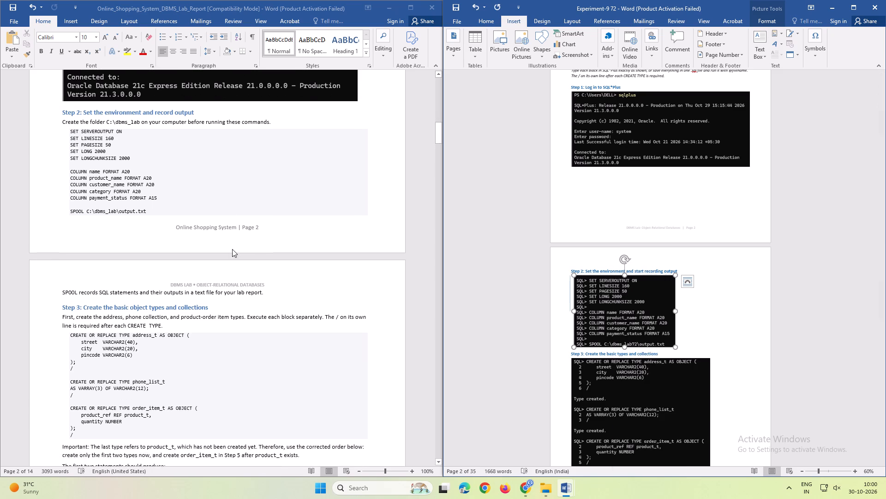
pyautogui.click(270, 278)
pyautogui.moveTo(267, 280); pyautogui.dragTo(83, 162)
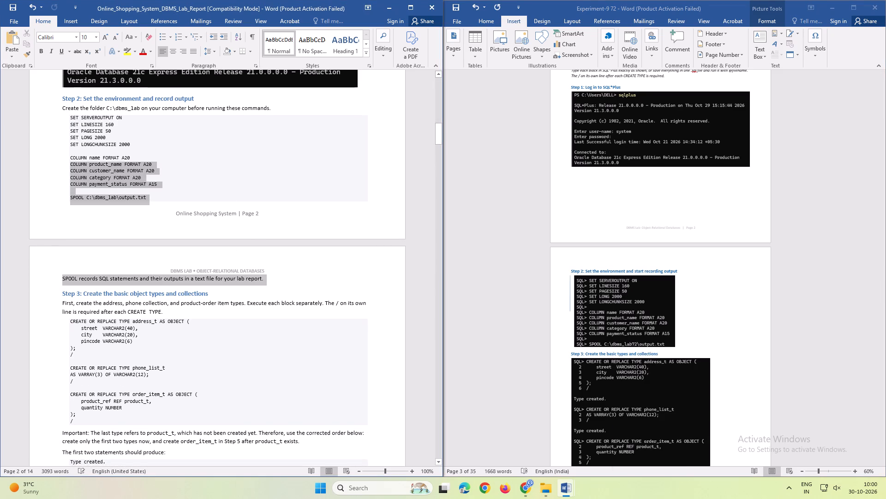
pyautogui.moveTo(83, 162); pyautogui.dragTo(56, 111)
pyautogui.press('BackSpace')
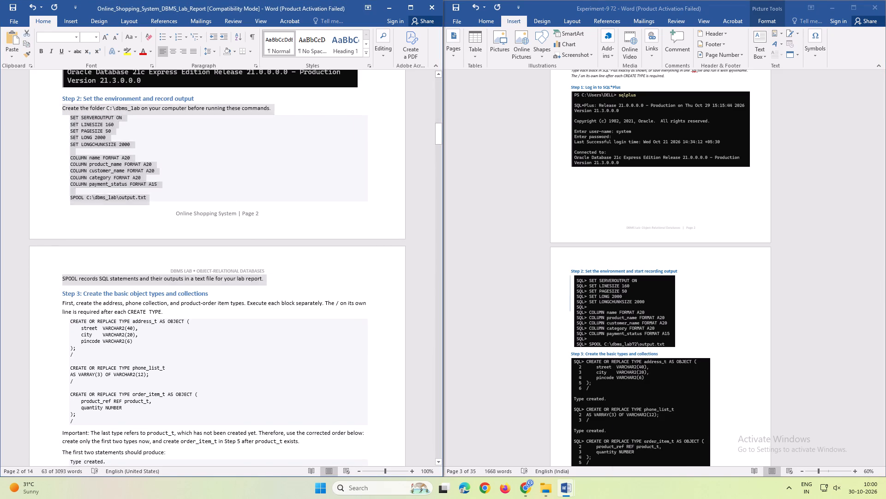
# Paste the copied screenshot under the Step 2 heading and remove the extra blank line between the heading and the picture.
pyautogui.click(207, 103)
pyautogui.press('Return')
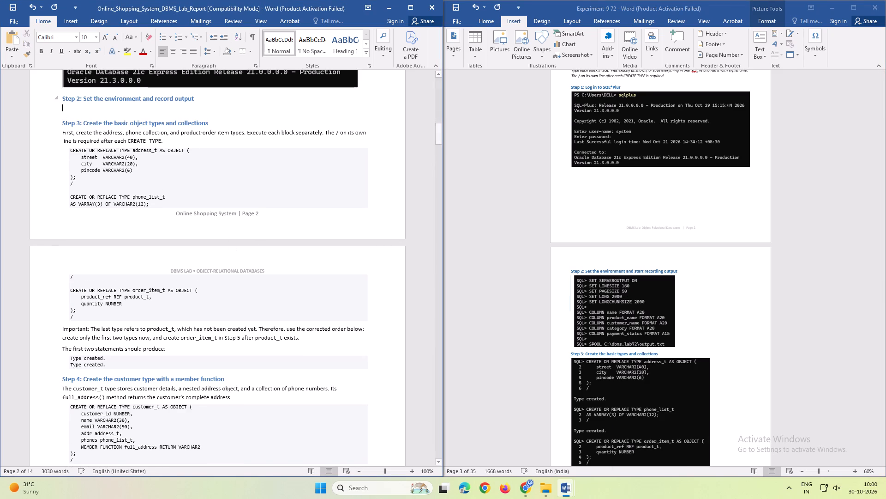
pyautogui.press('Return')
pyautogui.hotkey('ctrl', 'v')
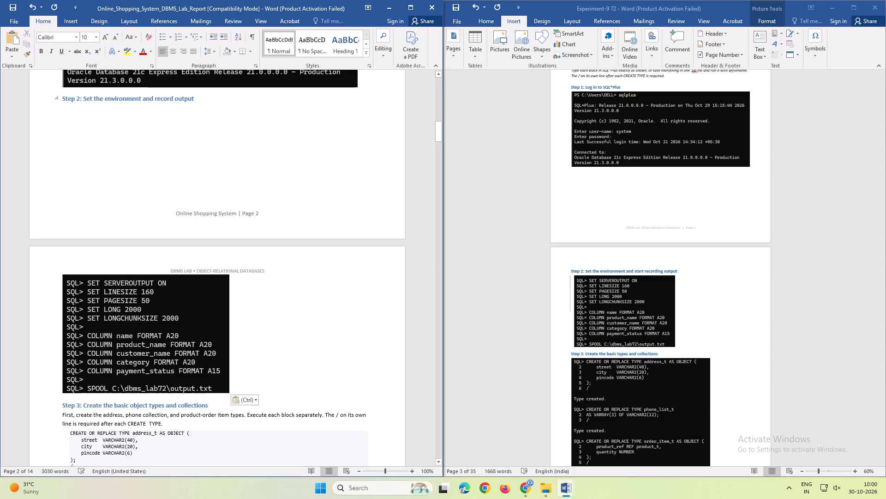
pyautogui.click(161, 160)
pyautogui.press('BackSpace')
pyautogui.scroll(5, 162, 157)
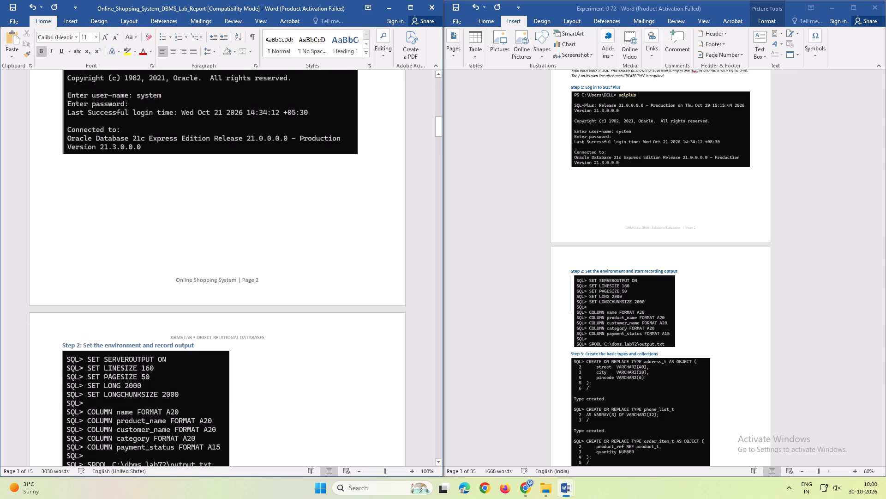
pyautogui.scroll(-11, 162, 157)
pyautogui.scroll(19, 162, 157)
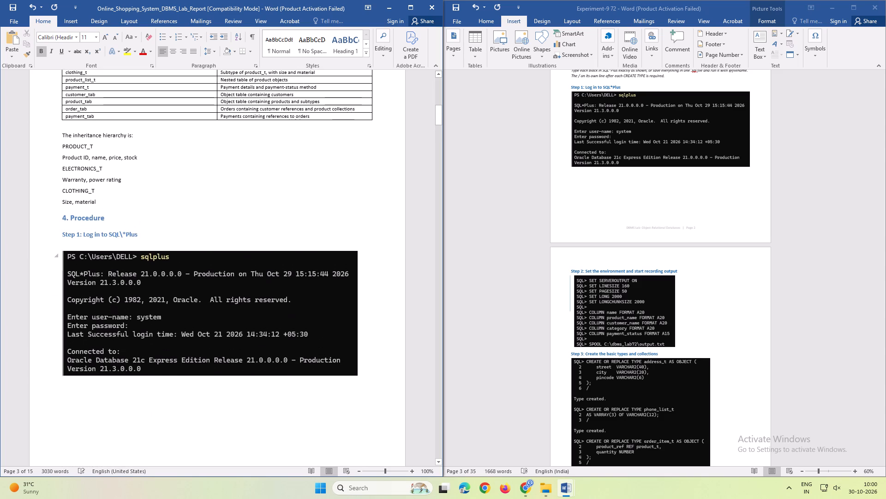
# Copy the screenshot creating address_t, phone_list_t and order_item_t under Step 3 in Experiment-9 72.
pyautogui.scroll(-20, 162, 157)
pyautogui.scroll(-6, 162, 157)
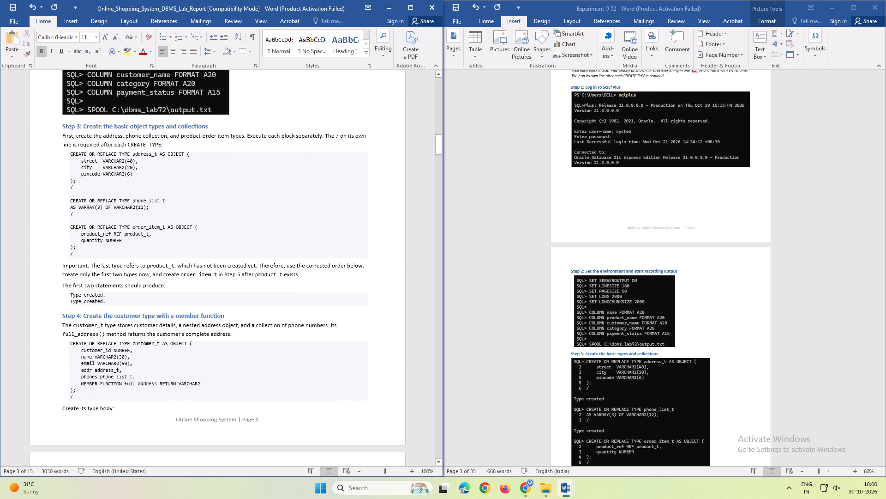
pyautogui.scroll(-13, 575, 189)
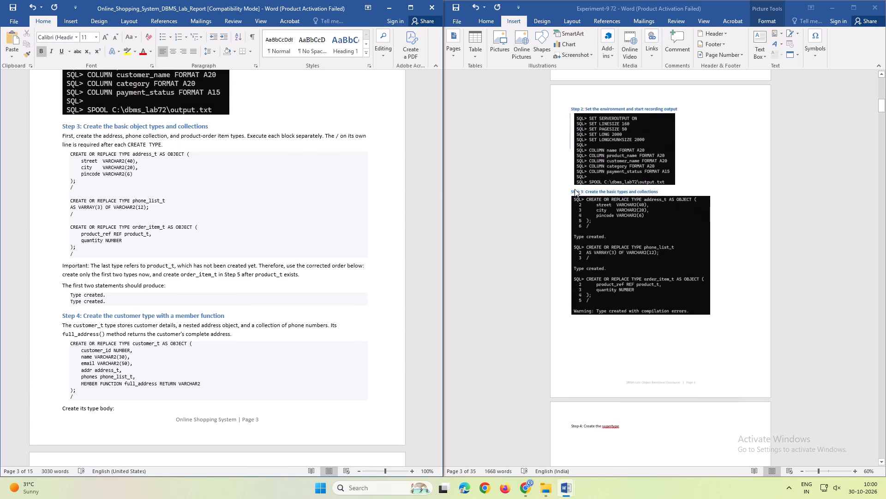
pyautogui.scroll(-6, 575, 189)
pyautogui.click(604, 187)
pyautogui.rightClick(599, 187)
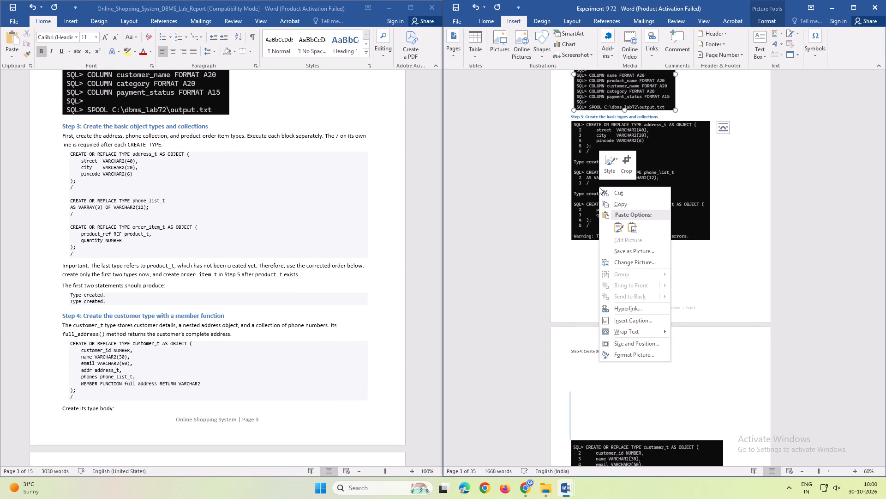
pyautogui.click(585, 180)
pyautogui.rightClick(585, 178)
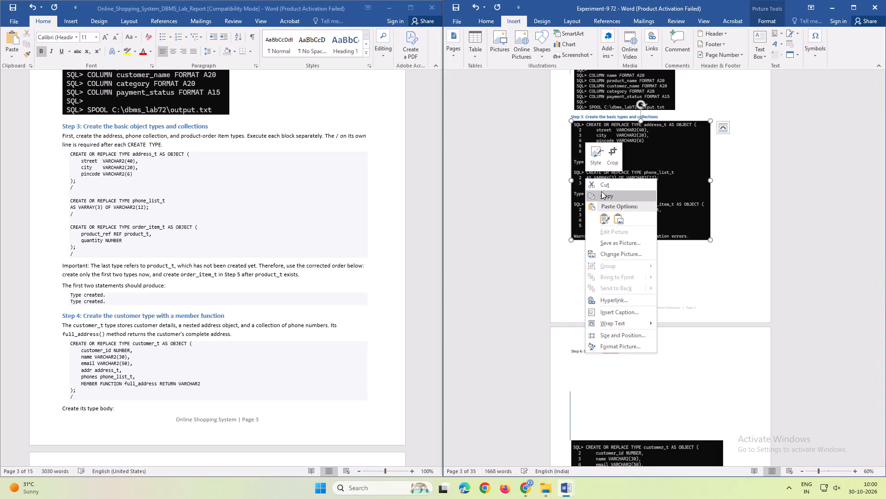
pyautogui.click(601, 194)
# Replace all the Step 3 text and code in the lab report with the copied screenshot, putting the Step 4 heading on its own line.
pyautogui.click(253, 292)
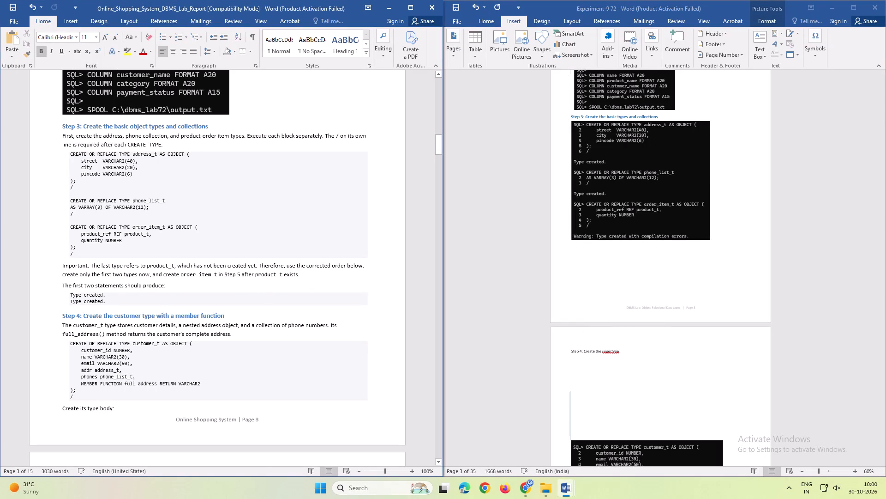
pyautogui.moveTo(117, 306); pyautogui.dragTo(61, 140)
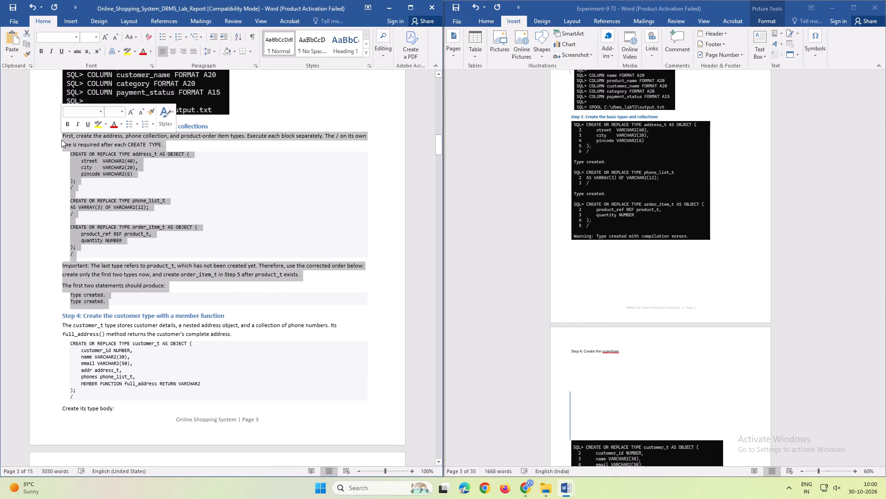
pyautogui.hotkey('ctrl', 'v')
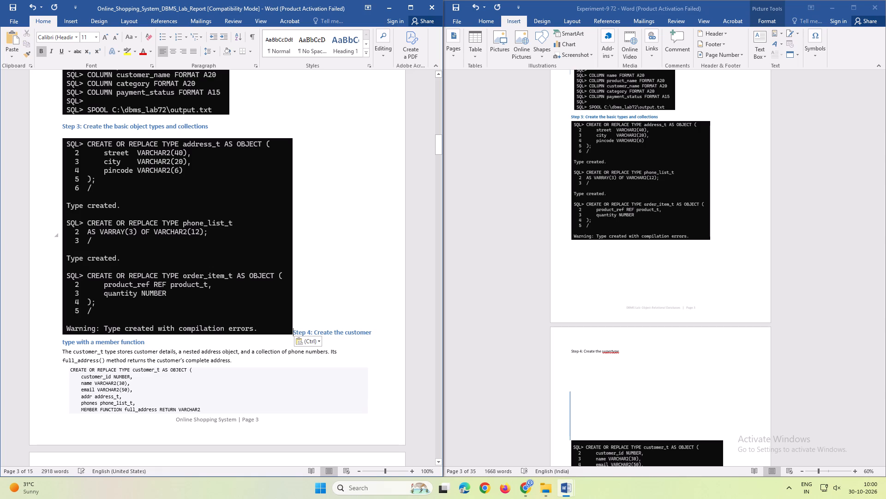
pyautogui.press('Return')
# Copy the customer_t type and type body screenshot under "Step 4: Create the customer type with a member function" in Experiment-9 72.
pyautogui.scroll(-11, 315, 330)
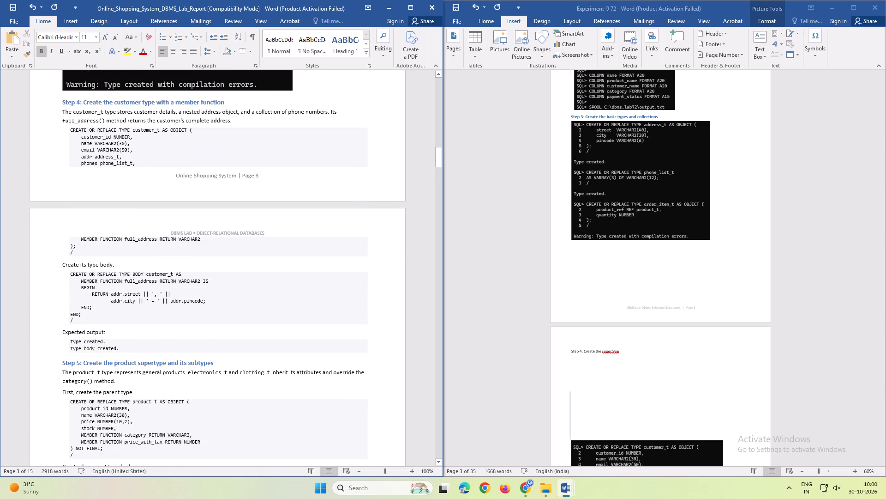
pyautogui.scroll(-19, 581, 297)
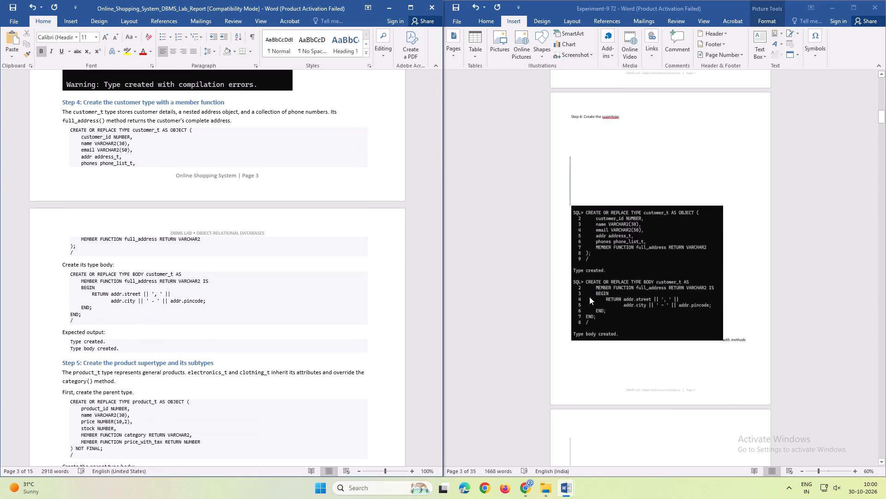
pyautogui.scroll(-11, 589, 297)
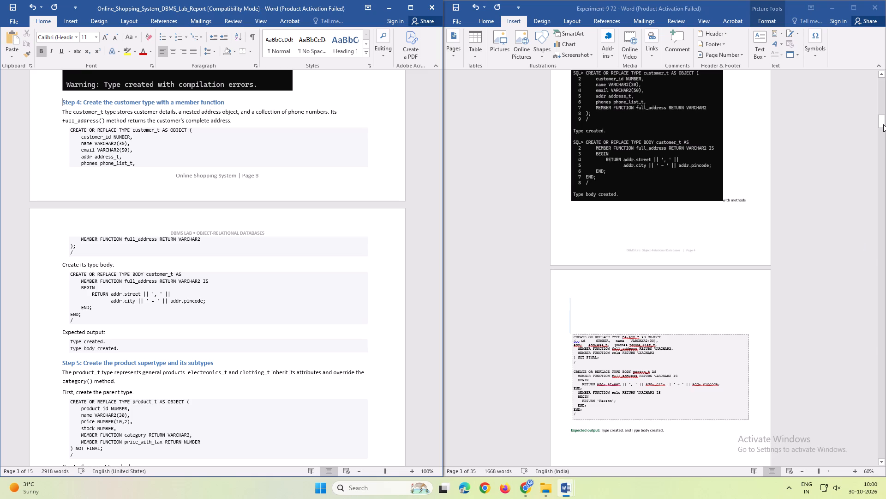
pyautogui.moveTo(883, 124); pyautogui.dragTo(849, 280)
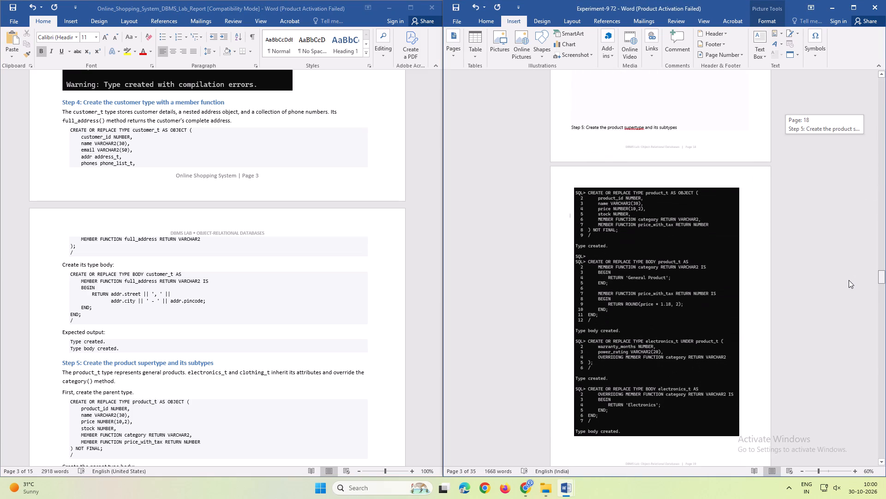
pyautogui.moveTo(849, 280); pyautogui.dragTo(851, 271)
pyautogui.scroll(20, 684, 254)
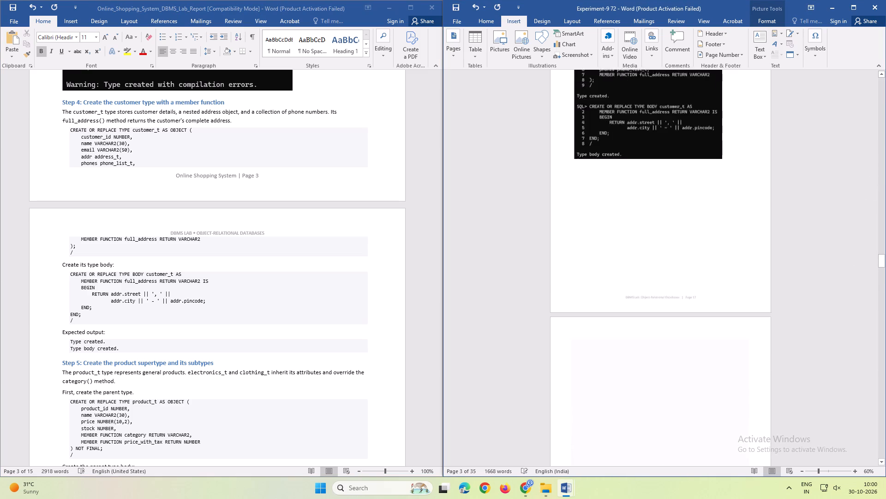
pyautogui.scroll(8, 683, 254)
pyautogui.click(665, 239)
pyautogui.rightClick(665, 239)
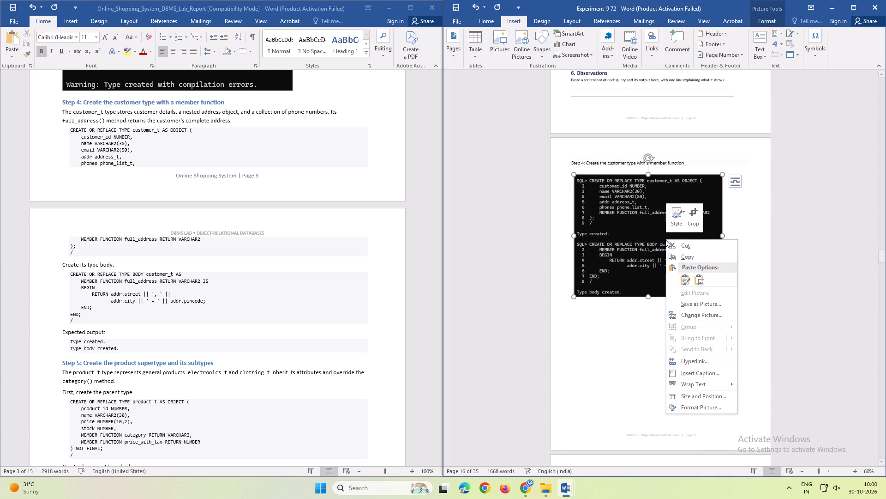
pyautogui.click(688, 255)
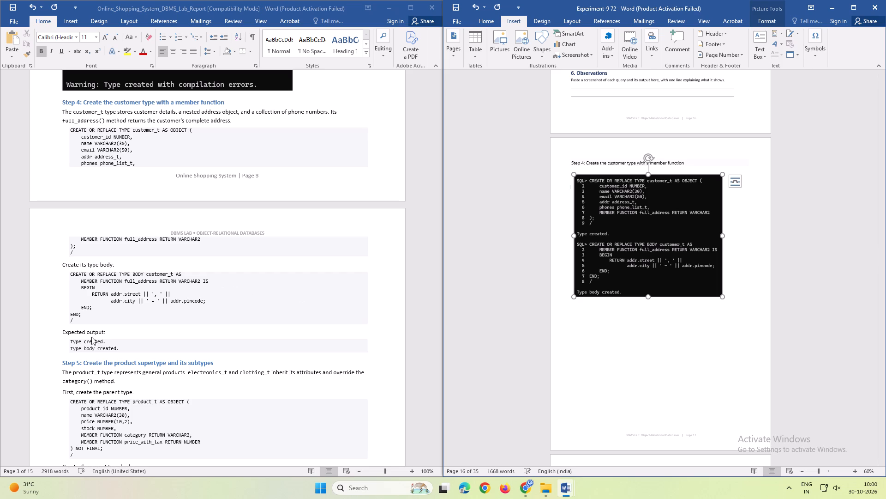
# Replace all the text and code under the Step 4 heading in the lab report with the copied customer_t screenshot.
pyautogui.click(129, 353)
pyautogui.moveTo(129, 351); pyautogui.dragTo(71, 186)
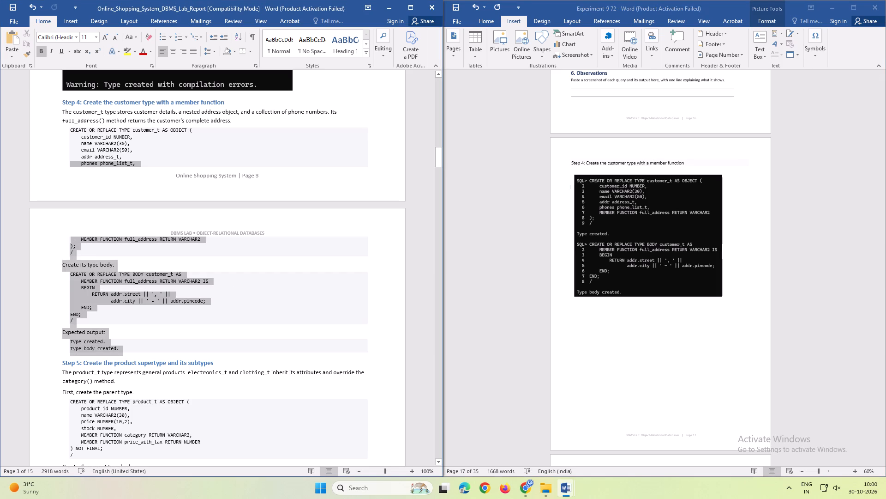
pyautogui.moveTo(71, 186); pyautogui.dragTo(62, 114)
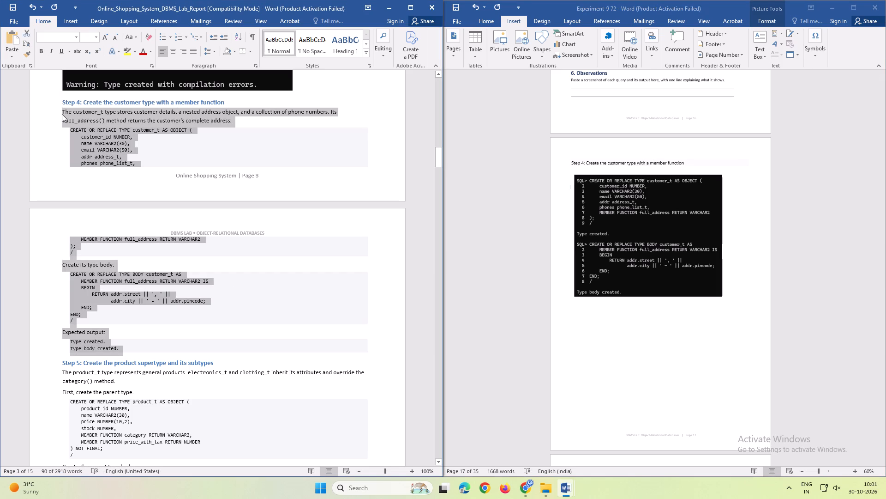
pyautogui.hotkey('ctrl', 'v')
# Insert blank lines before the Step 4 heading until it moves to page 5, directly above its screenshot.
pyautogui.scroll(16, 121, 165)
pyautogui.scroll(-12, 121, 165)
pyautogui.scroll(8, 78, 140)
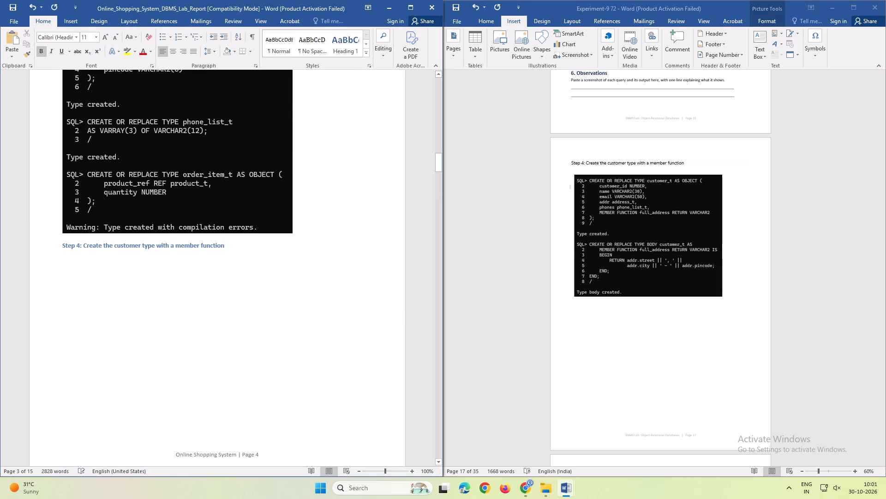
pyautogui.click(64, 245)
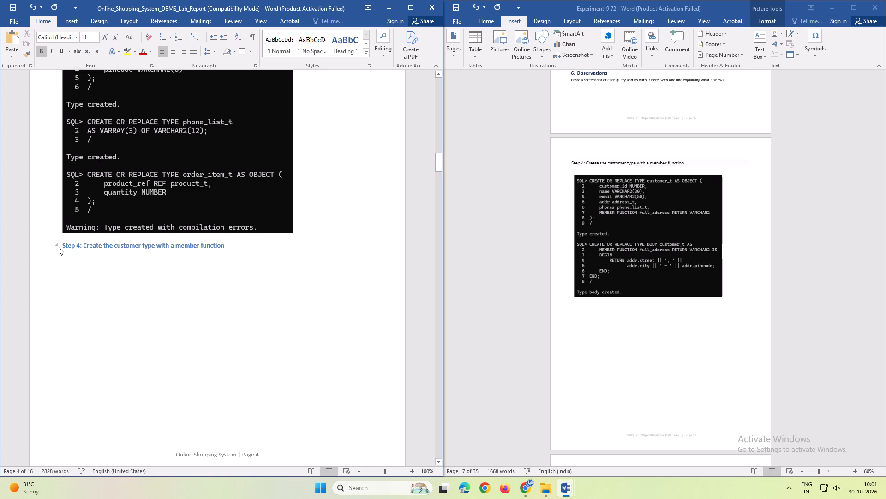
pyautogui.click(62, 245)
pyautogui.press('Return')
pyautogui.press('Return')
pyautogui.press('Return')
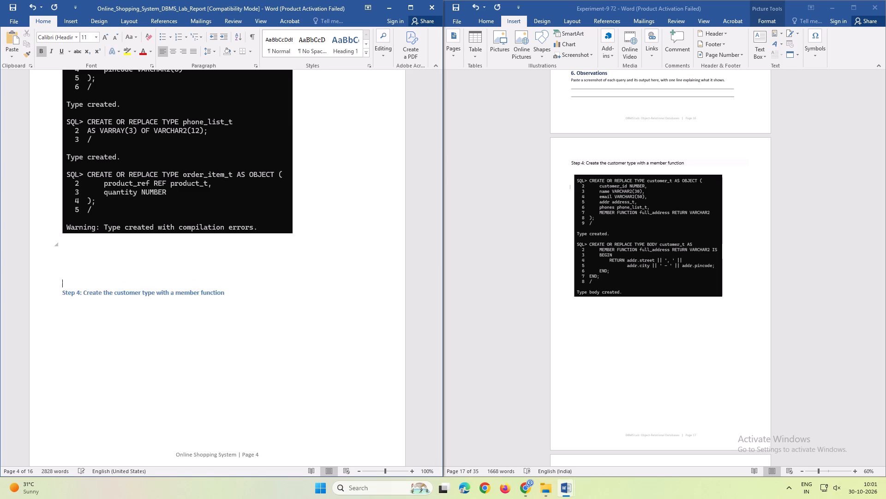
pyautogui.press('Return')
pyautogui.press('Return')
pyautogui.scroll(-1, 76, 252)
pyautogui.press('Return')
pyautogui.press('Return')
pyautogui.press('Return')
pyautogui.press('Return')
pyautogui.press('Return')
pyautogui.press('Return')
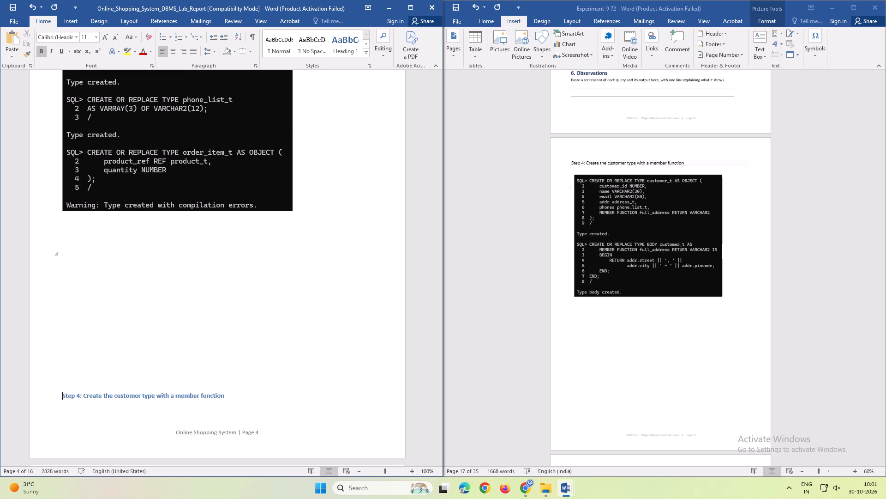
pyautogui.scroll(-12, 76, 252)
pyautogui.scroll(6, 109, 251)
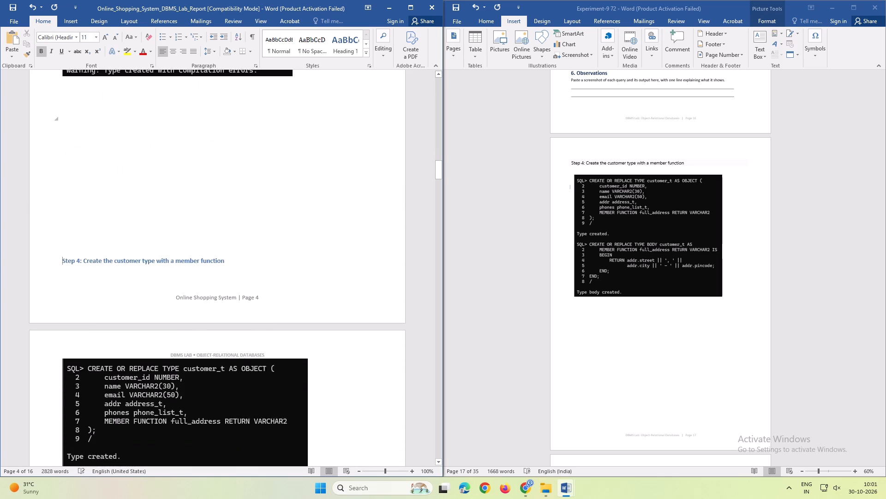
pyautogui.scroll(6, 109, 251)
pyautogui.scroll(-6, 109, 251)
pyautogui.press('Return')
pyautogui.press('Return')
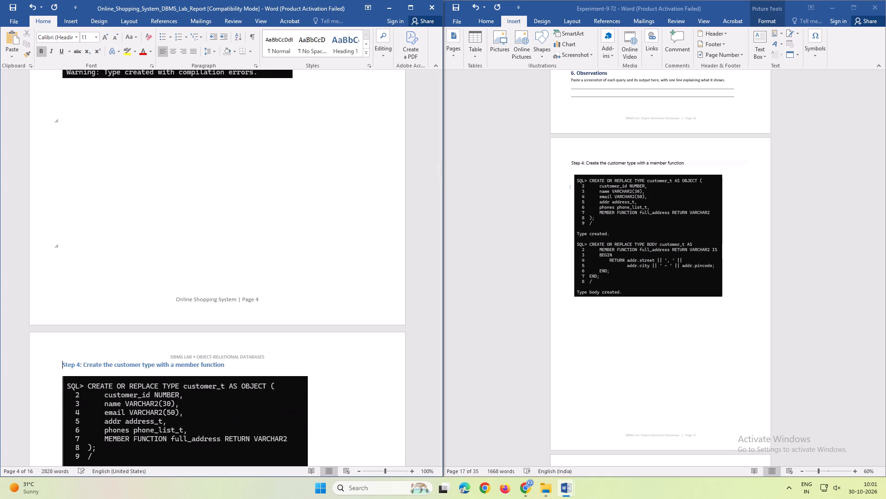
# Put the heading "Step 5: Create the product supertype and its subtypes" on its own line below the customer_t screenshot.
pyautogui.scroll(-19, 109, 251)
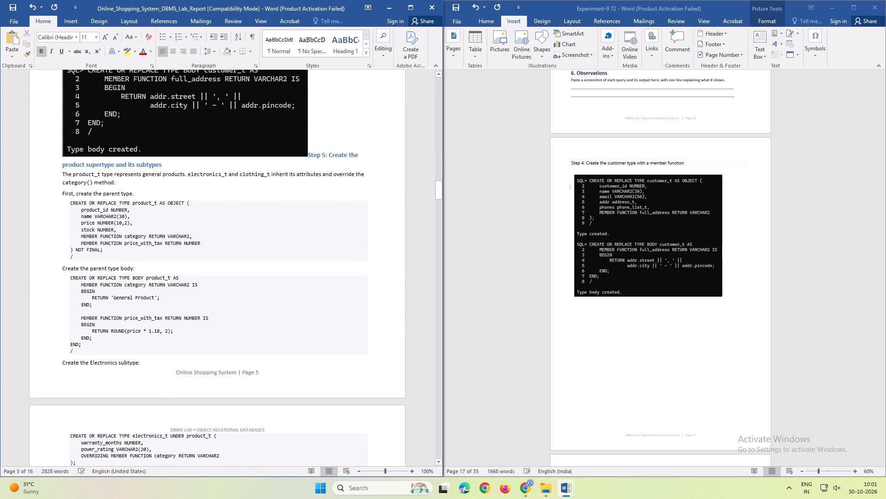
pyautogui.click(309, 158)
pyautogui.press('Return')
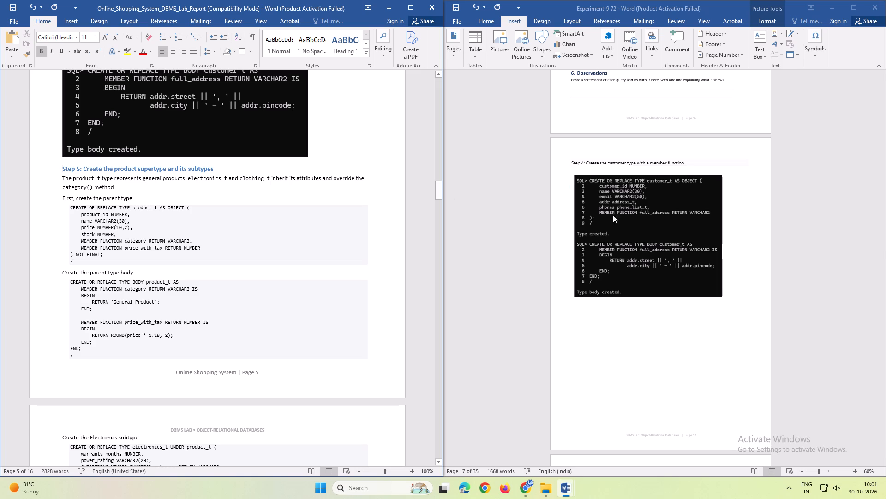
# Copy the product_t and electronics_t screenshot that follows the Step 5 heading in Experiment-9 72.
pyautogui.scroll(-8, 653, 215)
pyautogui.scroll(-20, 653, 215)
pyautogui.scroll(-8, 653, 215)
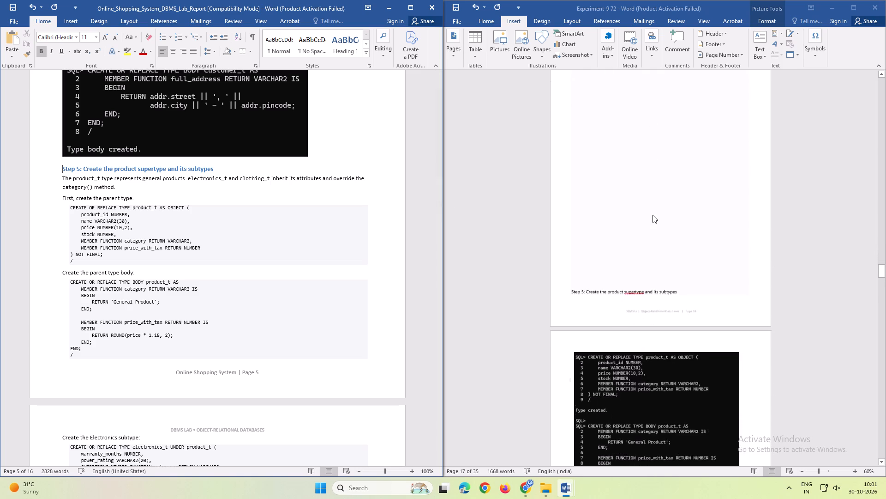
pyautogui.scroll(-18, 653, 215)
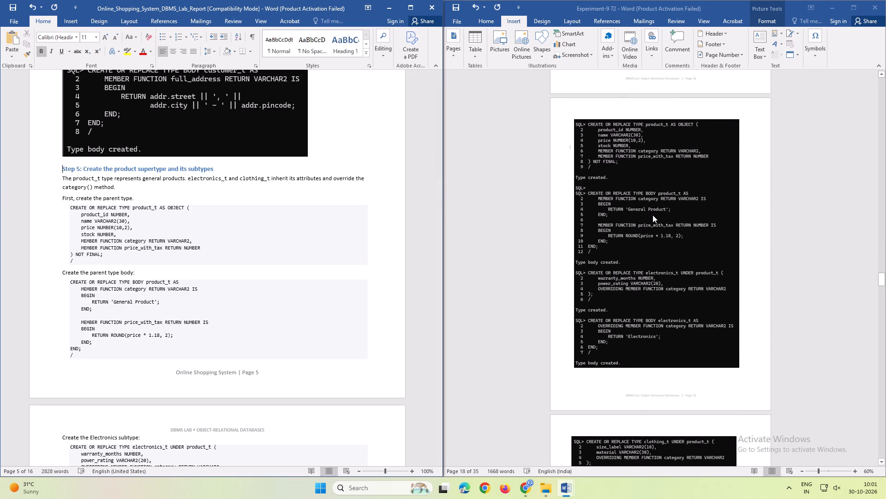
pyautogui.scroll(5, 640, 219)
pyautogui.scroll(-2, 640, 219)
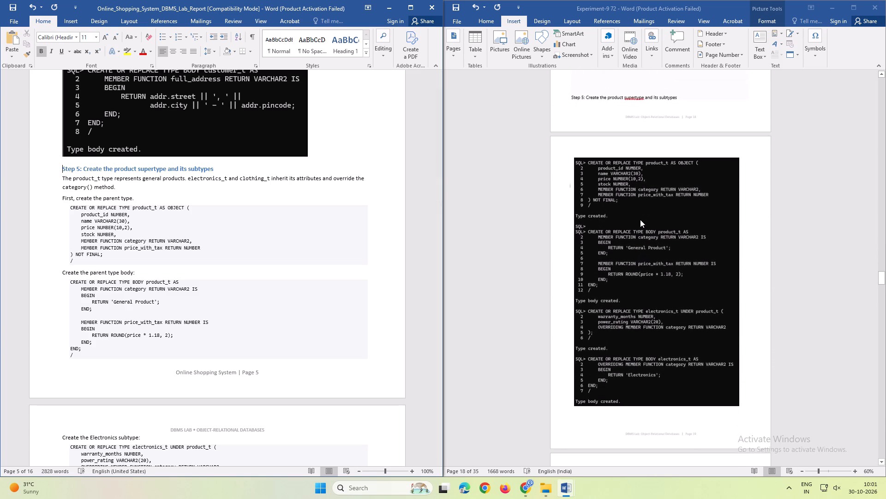
pyautogui.click(640, 219)
pyautogui.click(639, 219)
pyautogui.rightClick(639, 219)
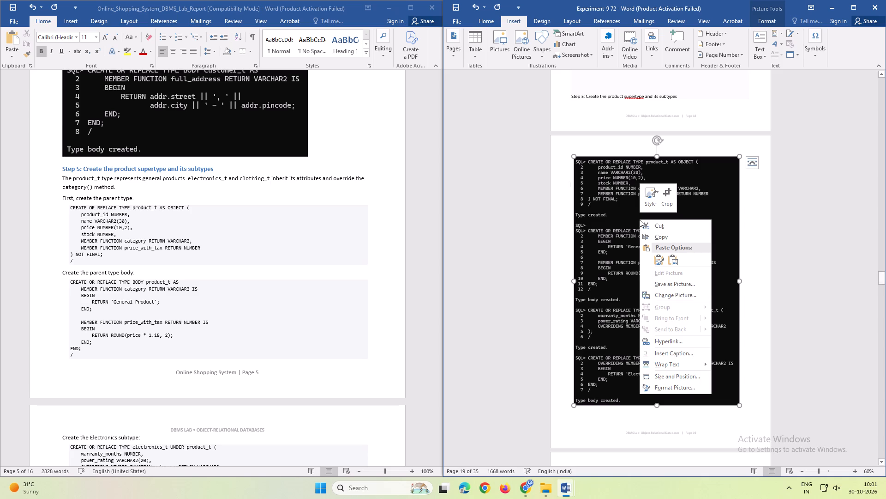
pyautogui.click(683, 239)
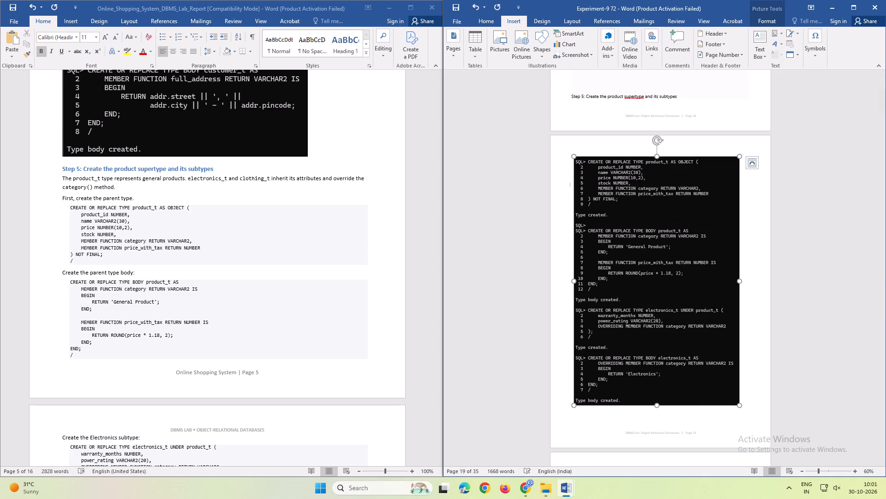
# Delete all the text and code between the Step 5 and Step 6 headings in the lab report.
pyautogui.scroll(-3, 183, 266)
pyautogui.scroll(2, 183, 266)
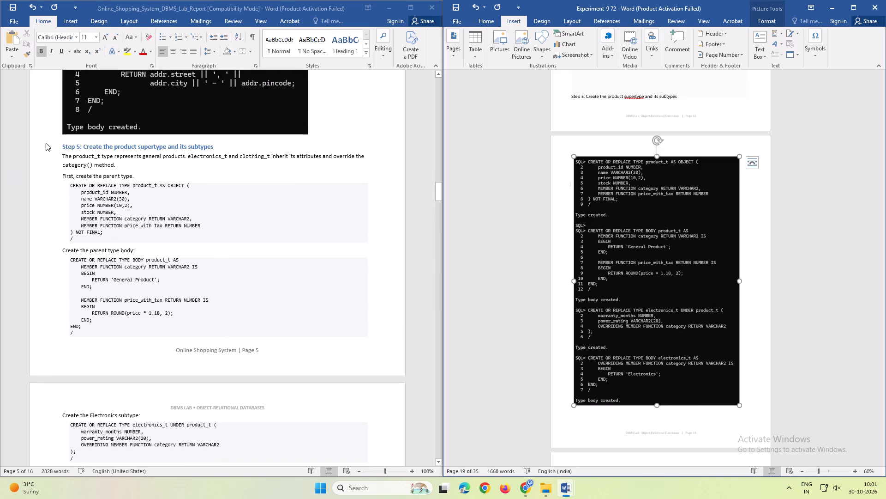
pyautogui.click(64, 158)
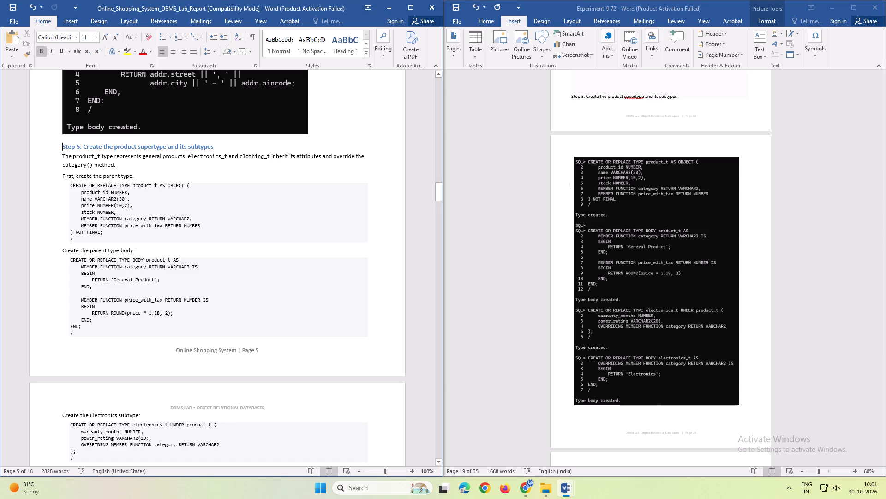
pyautogui.click(63, 158)
pyautogui.moveTo(63, 158); pyautogui.dragTo(160, 335)
pyautogui.press('BackSpace')
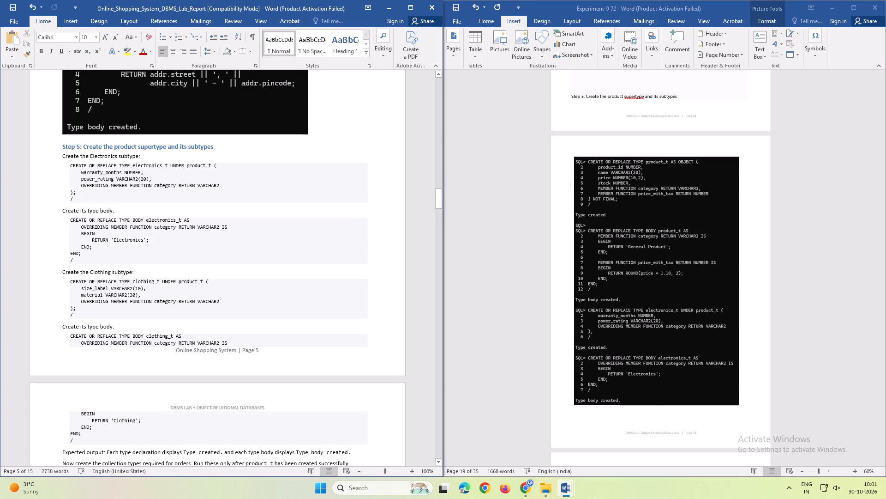
pyautogui.moveTo(64, 158); pyautogui.dragTo(131, 423)
pyautogui.press('BackSpace')
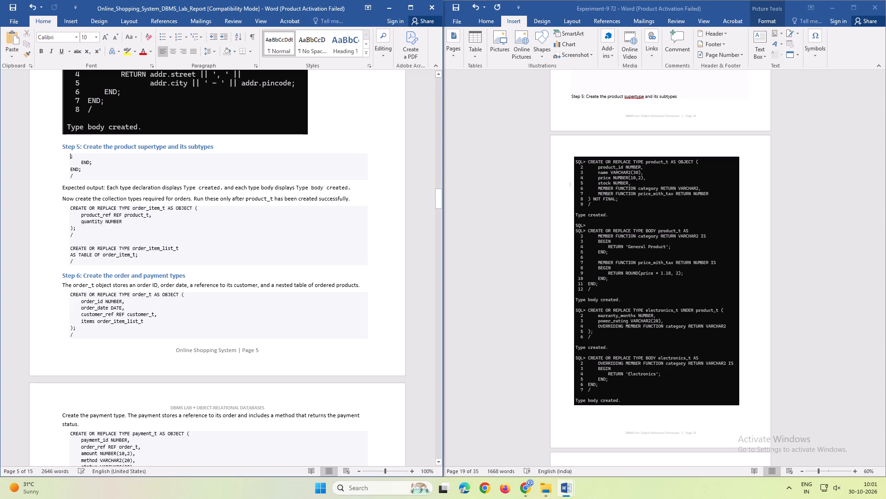
pyautogui.moveTo(65, 156); pyautogui.dragTo(161, 263)
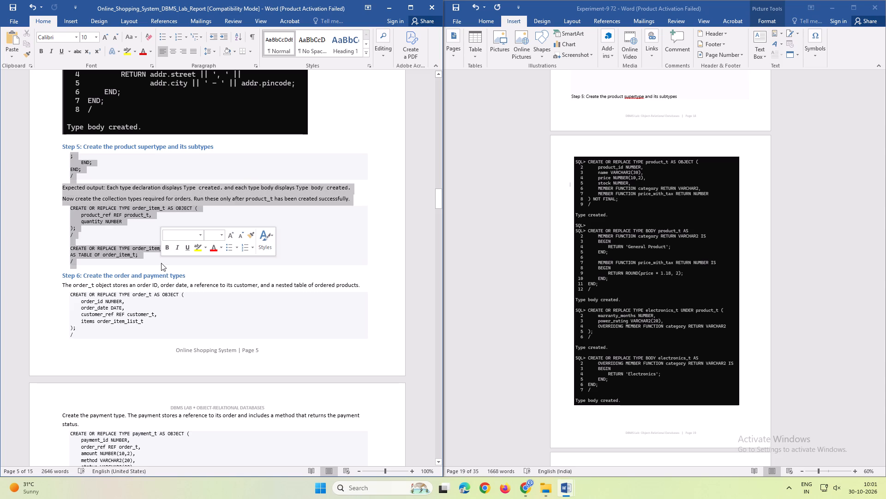
pyautogui.press('BackSpace')
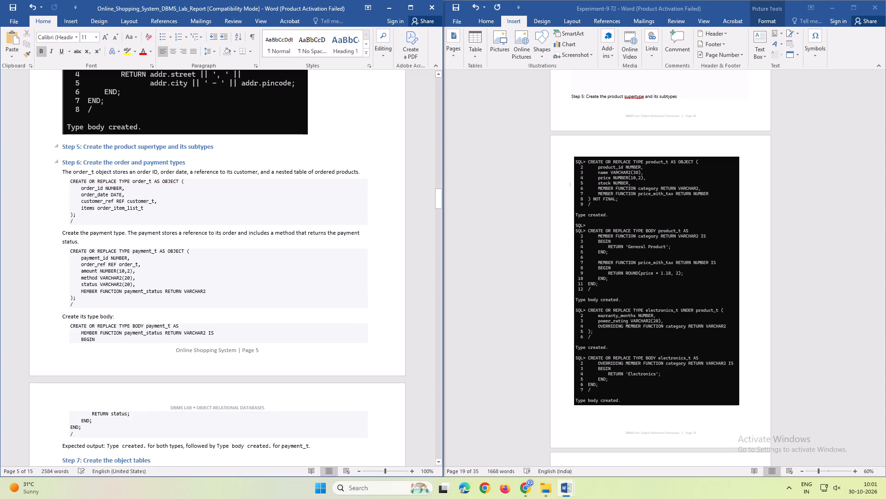
# Paste the copied product_t and electronics_t screenshot on a new line under the Step 5 heading.
pyautogui.click(222, 152)
pyautogui.click(226, 146)
pyautogui.press('Return')
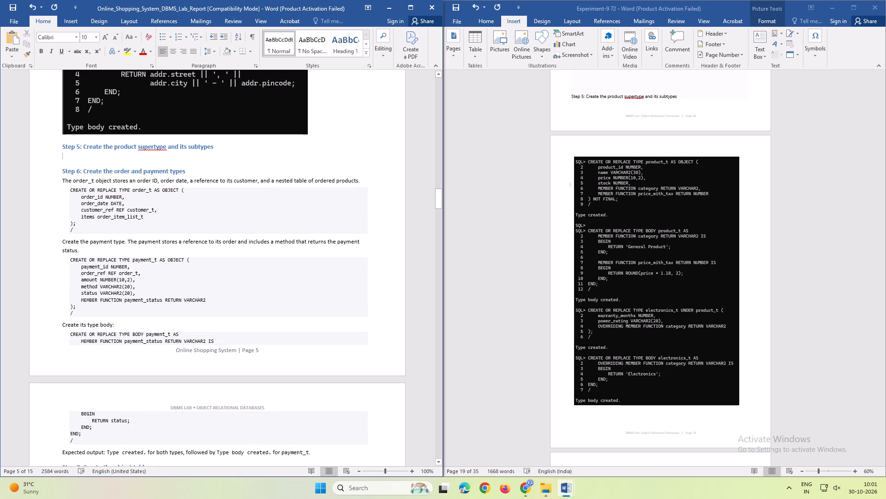
pyautogui.hotkey('ctrl', 'v')
# Insert blank lines before the Step 5 heading until it moves to page 6, directly above its screenshot.
pyautogui.scroll(14, 224, 157)
pyautogui.scroll(7, 224, 157)
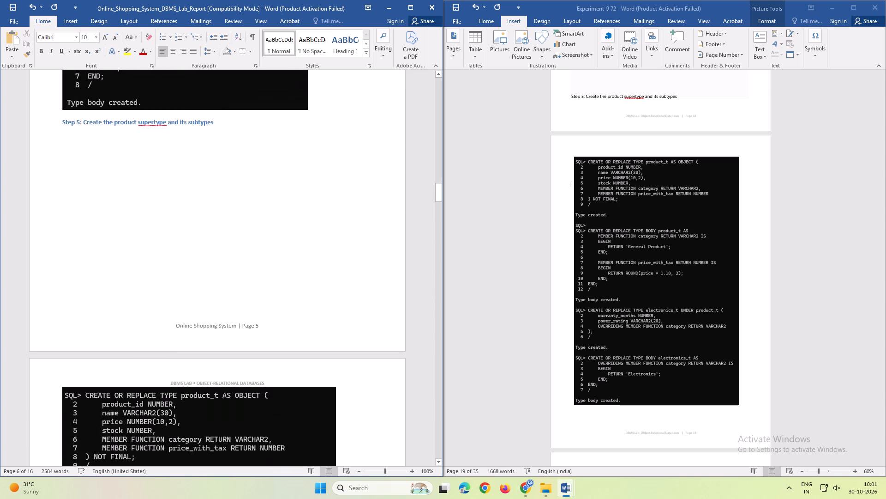
pyautogui.click(64, 243)
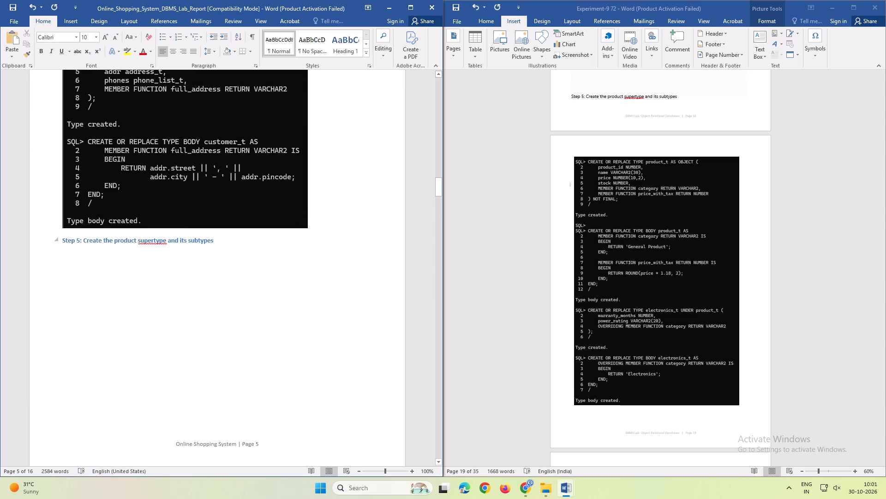
pyautogui.press('Left')
pyautogui.press('Return')
pyautogui.press('Return')
pyautogui.press('Return')
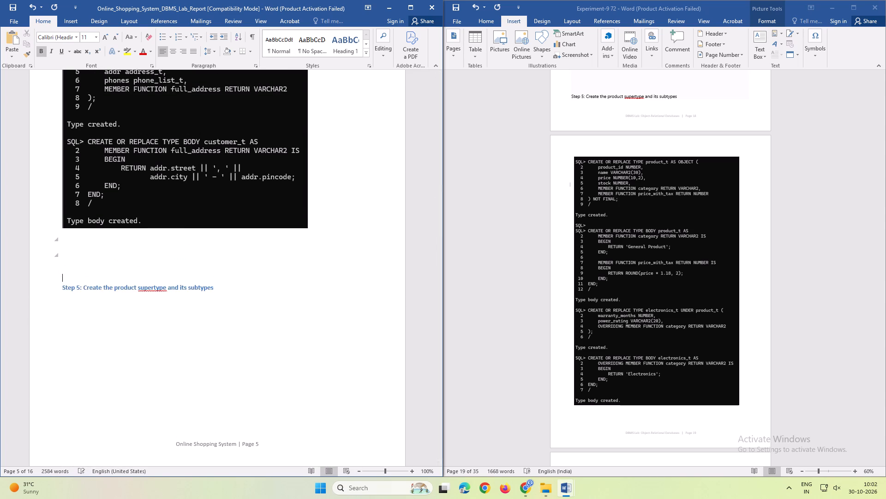
pyautogui.press('Return')
pyautogui.press('Return')
pyautogui.press('Return')
pyautogui.press('Return')
pyautogui.press('Return')
pyautogui.press('Return')
pyautogui.press('Return')
pyautogui.press('Return')
pyautogui.press('Return')
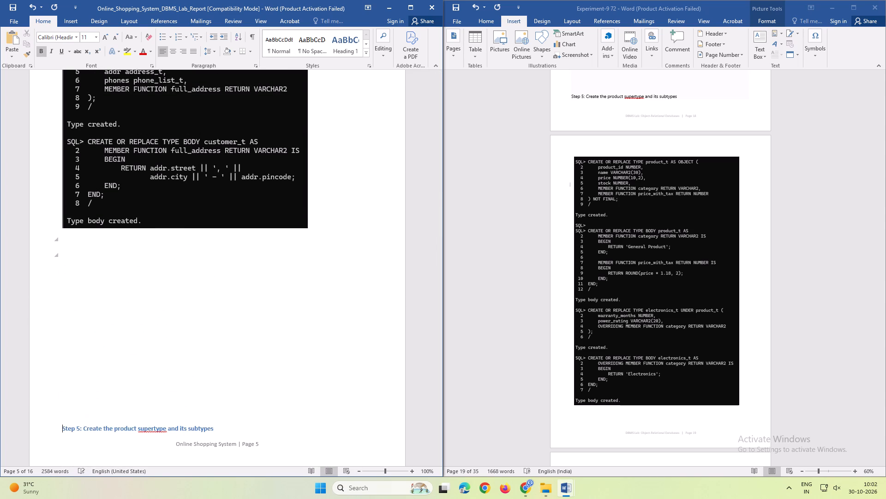
pyautogui.press('Return')
pyautogui.scroll(-7, 69, 246)
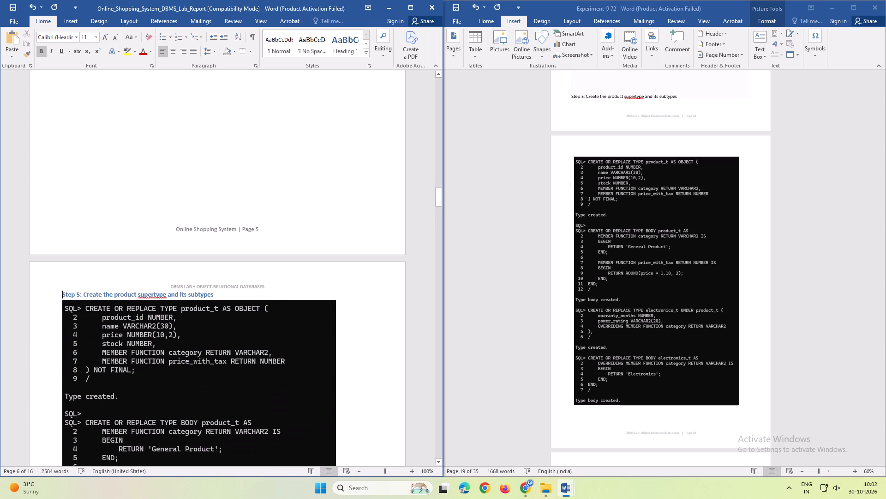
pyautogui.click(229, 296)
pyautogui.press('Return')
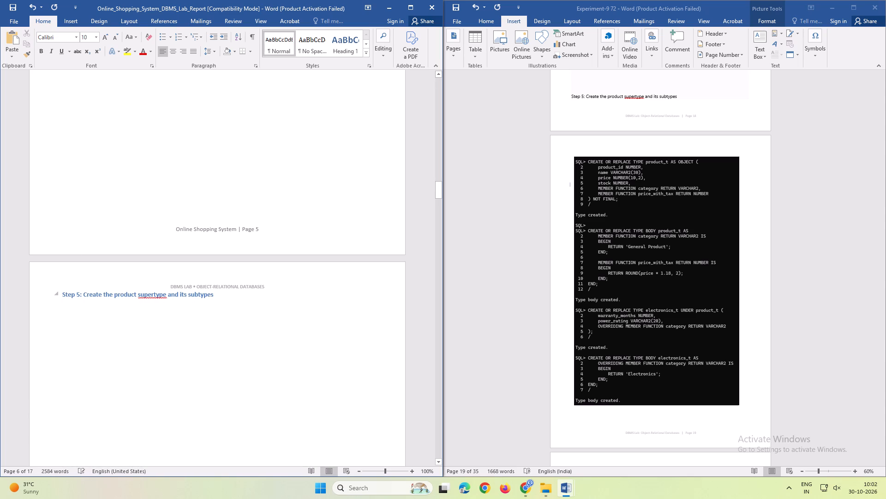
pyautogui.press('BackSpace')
# Copy the second Step 5 screenshot, creating clothing_t, order_item_t and order_item_list_t, in Experiment-9 72.
pyautogui.scroll(-20, 229, 296)
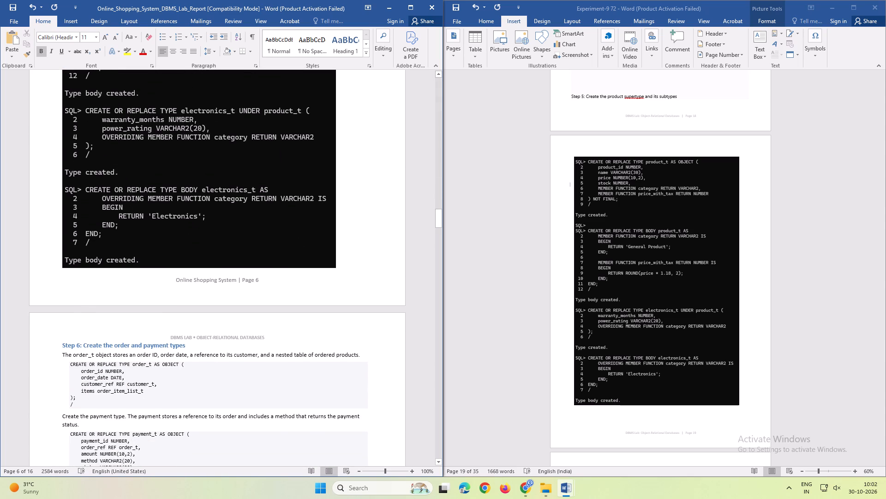
pyautogui.scroll(-20, 586, 272)
pyautogui.scroll(-4, 586, 272)
pyautogui.click(610, 270)
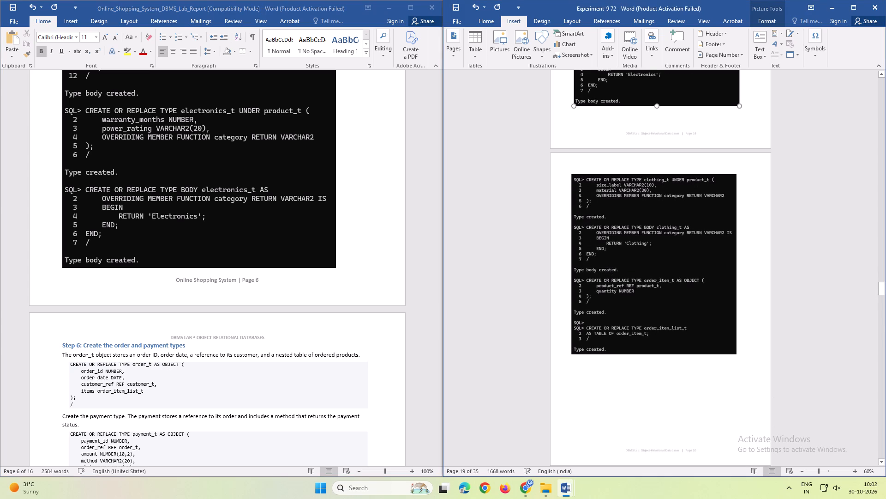
pyautogui.rightClick(610, 270)
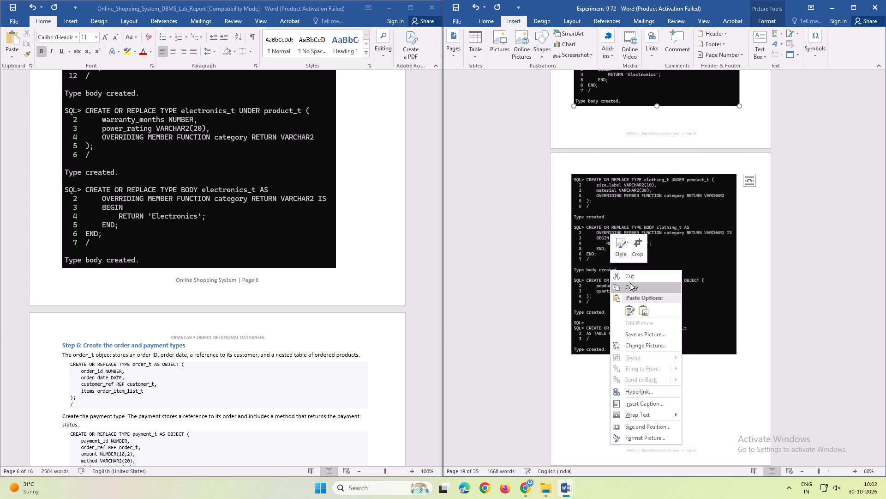
pyautogui.click(628, 286)
# Paste the copied clothing_t and order_item_t screenshot on a new line above the Step 6 heading in the lab report.
pyautogui.click(362, 255)
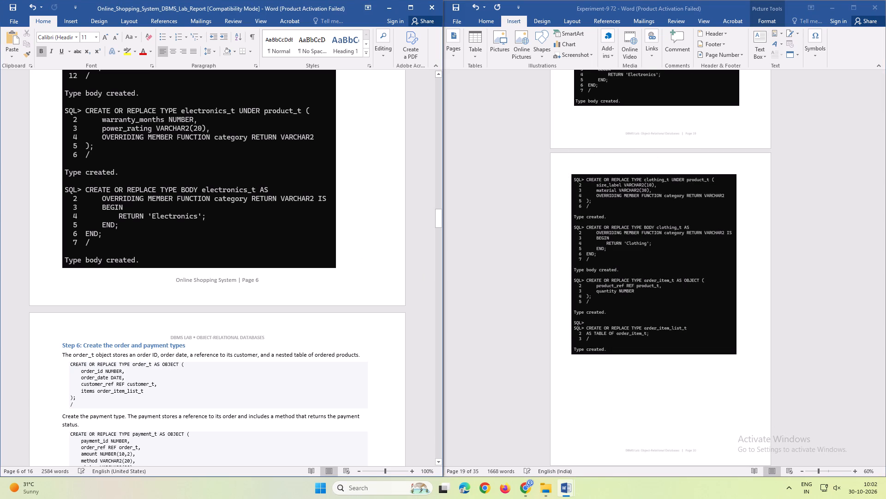
pyautogui.click(359, 257)
pyautogui.press('Return')
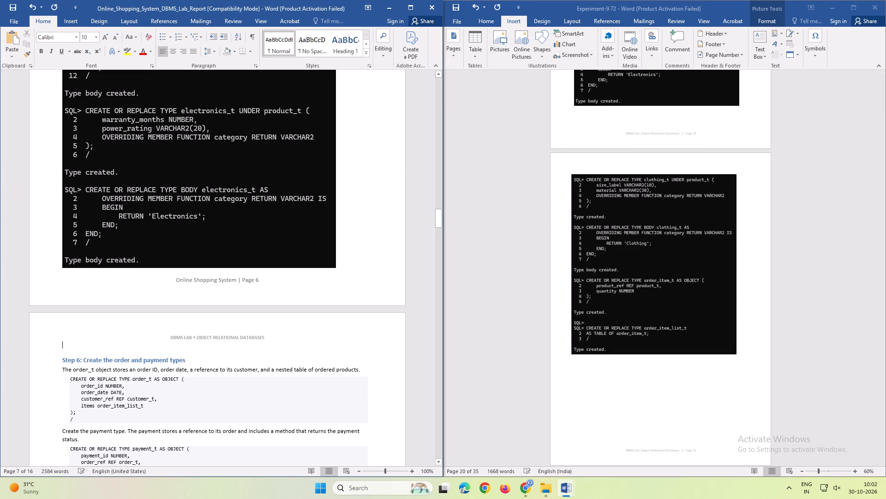
pyautogui.hotkey('ctrl', 'v')
pyautogui.scroll(-12, 360, 262)
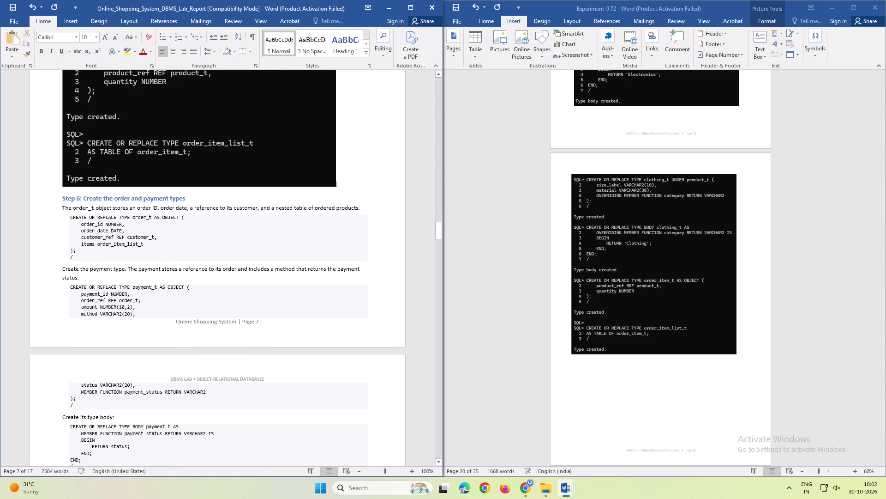
# Copy the Step 6 screenshot, creating order_t and payment_t, in Experiment-9 72.
pyautogui.scroll(-8, 555, 275)
pyautogui.scroll(-20, 556, 277)
pyautogui.scroll(-2, 556, 277)
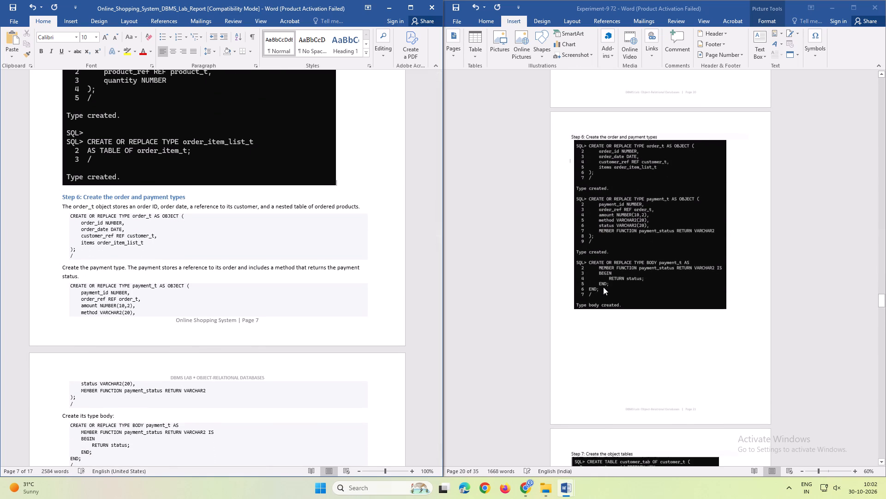
pyautogui.click(600, 240)
pyautogui.rightClick(600, 240)
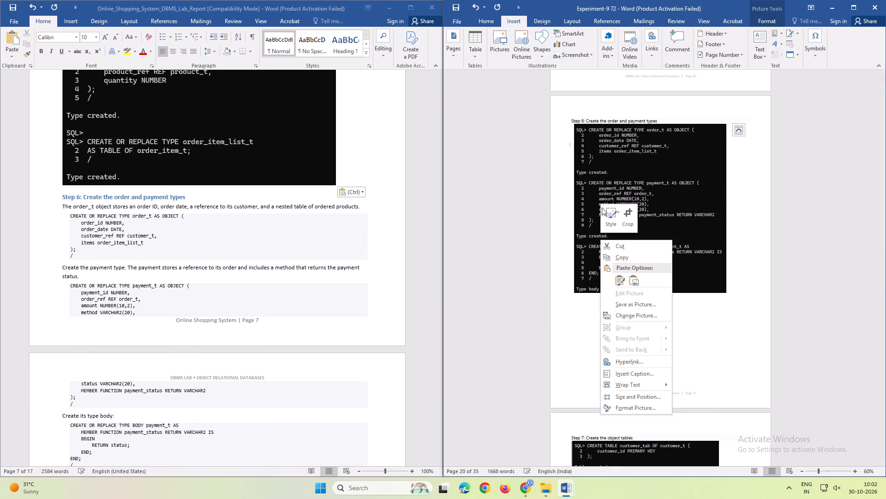
pyautogui.click(599, 180)
pyautogui.rightClick(599, 180)
pyautogui.click(622, 195)
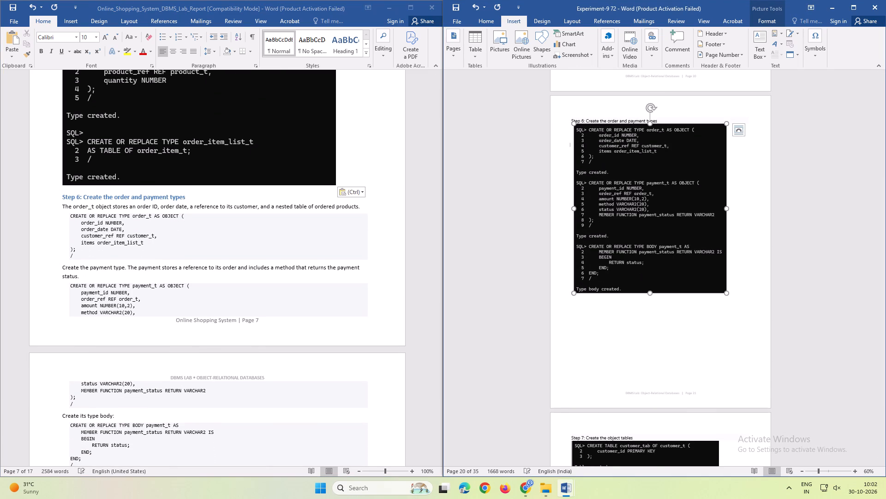
# Replace all text and code under the Step 6 heading with the copied screenshot, keeping the Step 7 heading on its own line below.
pyautogui.scroll(-3, 64, 209)
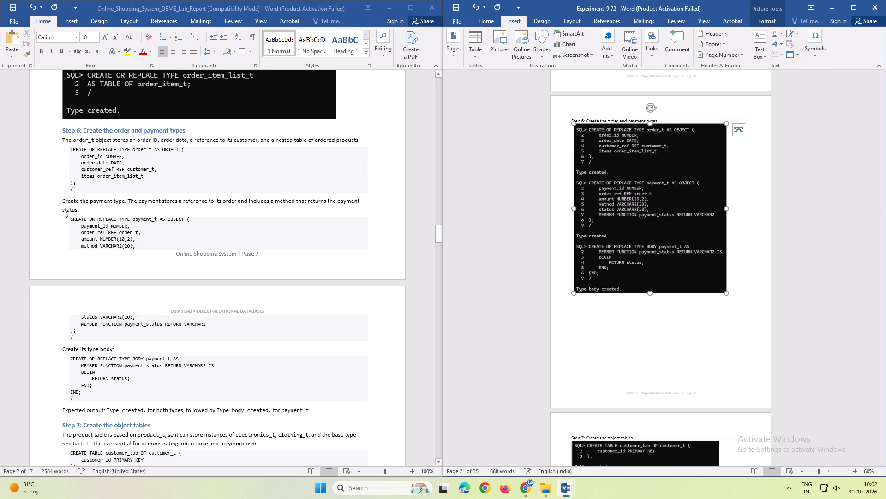
pyautogui.moveTo(62, 140); pyautogui.dragTo(98, 207)
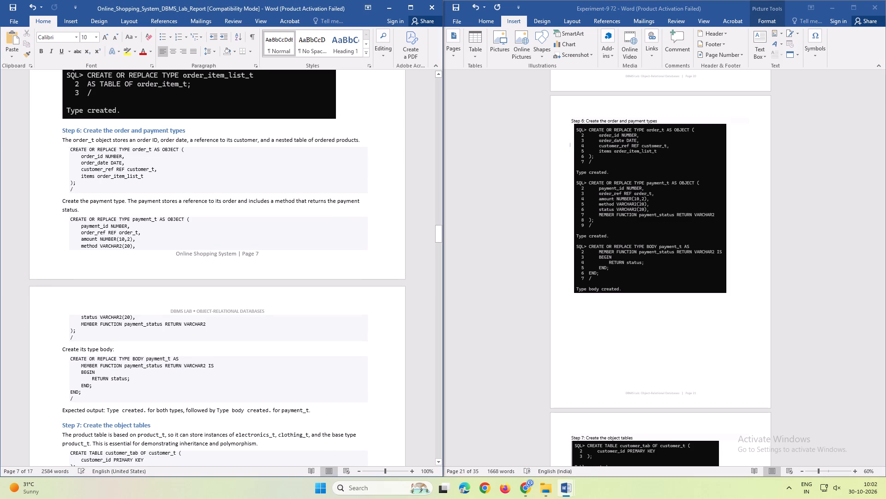
pyautogui.moveTo(98, 207); pyautogui.dragTo(98, 207)
pyautogui.moveTo(62, 143); pyautogui.dragTo(94, 331)
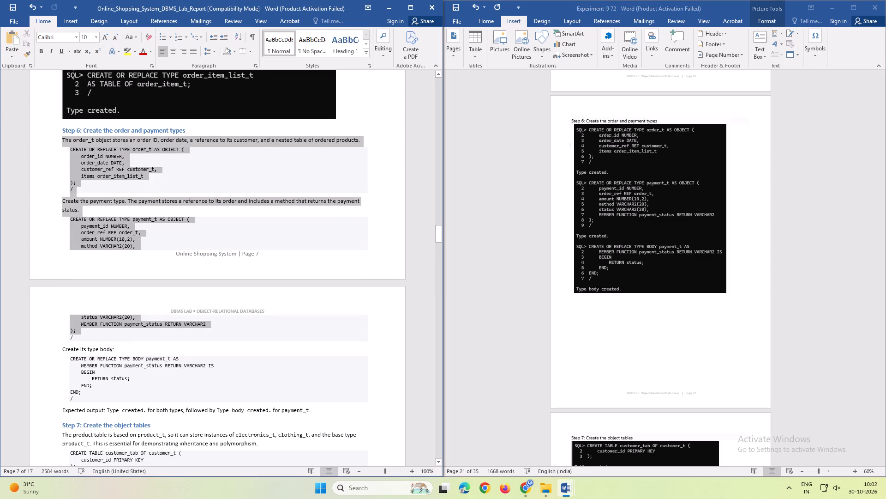
pyautogui.moveTo(94, 331); pyautogui.dragTo(311, 414)
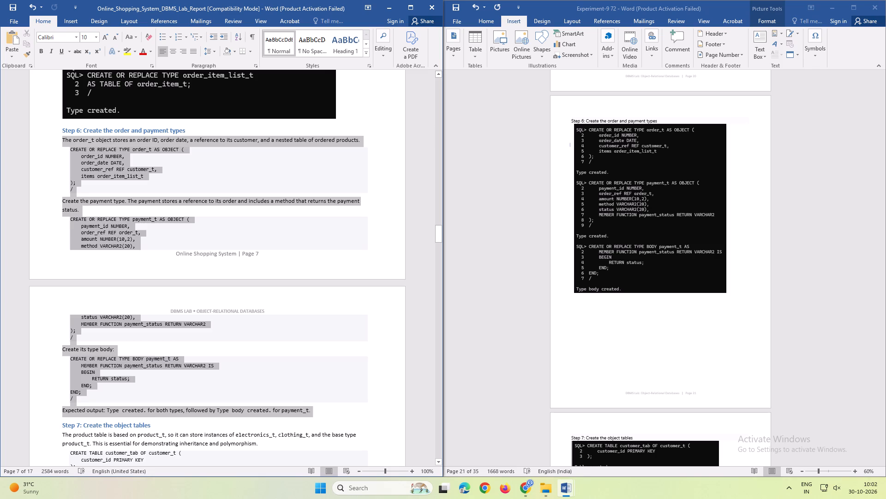
pyautogui.moveTo(311, 414); pyautogui.dragTo(311, 414)
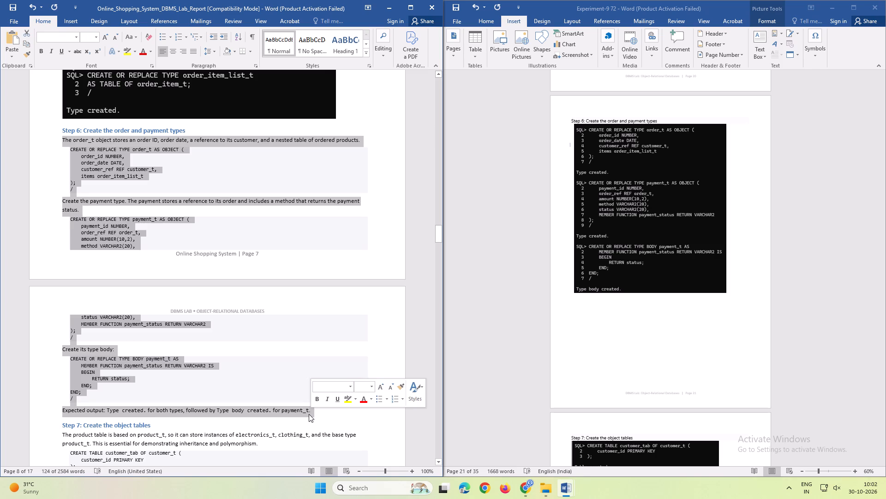
pyautogui.hotkey('ctrl', 'v')
pyautogui.scroll(8, 299, 399)
pyautogui.scroll(-8, 299, 399)
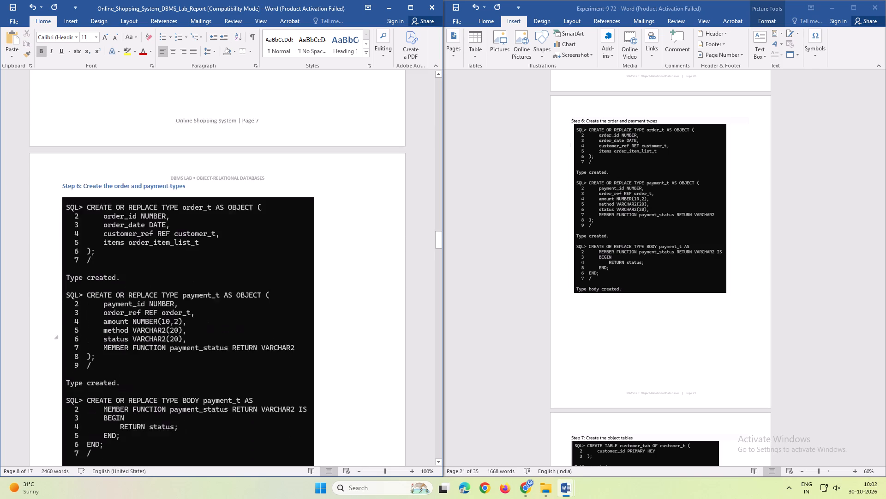
pyautogui.scroll(-7, 311, 390)
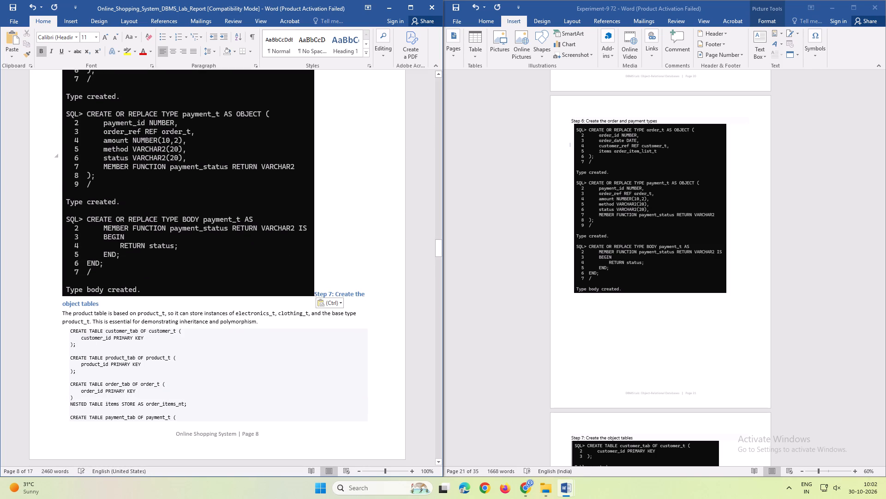
pyautogui.press('Return')
pyautogui.scroll(-8, 318, 286)
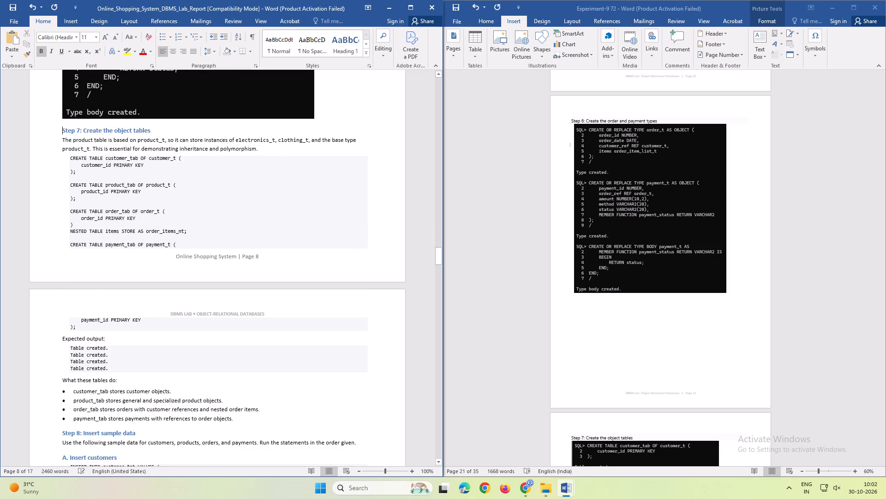
# Copy the Step 7 screenshot, creating customer_tab, product_tab, order_tab and payment_tab, in Experiment-9 72.
pyautogui.scroll(-2, 318, 286)
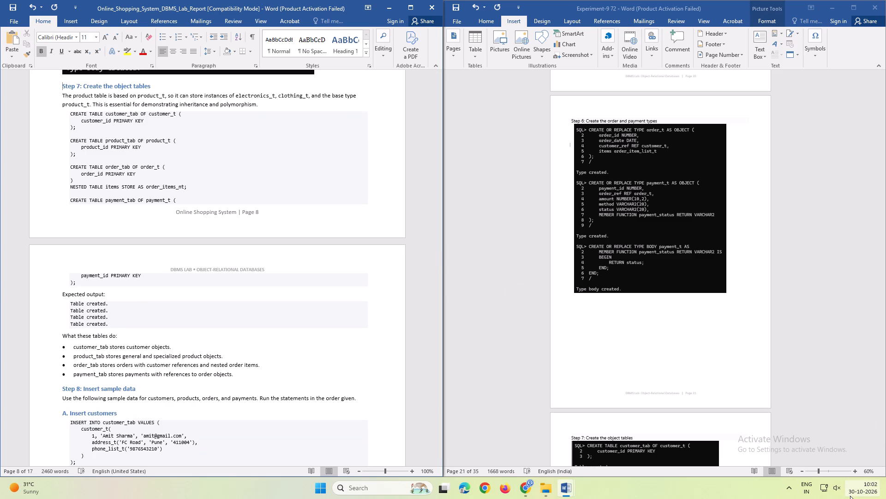
pyautogui.scroll(-20, 582, 371)
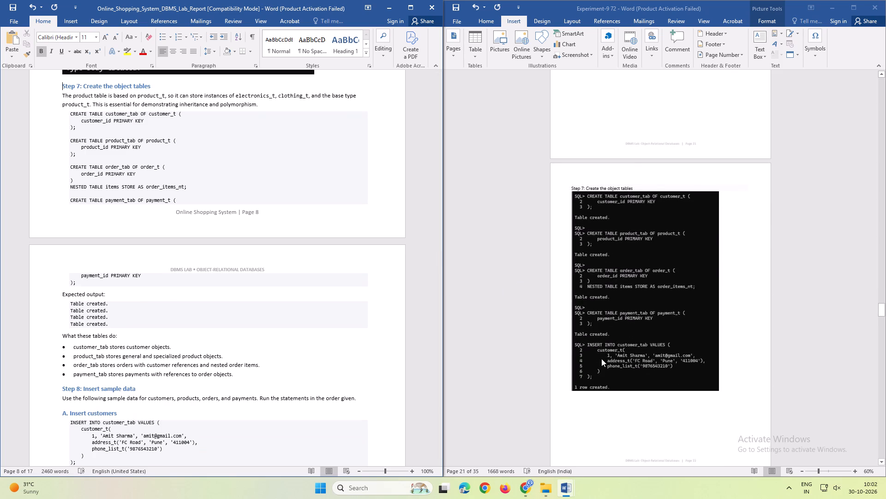
pyautogui.scroll(-5, 602, 359)
pyautogui.click(634, 269)
pyautogui.click(619, 254)
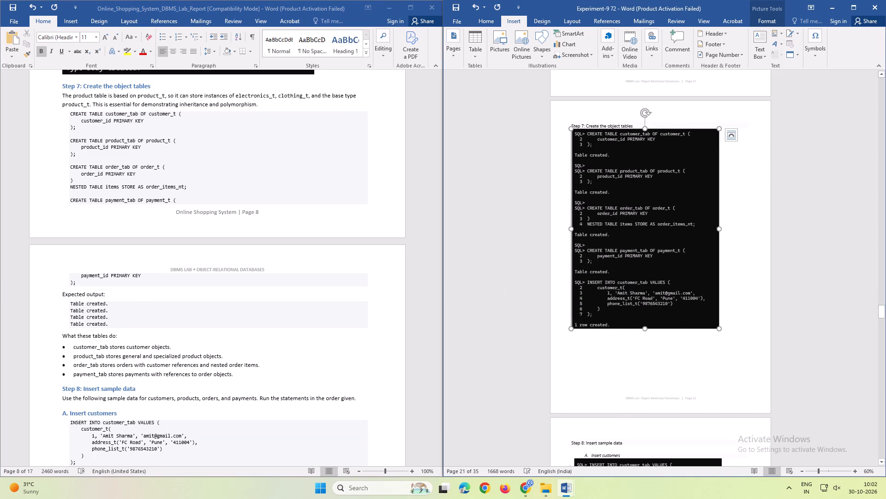
pyautogui.rightClick(619, 254)
pyautogui.click(641, 272)
# Replace all text, code and bullets under the Step 7 heading with the copied screenshot, keeping the Step 8 heading on its own line below.
pyautogui.scroll(1, 117, 227)
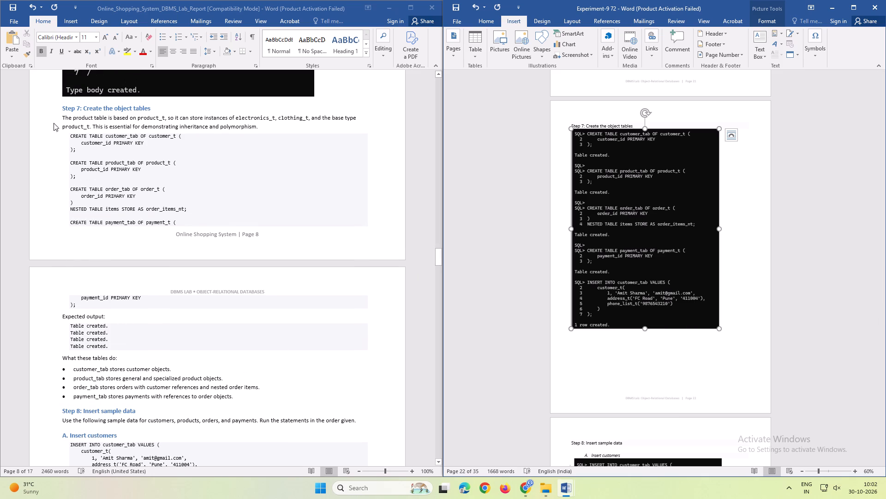
pyautogui.click(63, 116)
pyautogui.click(63, 119)
pyautogui.moveTo(63, 119); pyautogui.dragTo(63, 121)
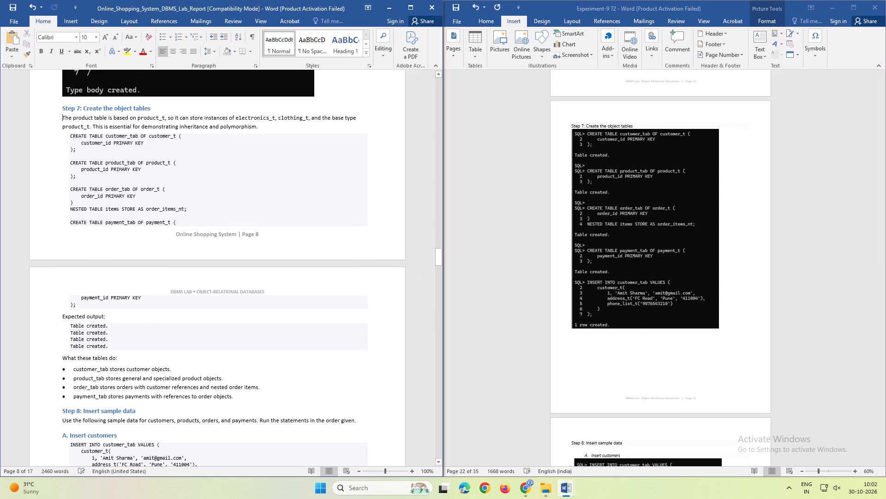
pyautogui.moveTo(63, 121); pyautogui.dragTo(236, 401)
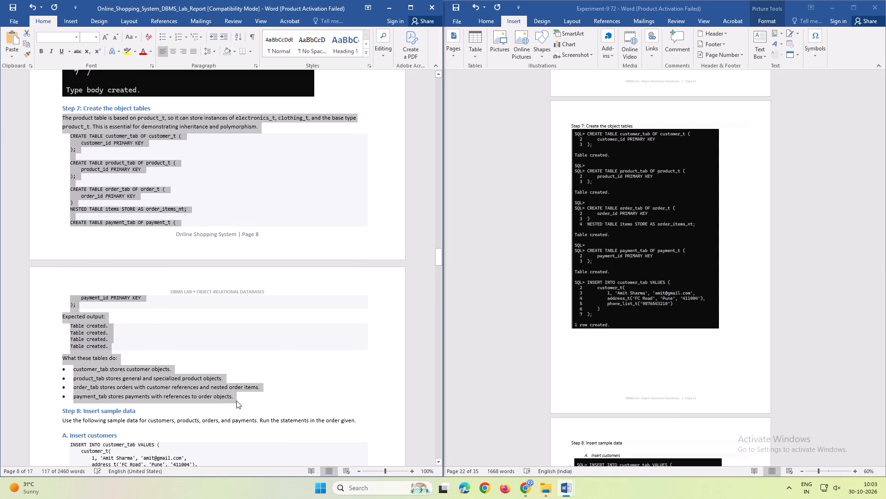
pyautogui.hotkey('ctrl', 'v')
pyautogui.scroll(9, 227, 397)
pyautogui.scroll(-1, 227, 397)
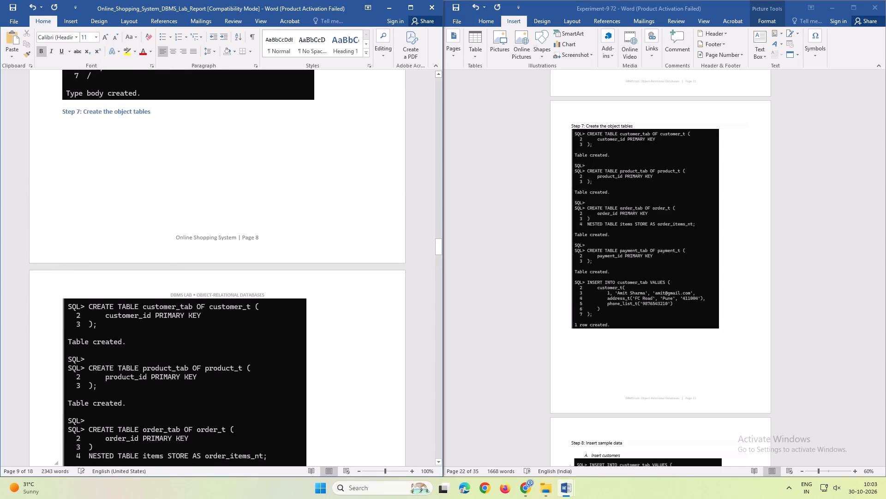
pyautogui.scroll(-15, 227, 397)
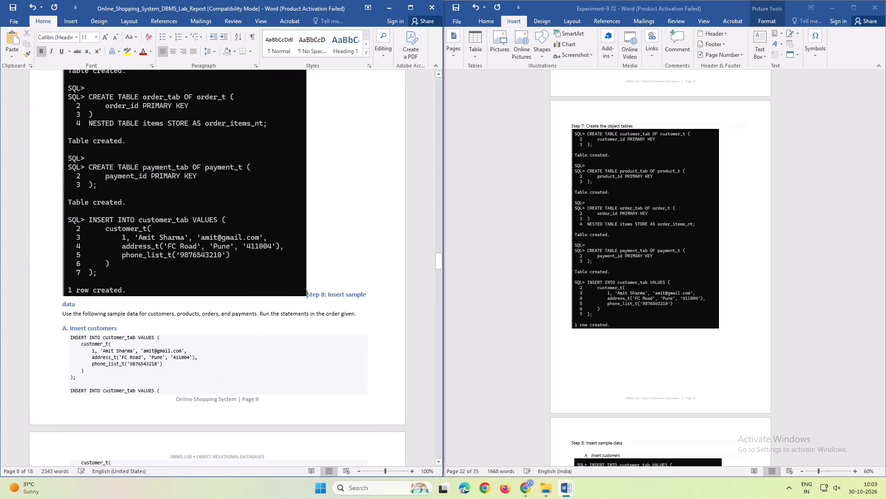
pyautogui.press('Return')
pyautogui.scroll(-4, 316, 304)
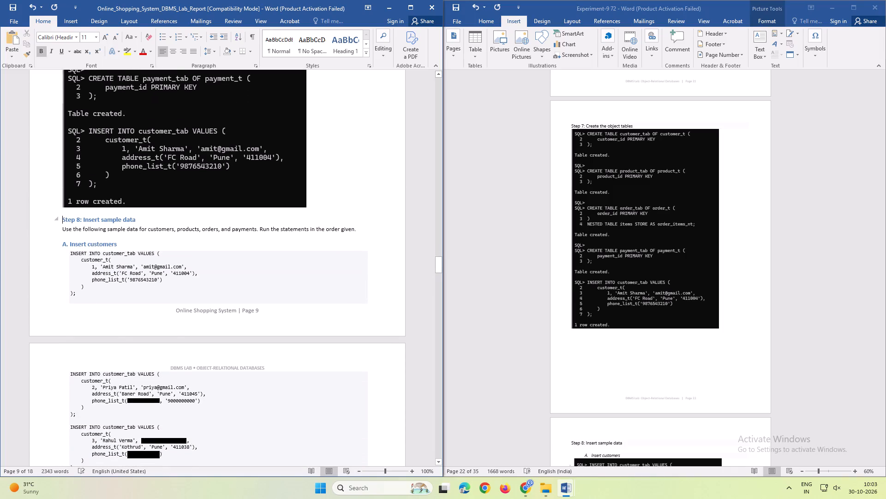
# Delete the introductory sentence about the sample data under the Step 8 heading in the lab report.
pyautogui.scroll(-6, 646, 302)
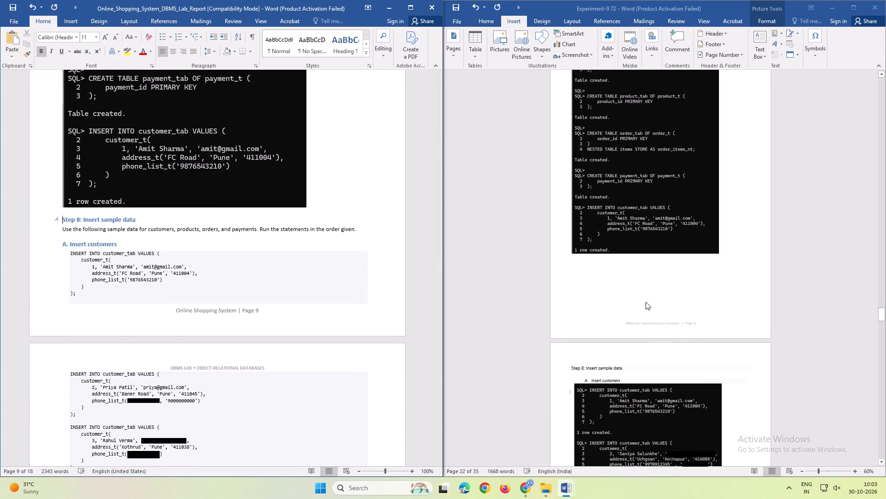
pyautogui.scroll(-1, 646, 302)
pyautogui.moveTo(358, 231); pyautogui.dragTo(359, 231)
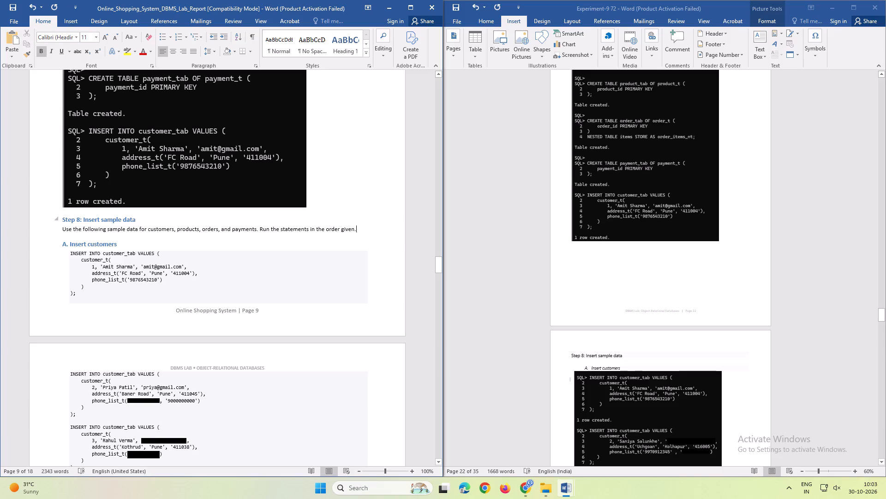
pyautogui.moveTo(359, 231); pyautogui.dragTo(362, 224)
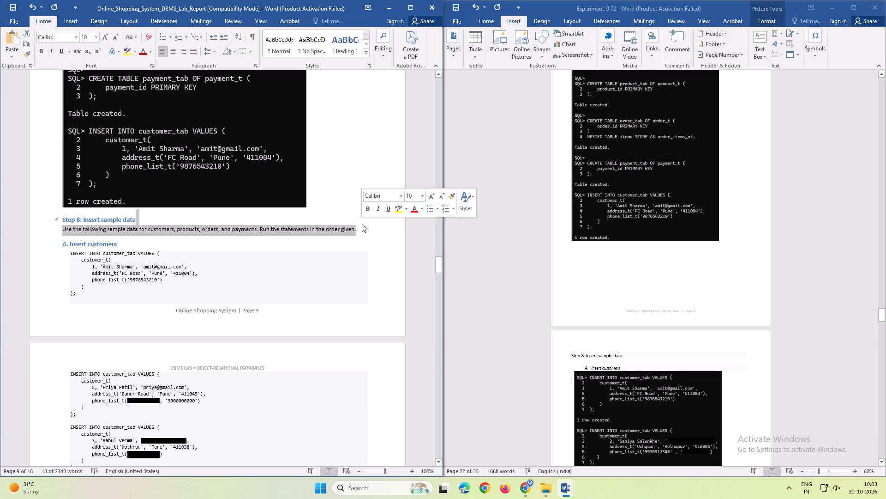
pyautogui.press('BackSpace')
pyautogui.scroll(-6, 336, 246)
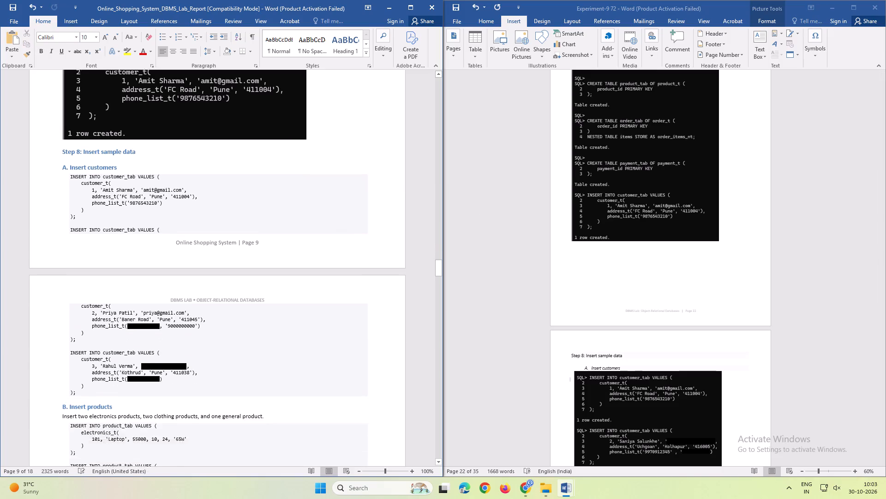
pyautogui.scroll(1, 336, 246)
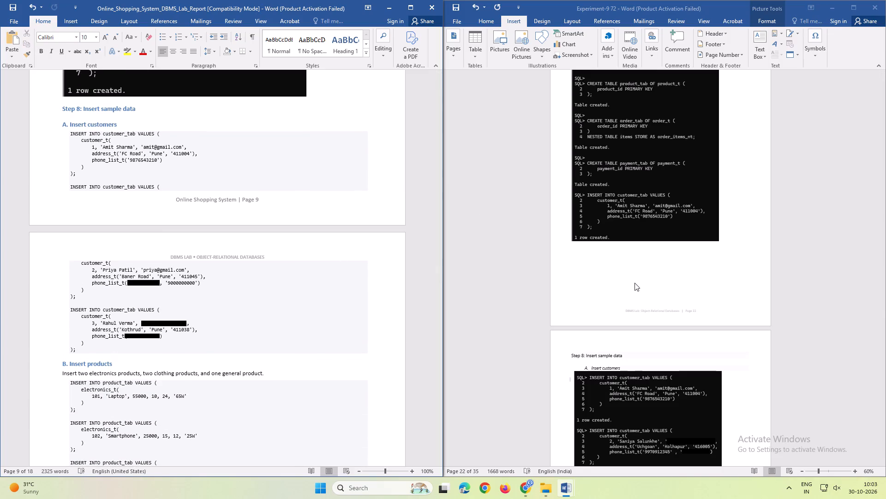
# Copy the Insert customers screenshot under Step 8 in Experiment-9 72.
pyautogui.scroll(-13, 635, 283)
pyautogui.click(635, 283)
pyautogui.rightClick(635, 283)
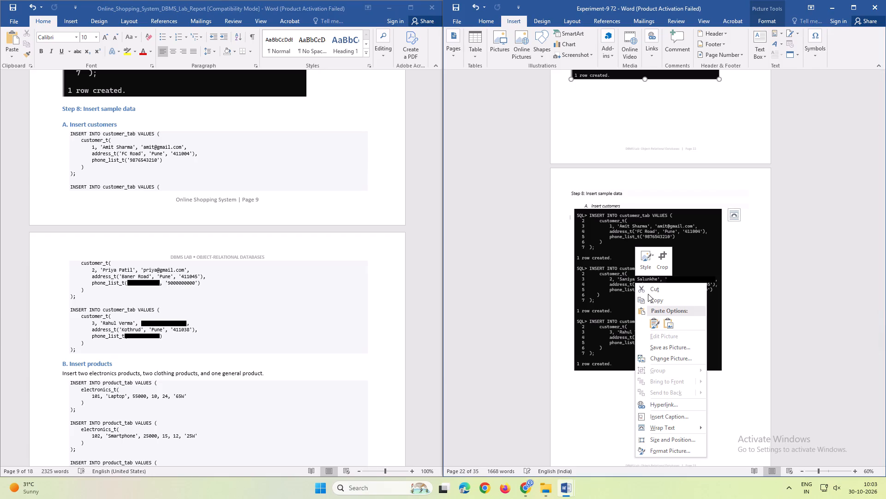
pyautogui.click(648, 302)
# Replace the three customer_tab insert statements under A. Insert customers with the copied screenshot.
pyautogui.click(169, 347)
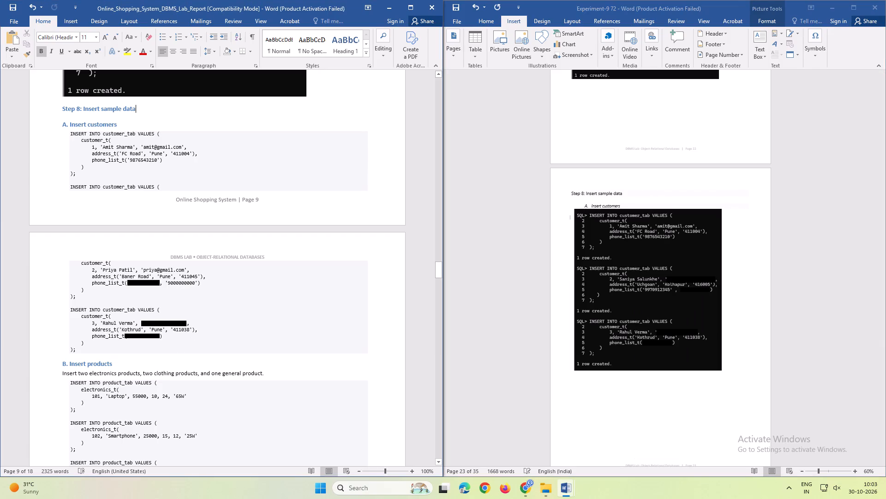
pyautogui.moveTo(180, 350); pyautogui.dragTo(66, 140)
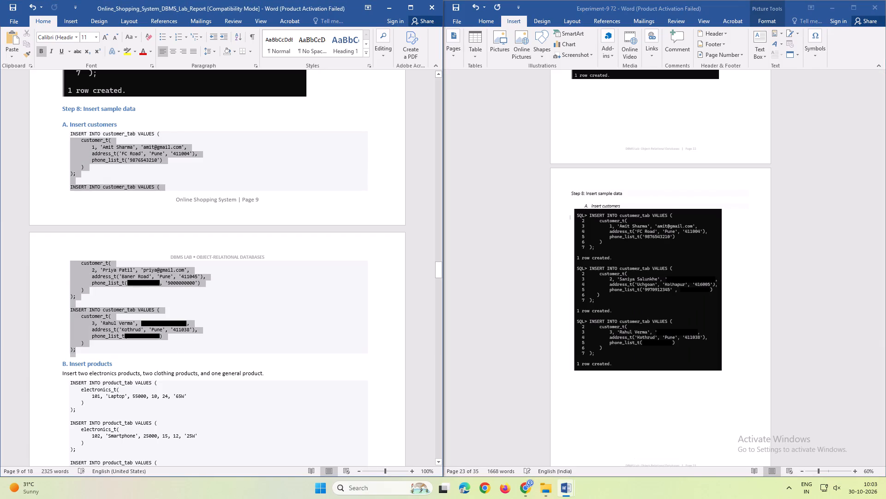
pyautogui.moveTo(66, 140); pyautogui.dragTo(69, 135)
pyautogui.hotkey('ctrl', 'v')
pyautogui.scroll(8, 154, 219)
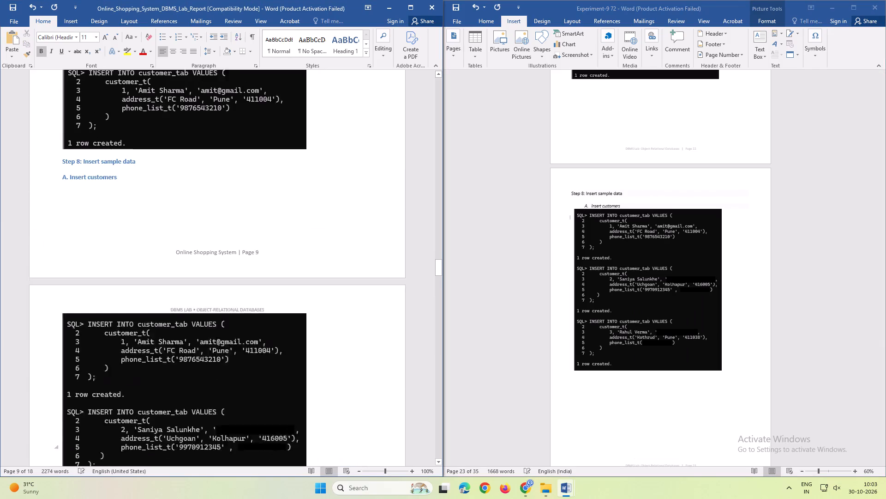
# Insert blank lines before the A. Insert customers heading so it starts on the next page above its screenshot.
pyautogui.click(62, 226)
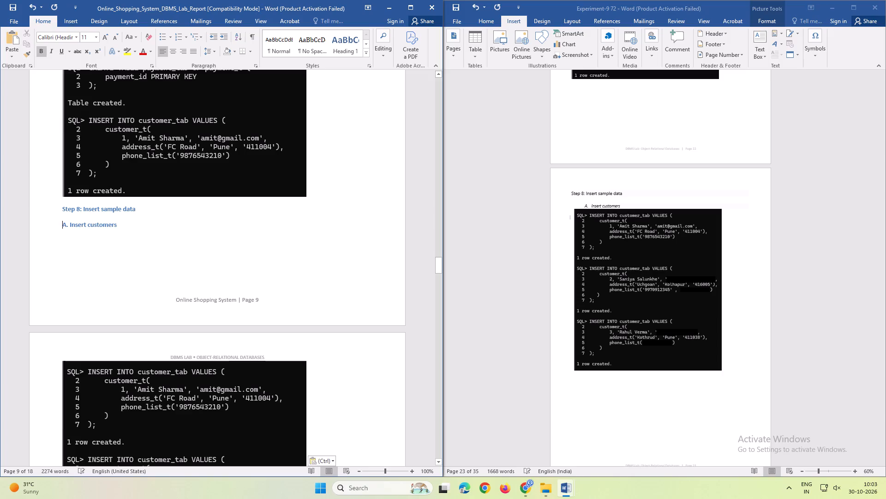
pyautogui.press('Return')
pyautogui.press('Return')
pyautogui.press('Return')
pyautogui.press('Return')
pyautogui.press('Return')
pyautogui.press('Return')
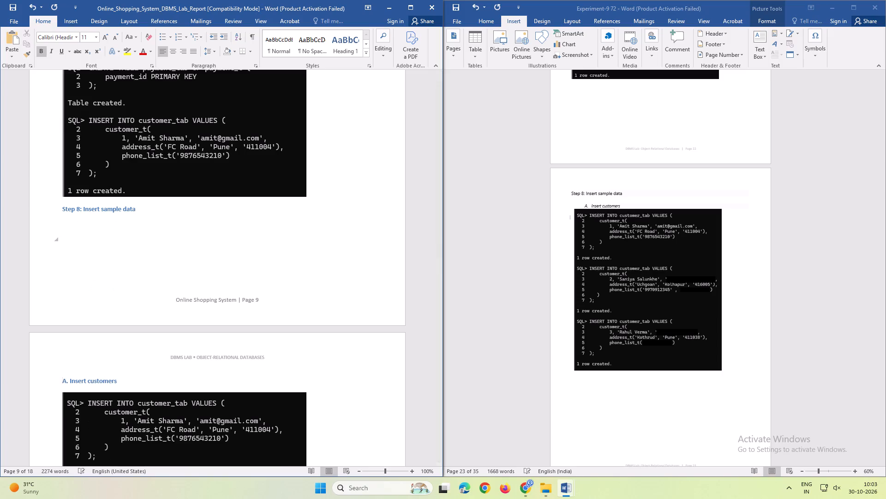
pyautogui.press('BackSpace')
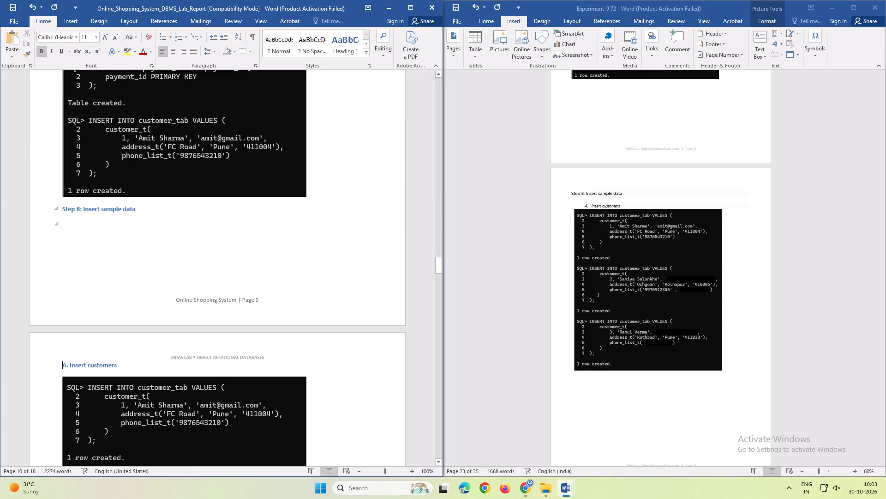
# Insert blank lines before the Step 8: Insert sample data heading so it starts at the top of the next page.
pyautogui.click(63, 210)
pyautogui.press('Return')
pyautogui.press('Return')
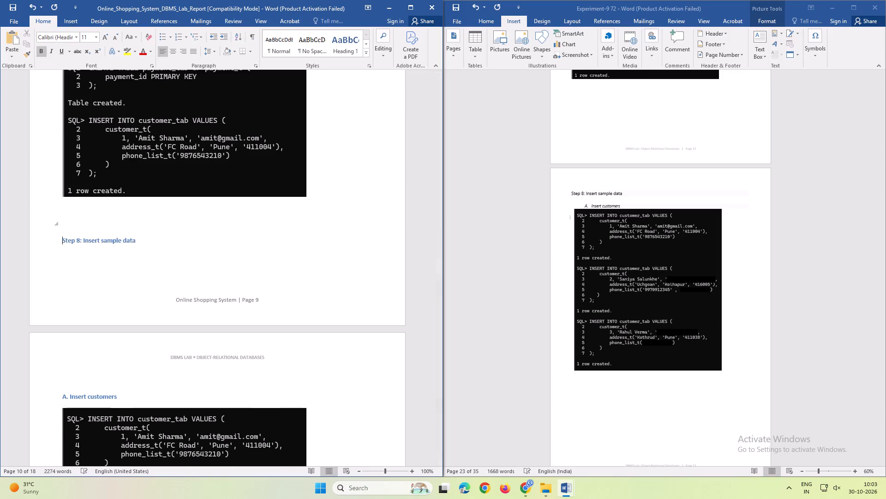
pyautogui.press('Return')
pyautogui.press('Return')
pyautogui.press('Return')
pyautogui.press('Return')
pyautogui.scroll(-2, 67, 215)
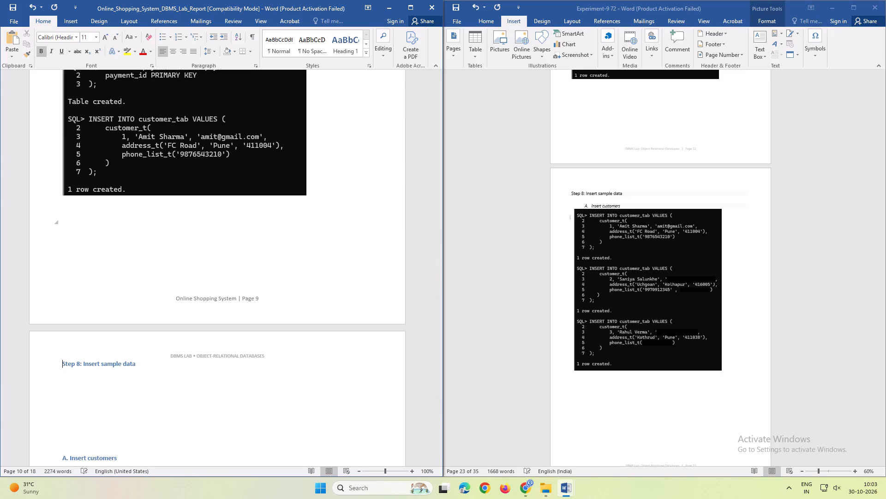
# Remove the extra blank lines between the Step 8 heading and the A. Insert customers heading, keeping each on its own line.
pyautogui.click(62, 416)
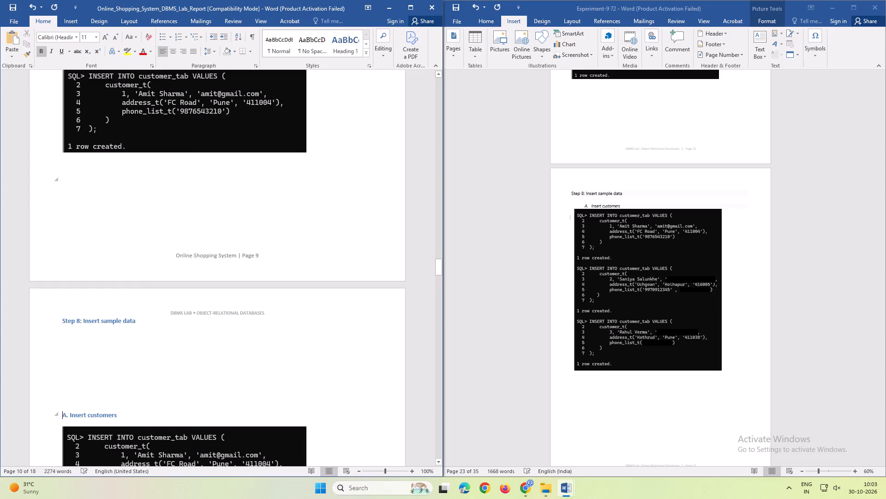
pyautogui.press('BackSpace')
pyautogui.press('BackSpace')
pyautogui.press('BackSpace')
pyautogui.press('BackSpace')
pyautogui.press('BackSpace')
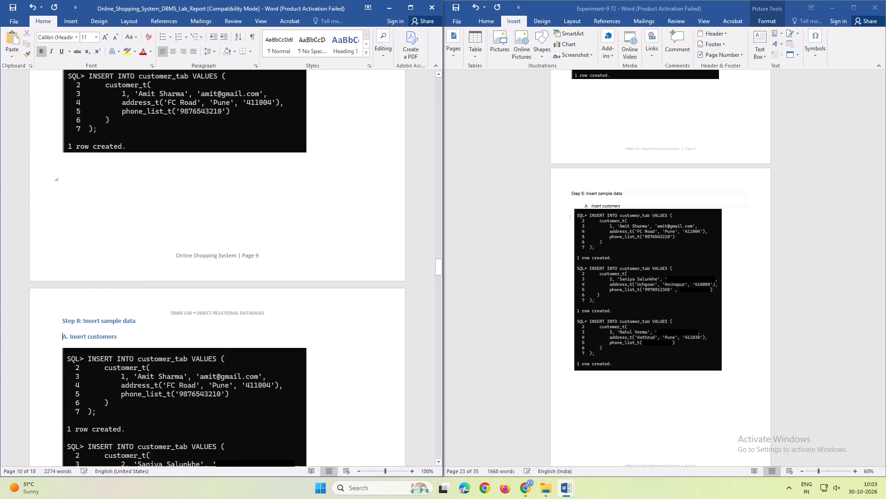
pyautogui.press('BackSpace')
pyautogui.press('Return')
# Put the B. Insert products heading on its own line below the customers screenshot.
pyautogui.scroll(-12, 121, 412)
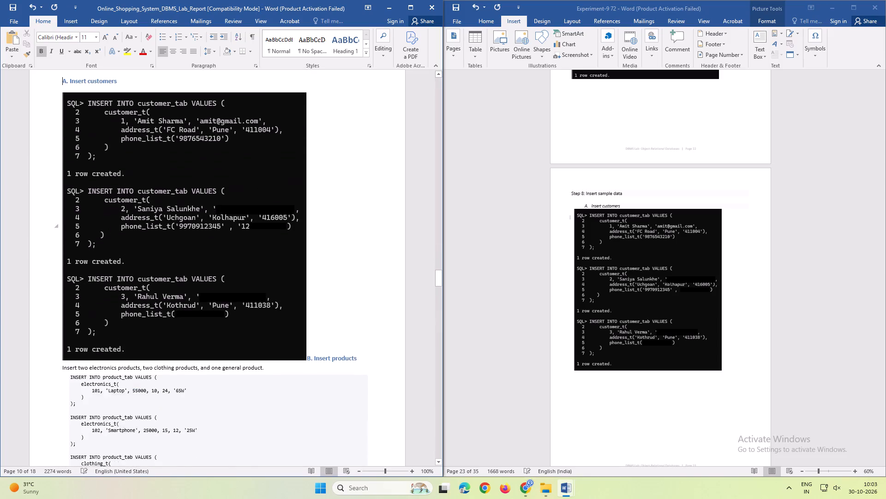
pyautogui.scroll(-5, 145, 406)
pyautogui.click(307, 236)
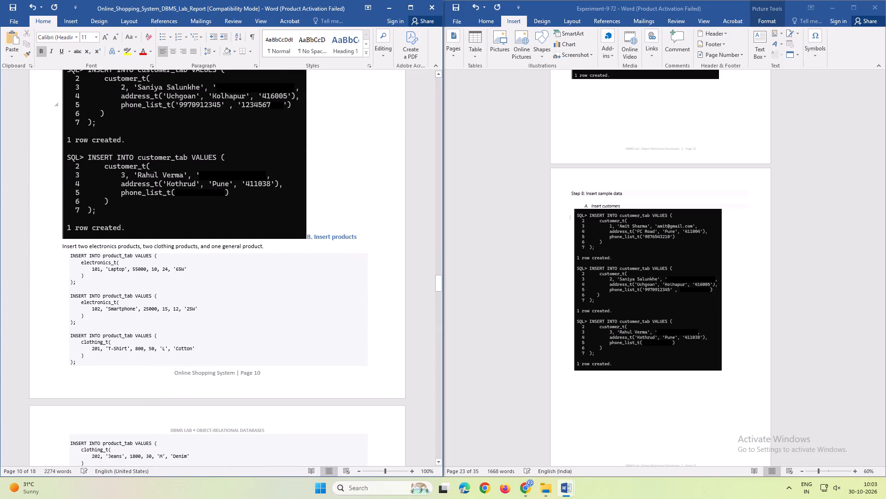
pyautogui.press('Return')
# Copy the Insert products screenshot from Experiment-9 72.
pyautogui.scroll(-5, 324, 245)
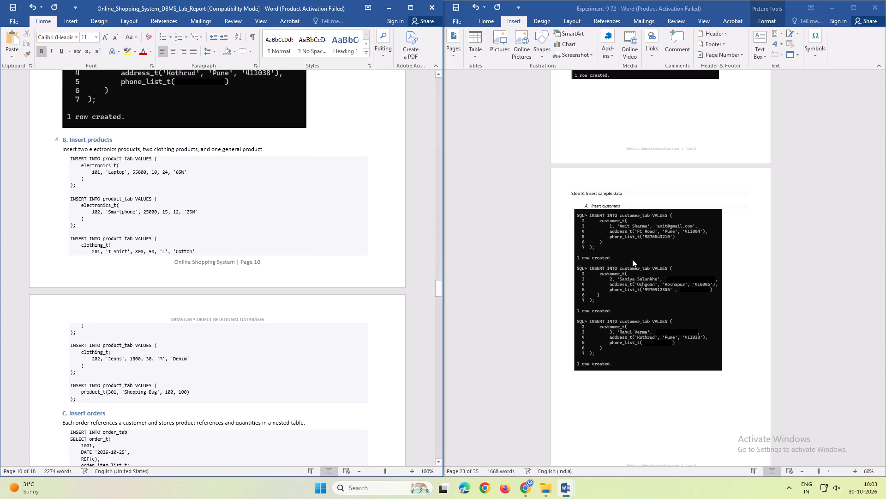
pyautogui.scroll(-20, 671, 255)
pyautogui.scroll(-9, 671, 255)
pyautogui.click(657, 254)
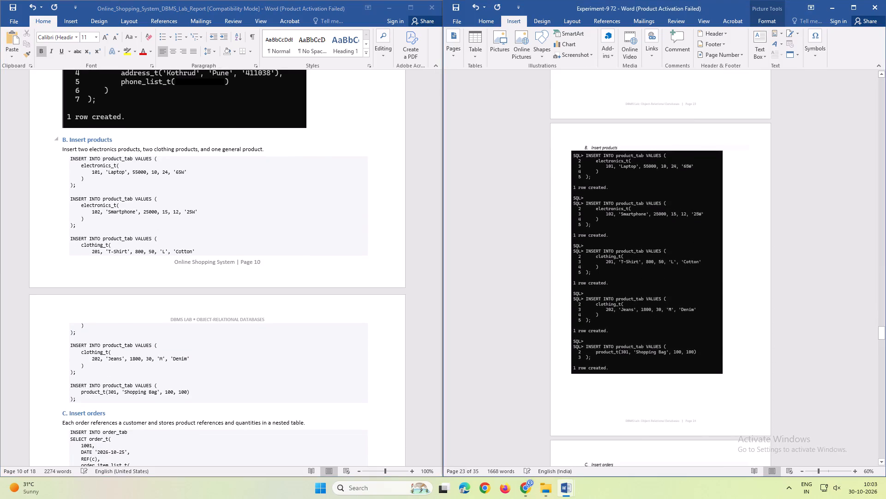
pyautogui.rightClick(657, 254)
pyautogui.click(627, 253)
pyautogui.rightClick(627, 253)
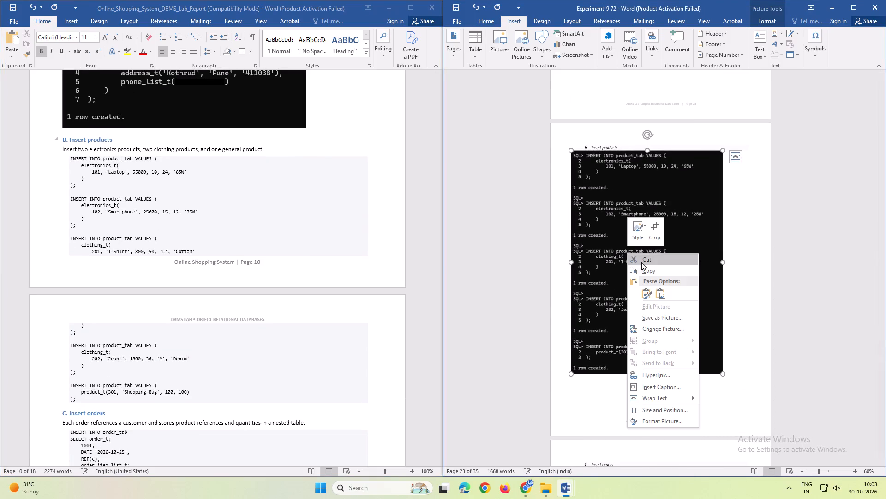
pyautogui.click(642, 268)
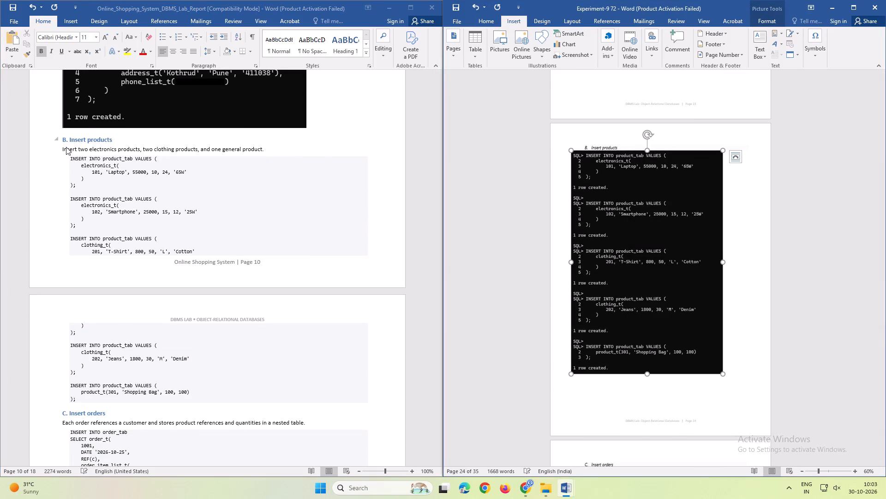
# Replace the sentence and product_tab insert statements under B. Insert products with the copied screenshot, keeping the C. Insert orders heading on its own line.
pyautogui.click(61, 150)
pyautogui.click(64, 151)
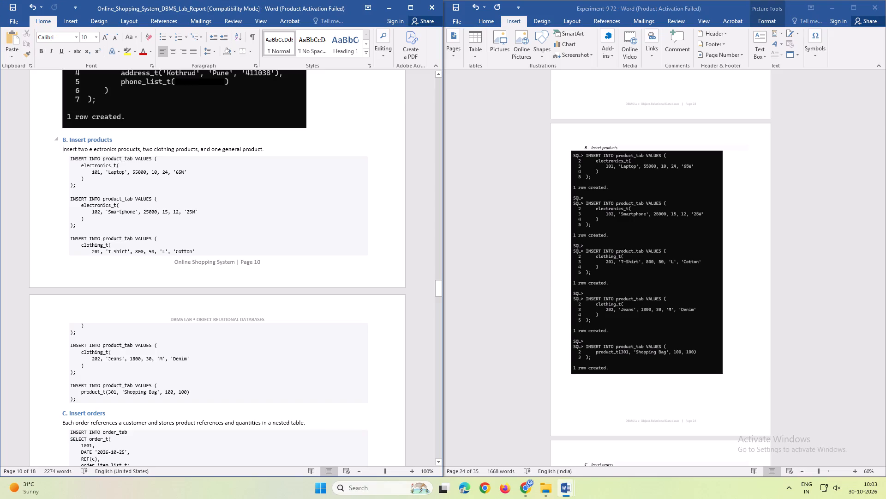
pyautogui.moveTo(62, 151); pyautogui.dragTo(202, 396)
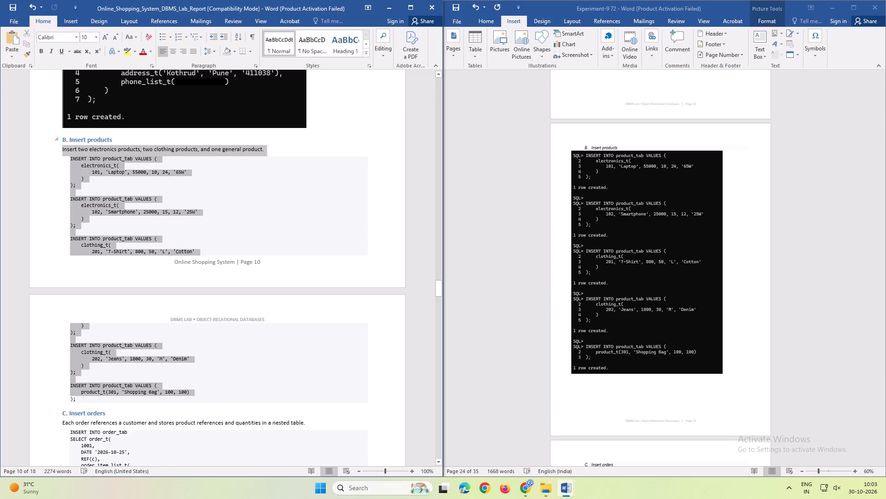
pyautogui.moveTo(202, 396); pyautogui.dragTo(201, 399)
pyautogui.hotkey('ctrl', 'v')
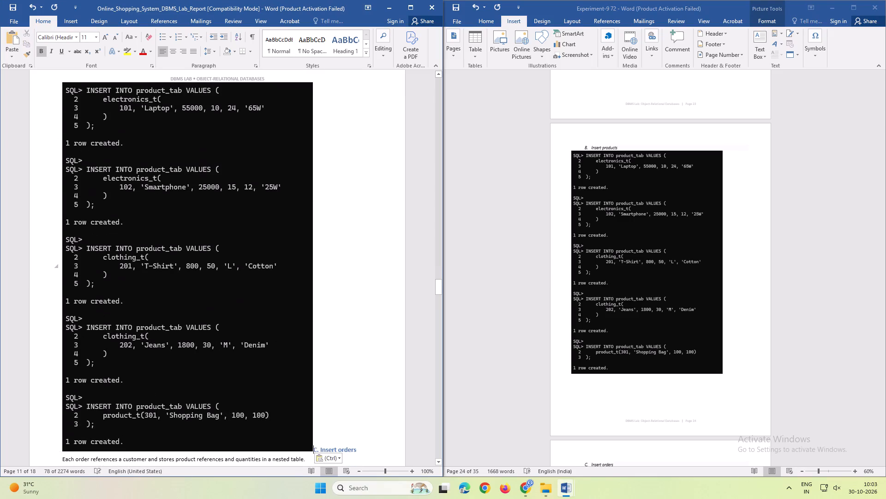
pyautogui.scroll(1, 201, 396)
pyautogui.press('Return')
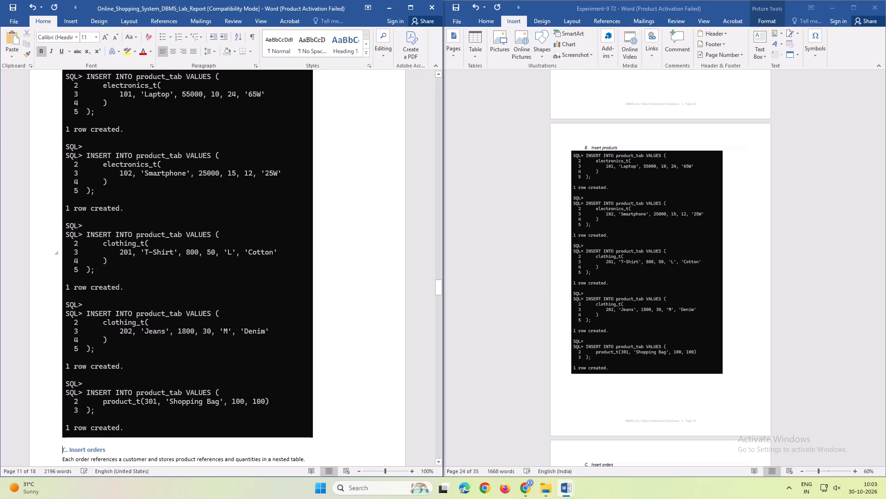
# Copy the order_tab insert screenshot for C. Insert orders from Experiment-9 72.
pyautogui.scroll(-15, 253, 366)
pyautogui.scroll(-11, 588, 319)
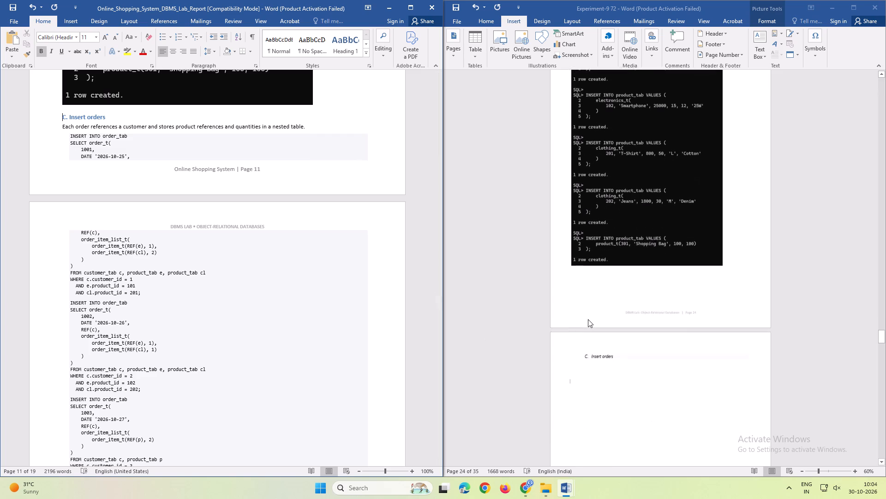
pyautogui.scroll(-20, 588, 319)
pyautogui.scroll(-13, 588, 319)
pyautogui.click(633, 313)
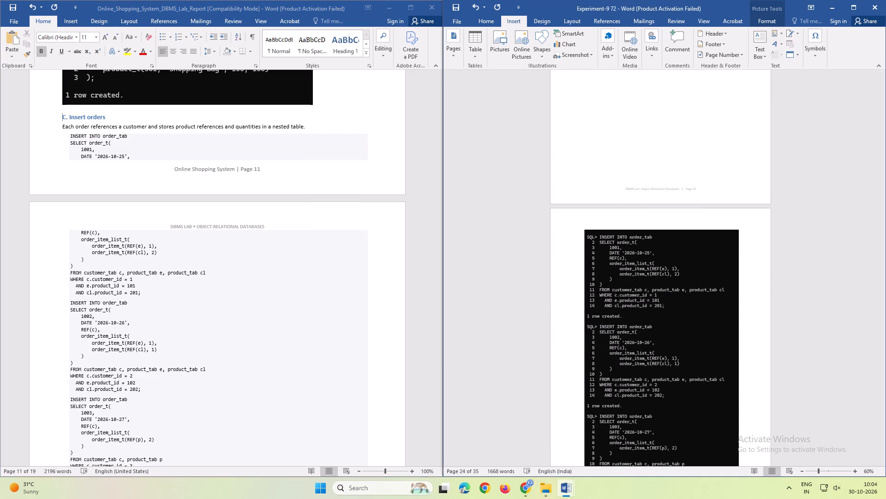
pyautogui.scroll(-8, 618, 308)
pyautogui.click(626, 302)
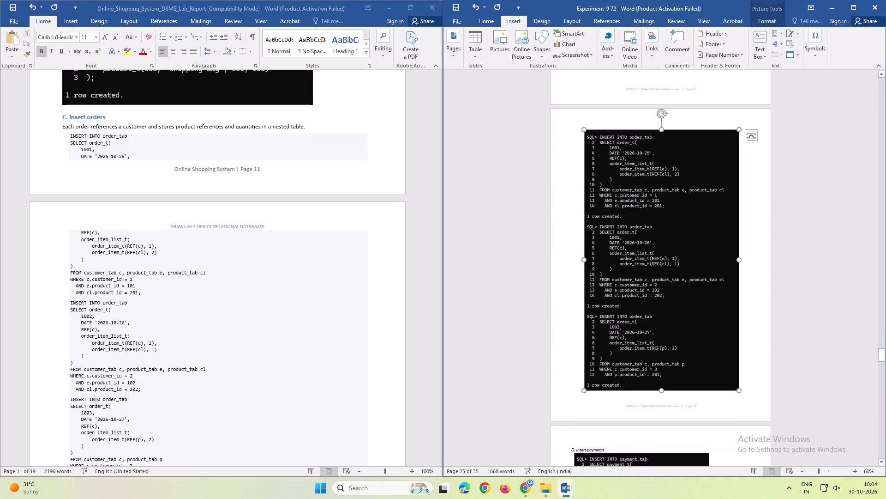
pyautogui.rightClick(626, 296)
pyautogui.click(648, 317)
# Replace the sentence and order_tab insert statements under C. Insert orders with the copied screenshot, keeping the D. Insert payments heading on its own line.
pyautogui.click(86, 146)
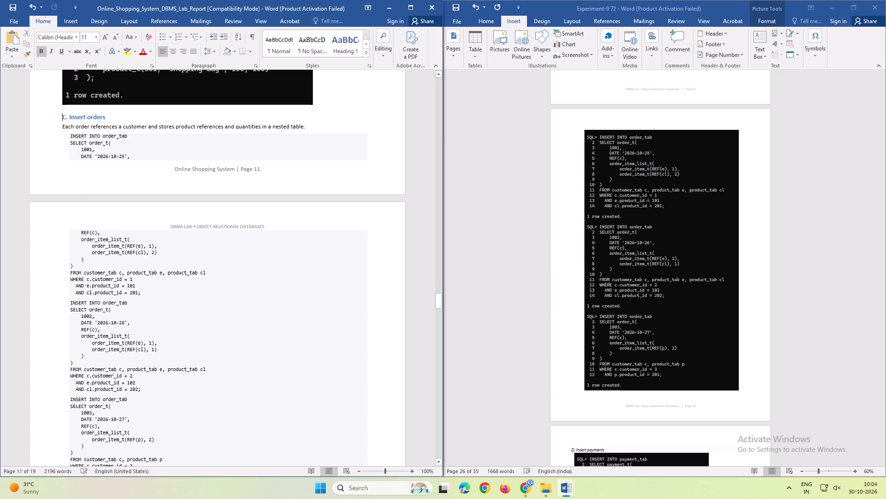
pyautogui.moveTo(63, 127); pyautogui.dragTo(156, 274)
pyautogui.scroll(-7, 158, 274)
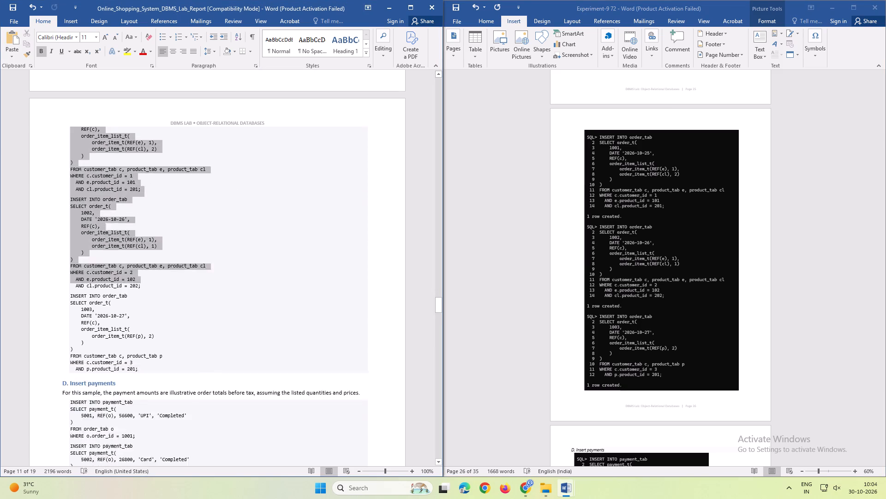
pyautogui.moveTo(156, 274); pyautogui.dragTo(167, 204)
pyautogui.scroll(-5, 156, 273)
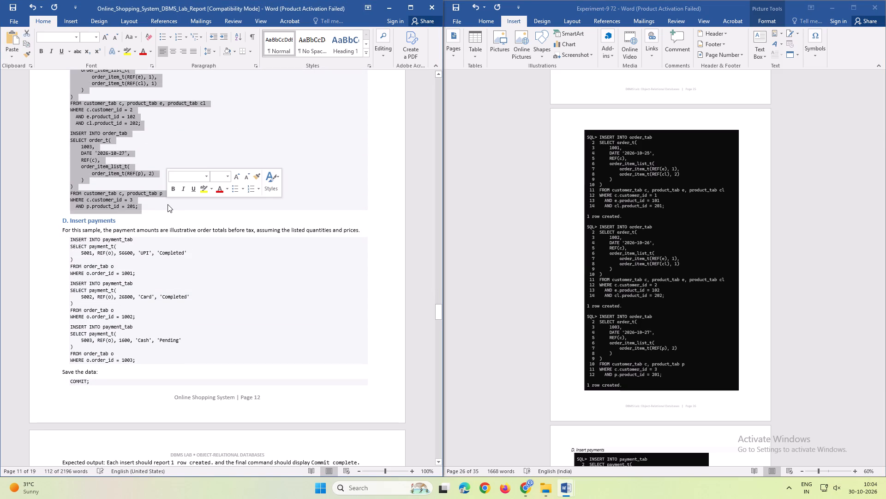
pyautogui.hotkey('ctrl', 'v')
pyautogui.scroll(1, 191, 234)
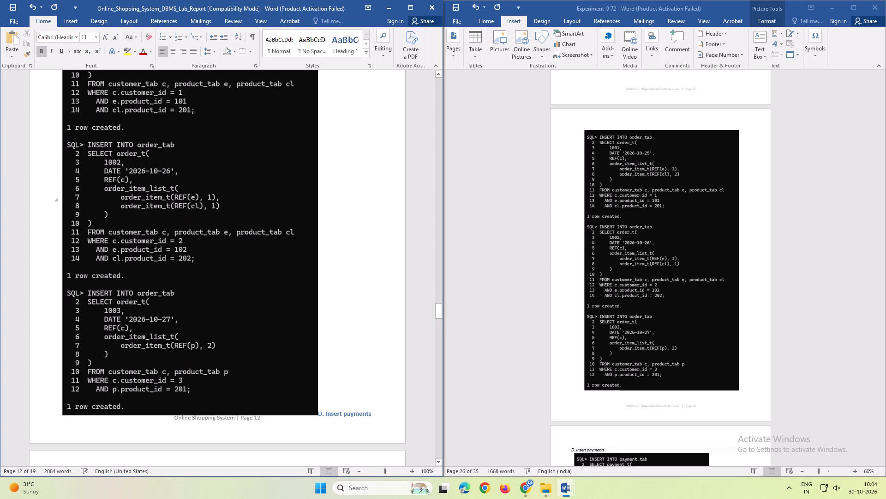
pyautogui.press('Return')
# Copy the Insert payments screenshot from Experiment-9 72.
pyautogui.scroll(-13, 194, 236)
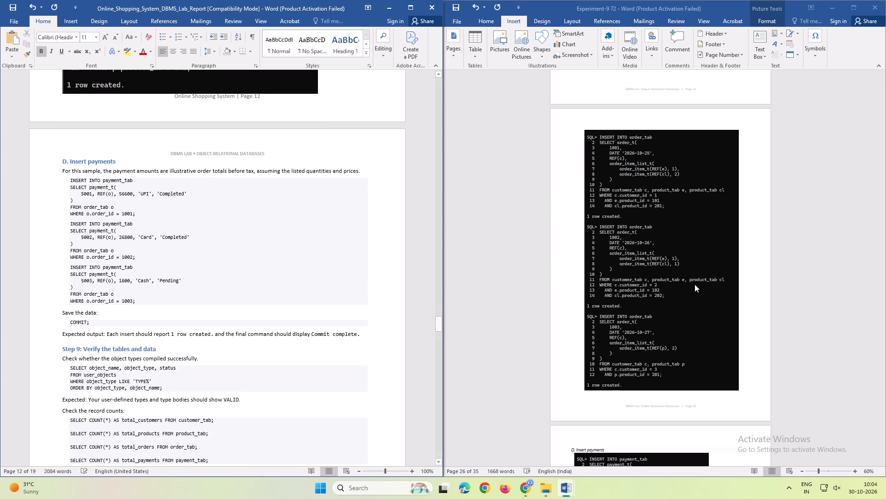
pyautogui.scroll(-20, 754, 270)
pyautogui.scroll(-1, 754, 270)
pyautogui.click(644, 282)
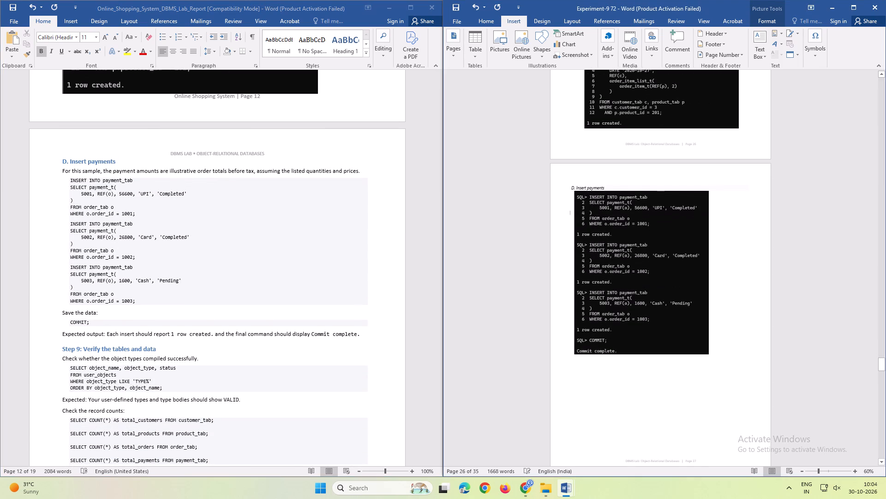
pyautogui.click(636, 278)
pyautogui.rightClick(635, 277)
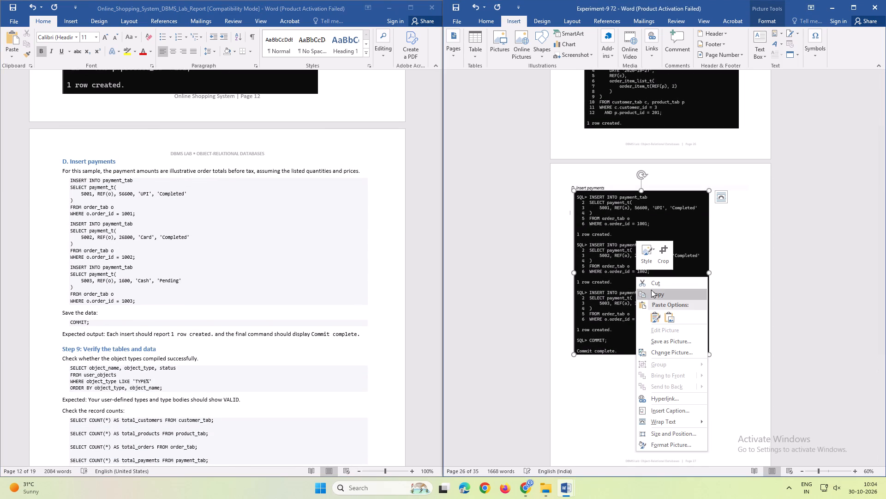
pyautogui.click(652, 293)
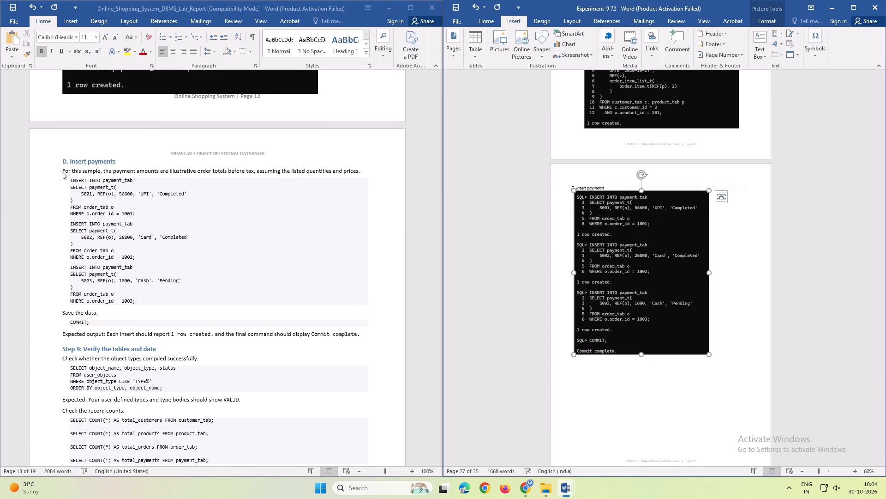
# Replace everything under D. Insert payments, through the expected output line, with the copied screenshot, keeping the Step 9 heading on its own line.
pyautogui.click(65, 171)
pyautogui.click(62, 172)
pyautogui.moveTo(62, 172); pyautogui.dragTo(94, 304)
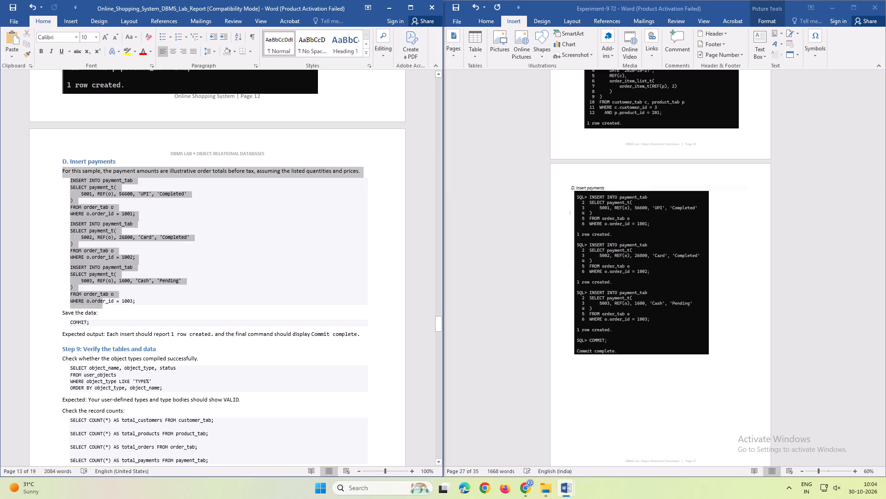
pyautogui.moveTo(94, 304); pyautogui.dragTo(371, 335)
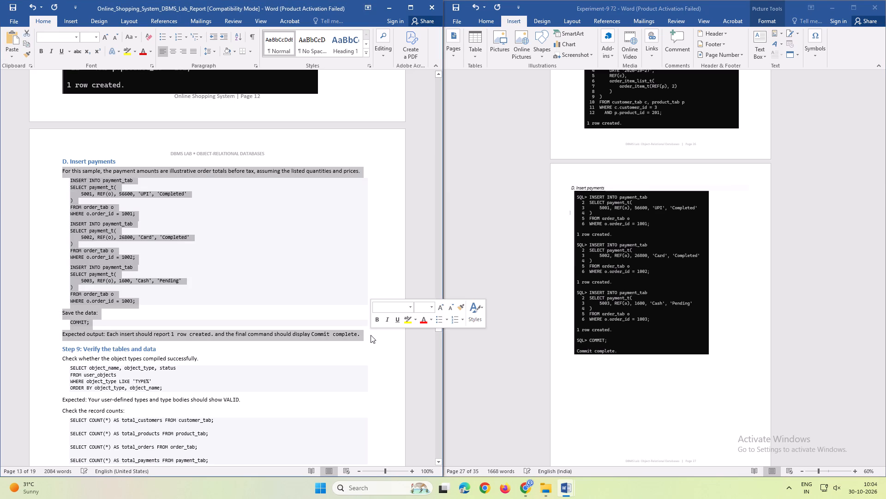
pyautogui.hotkey('ctrl', 'v')
pyautogui.scroll(-7, 371, 335)
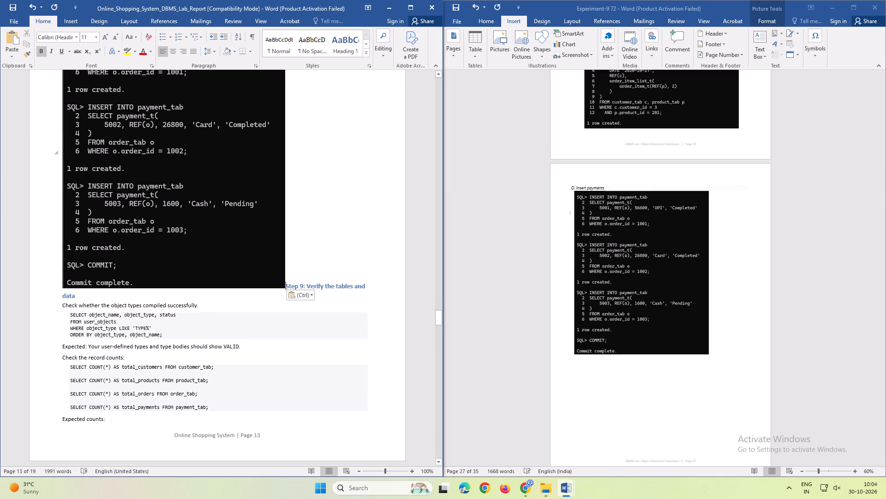
pyautogui.press('Return')
# Copy the screenshot of the object_name, object_type, status query for Step 9 from Experiment-9 72.
pyautogui.scroll(-6, 332, 323)
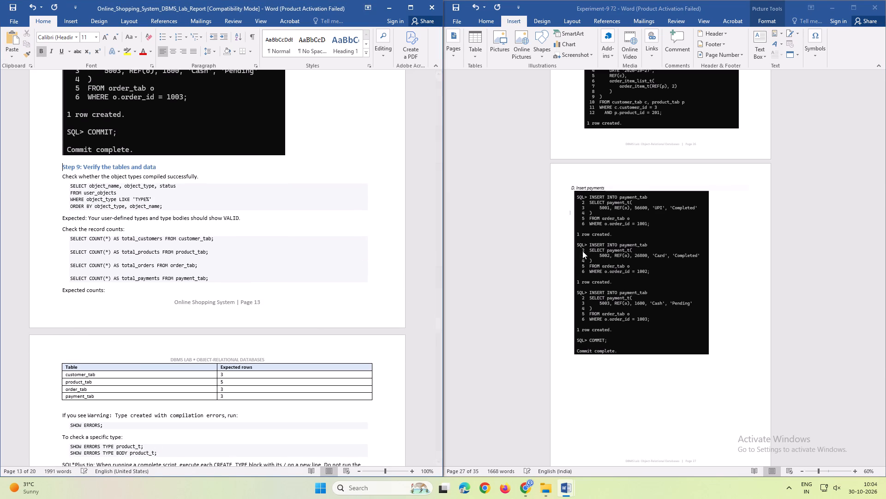
pyautogui.scroll(-20, 623, 249)
pyautogui.scroll(-20, 623, 249)
pyautogui.scroll(-3, 623, 249)
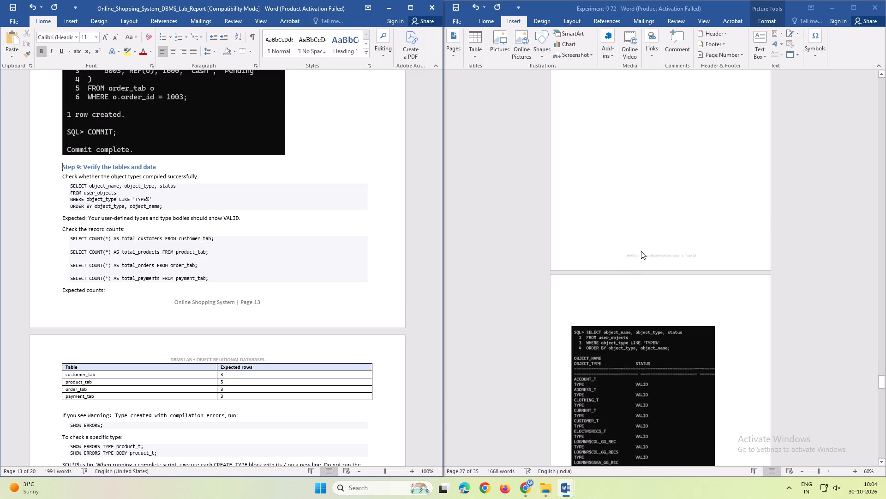
pyautogui.scroll(-11, 641, 251)
pyautogui.click(634, 252)
pyautogui.click(609, 252)
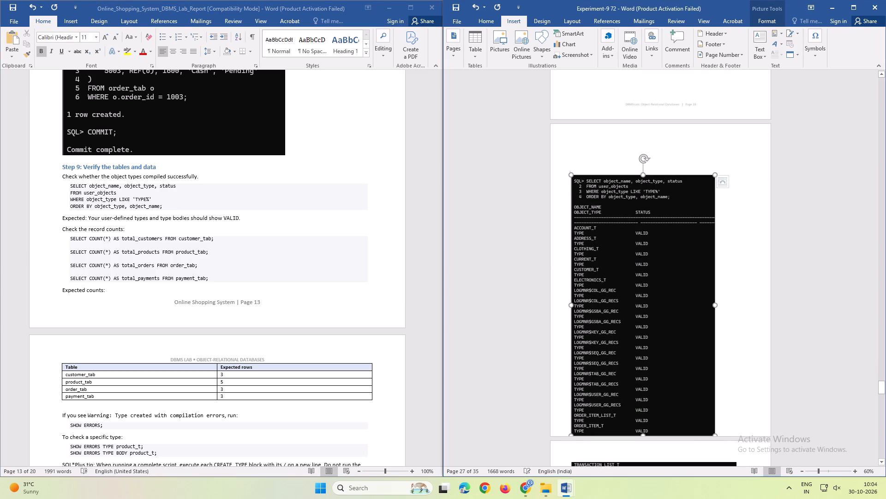
pyautogui.rightClick(609, 252)
pyautogui.click(635, 268)
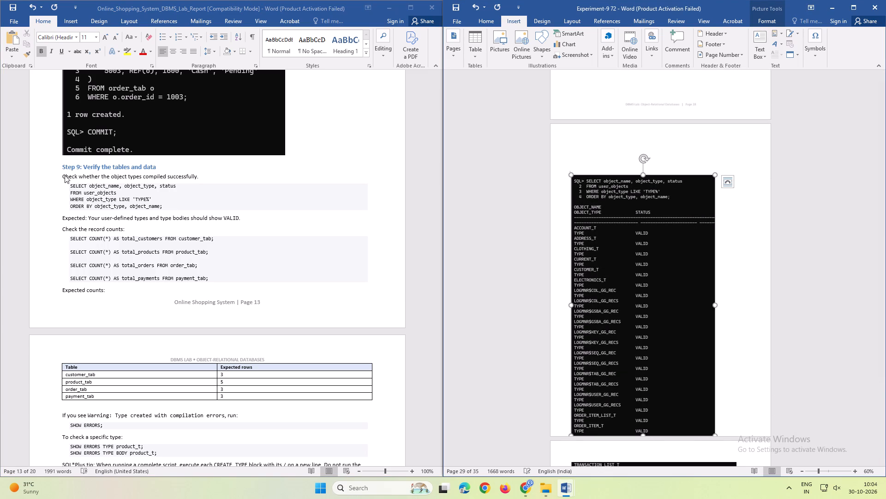
# Examine how the Step 9 heading and its verification screenshots are arranged across pages in Experiment-9 72.
pyautogui.scroll(-7, 627, 267)
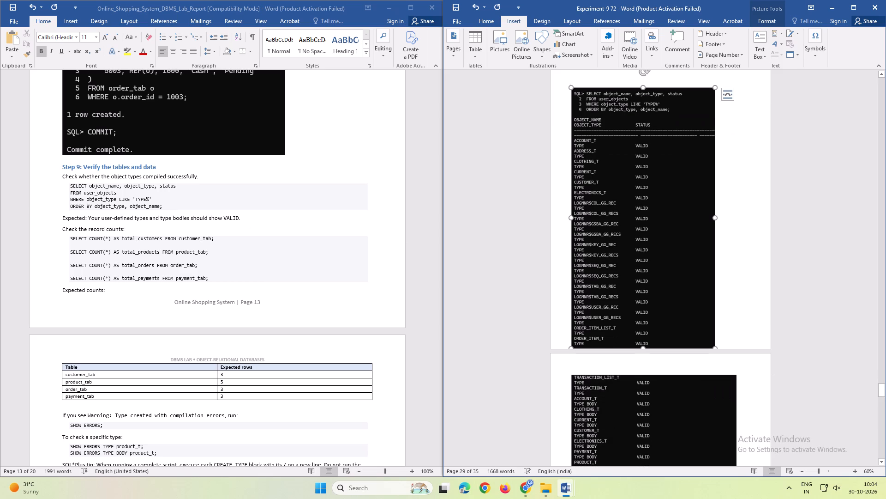
pyautogui.scroll(7, 619, 301)
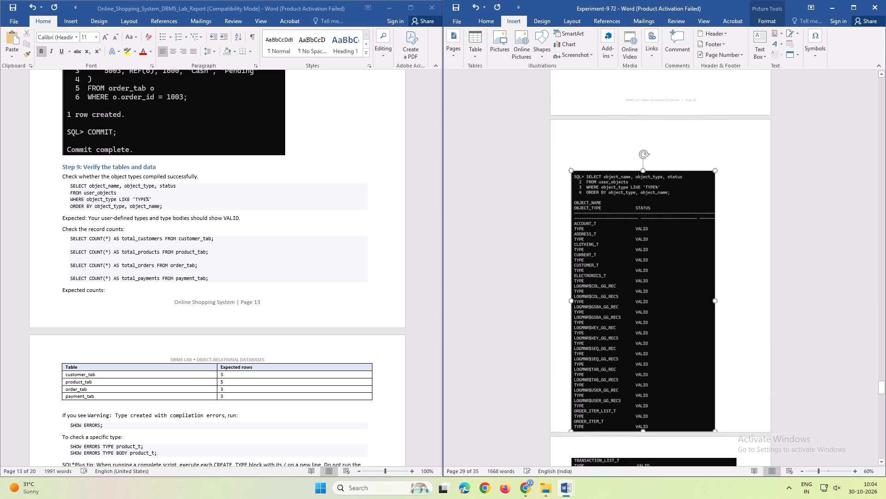
pyautogui.scroll(17, 619, 301)
pyautogui.scroll(7, 619, 301)
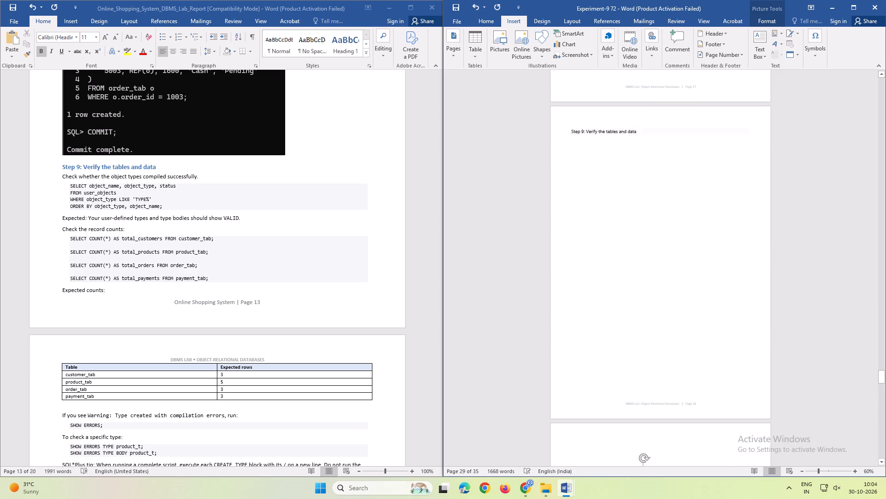
pyautogui.scroll(-7, 619, 301)
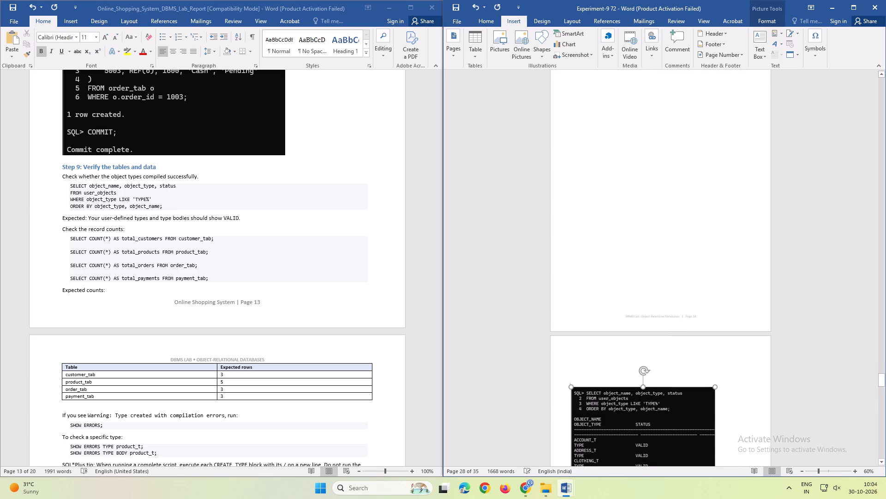
pyautogui.scroll(-15, 619, 301)
pyautogui.scroll(-14, 619, 301)
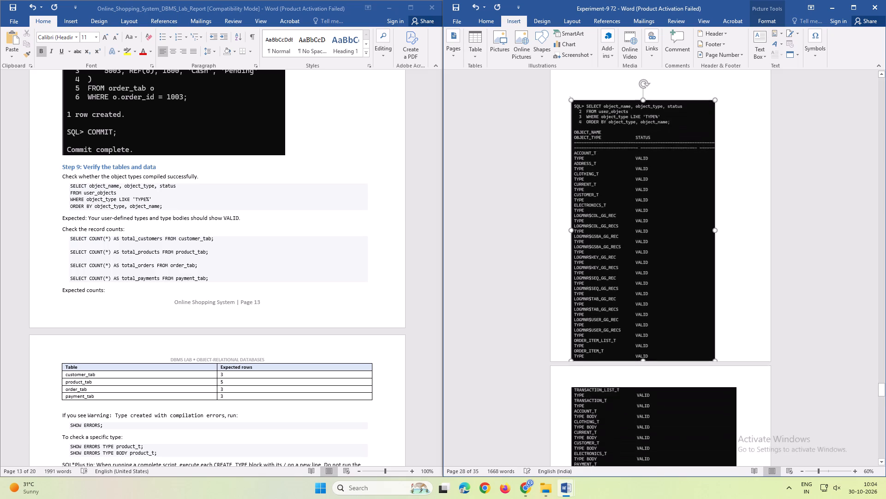
pyautogui.scroll(-9, 619, 301)
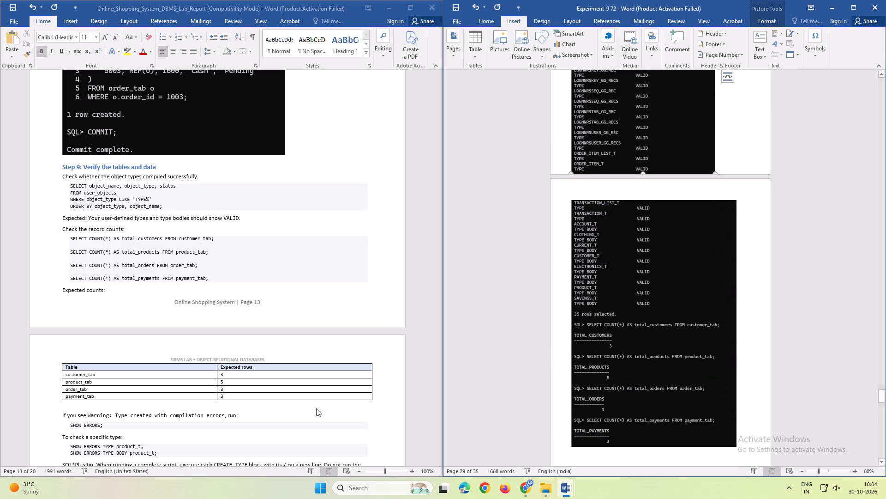
# Replace everything under the Step 9 heading, through the SQL*Plus tip, with the copied screenshot, keeping the Step 10 heading on its own line.
pyautogui.click(64, 178)
pyautogui.click(64, 178)
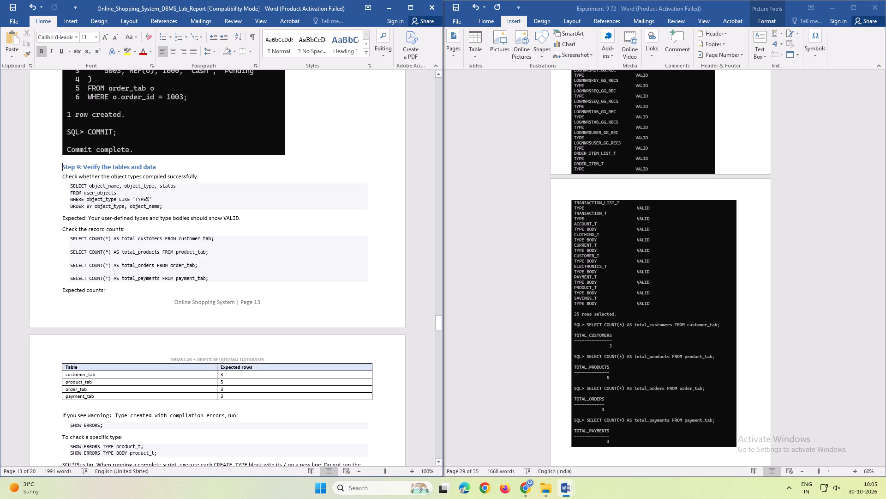
pyautogui.moveTo(63, 176); pyautogui.dragTo(146, 352)
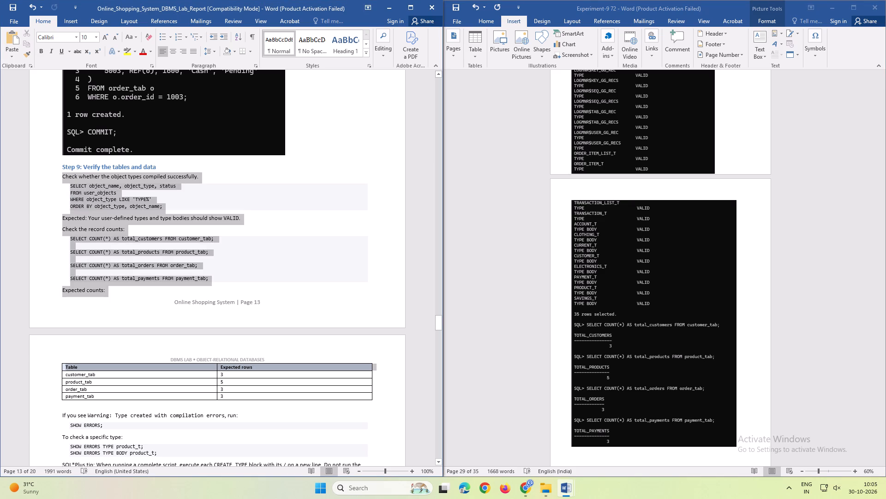
pyautogui.moveTo(146, 352); pyautogui.dragTo(217, 350)
pyautogui.scroll(-6, 186, 368)
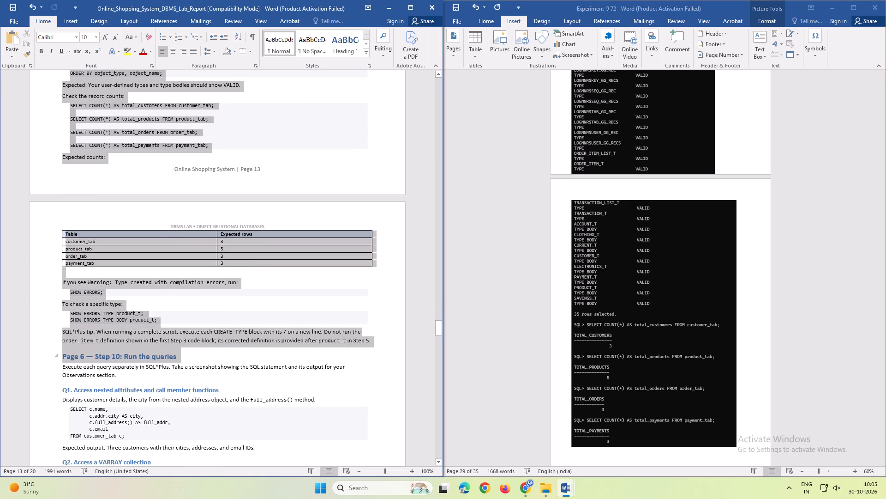
pyautogui.moveTo(217, 350); pyautogui.dragTo(379, 341)
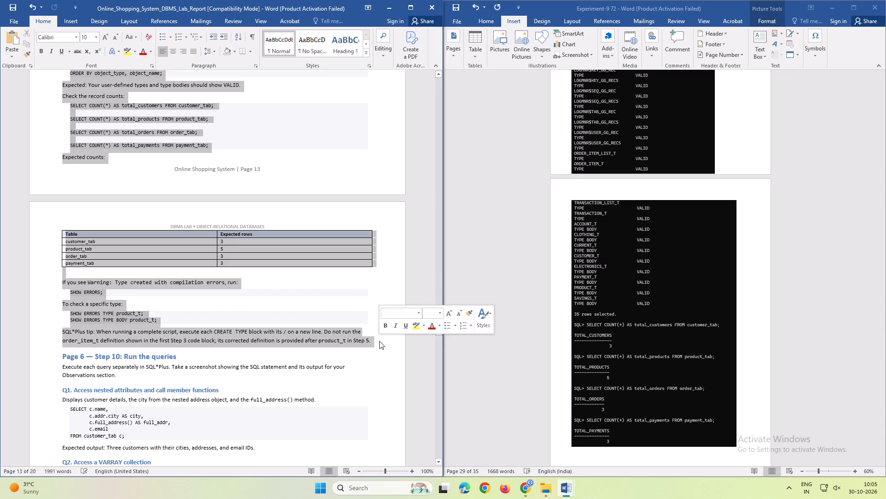
pyautogui.hotkey('ctrl', 'v')
pyautogui.scroll(-7, 379, 341)
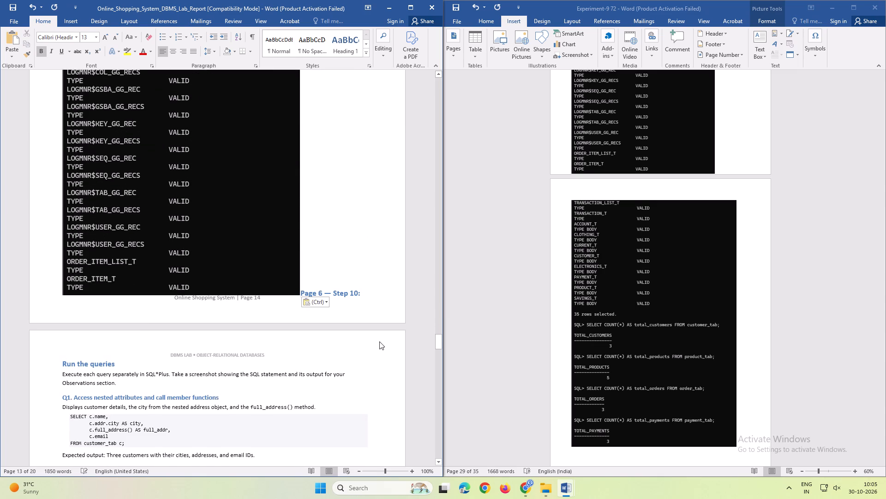
pyautogui.press('Return')
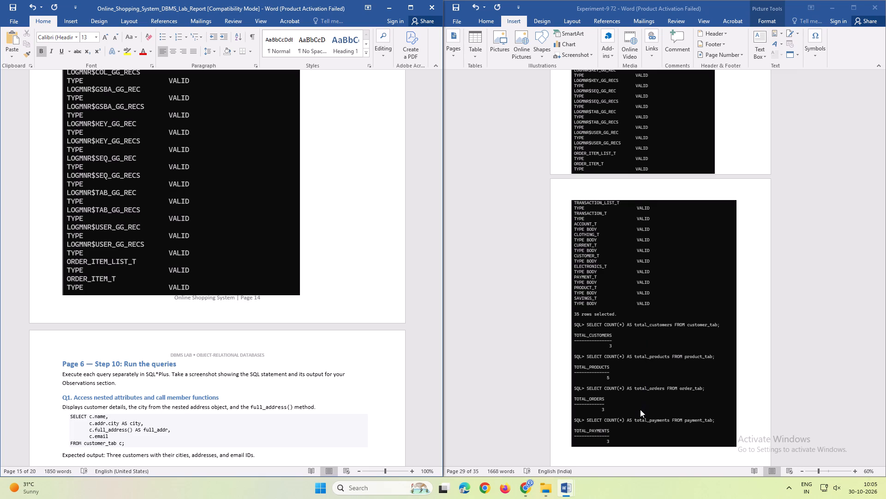
# Copy the second Step 9 screenshot, starting at TRANSACTION_LIST_T and including the record-count queries, from Experiment-9 72.
pyautogui.click(696, 254)
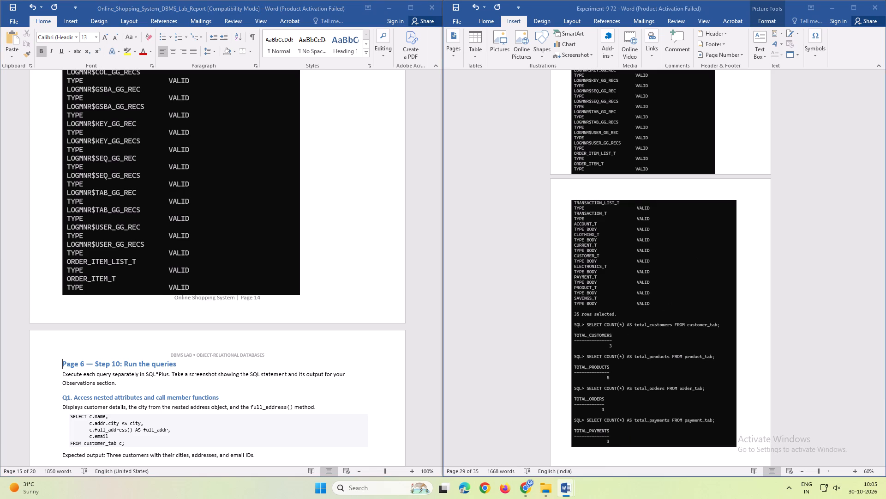
pyautogui.click(680, 269)
pyautogui.rightClick(663, 283)
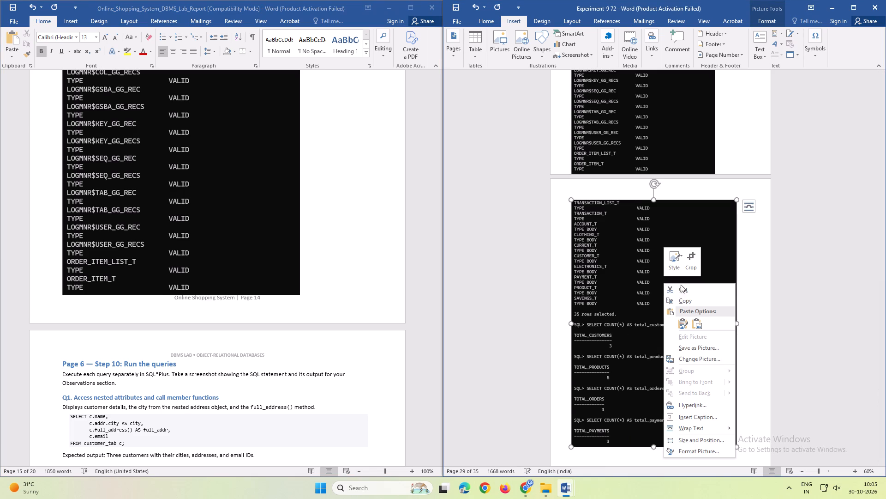
pyautogui.click(692, 305)
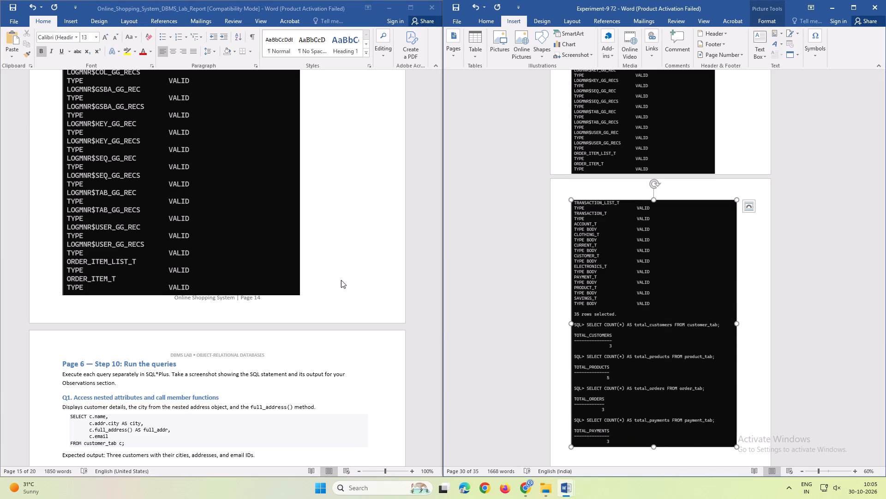
# Paste the copied record-count screenshot on a new line below the object-types screenshot under Step 9.
pyautogui.click(318, 283)
pyautogui.click(316, 289)
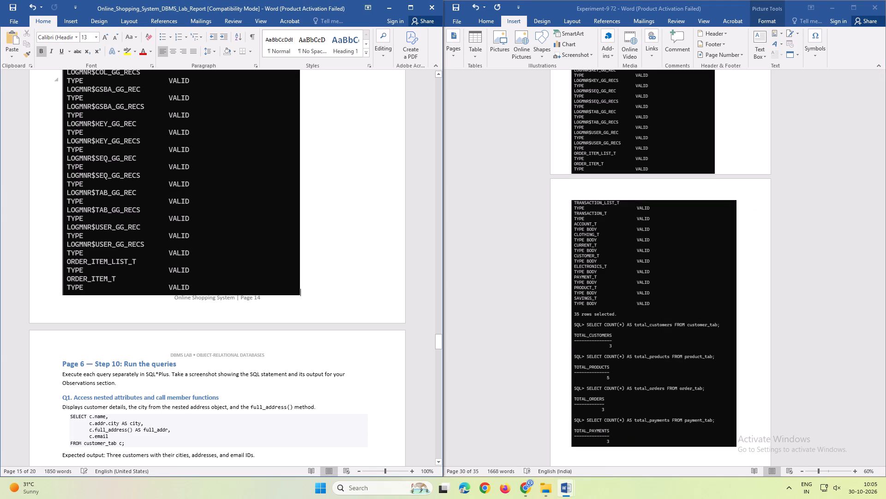
pyautogui.press('Return')
pyautogui.hotkey('ctrl', 'v')
pyautogui.scroll(-5, 310, 304)
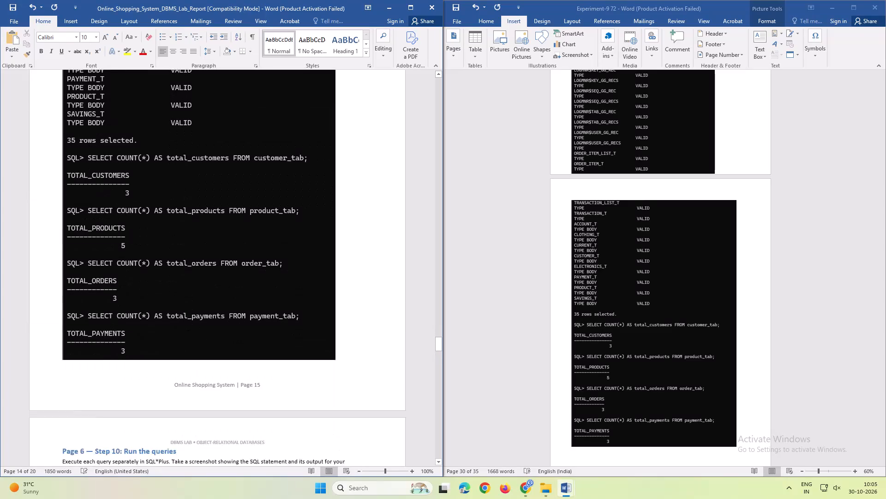
# Delete the paragraph under the Step 10: Run the queries heading about executing each query separately and taking a screenshot.
pyautogui.scroll(-8, 309, 304)
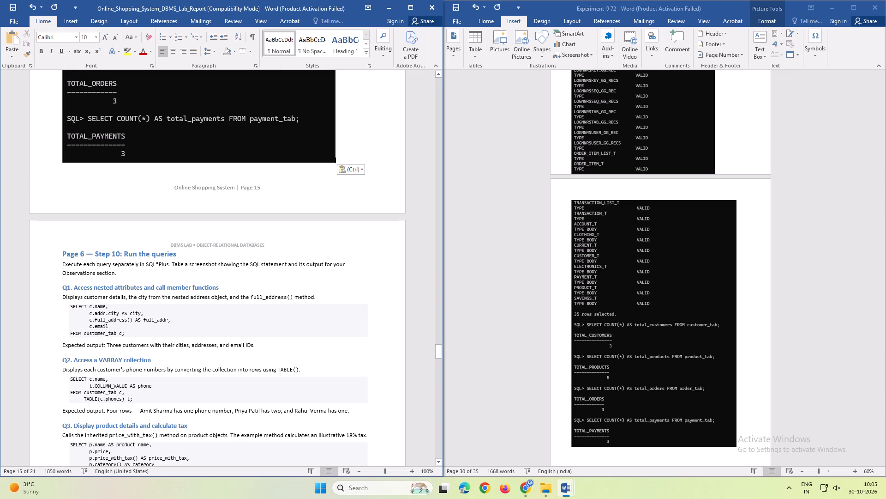
pyautogui.moveTo(121, 274); pyautogui.dragTo(60, 267)
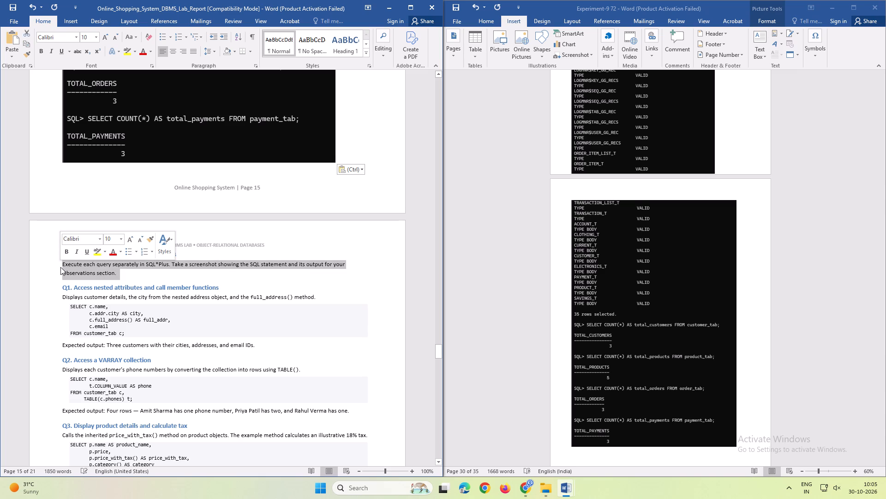
pyautogui.press('BackSpace')
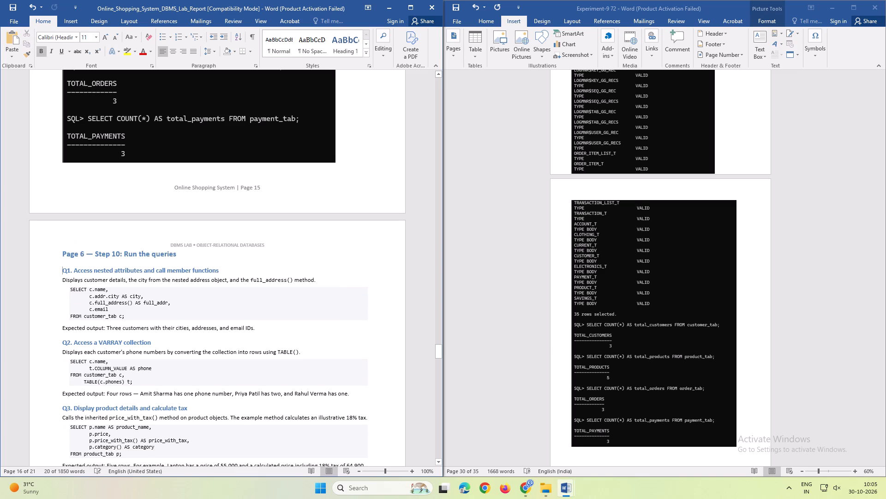
# Examine the rest of the lab report, from the Step 10 queries through Features Demonstrated, Observations and Conclusion.
pyautogui.scroll(-2, 193, 298)
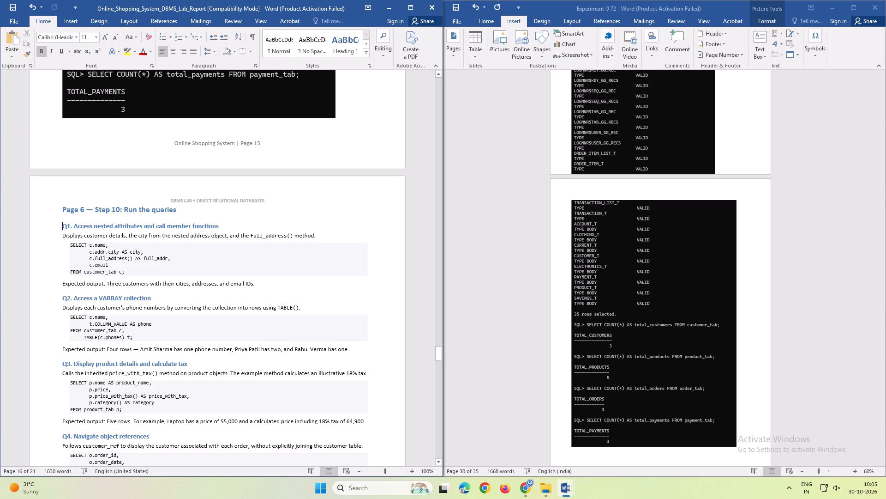
pyautogui.scroll(-20, 94, 256)
pyautogui.scroll(-1, 94, 256)
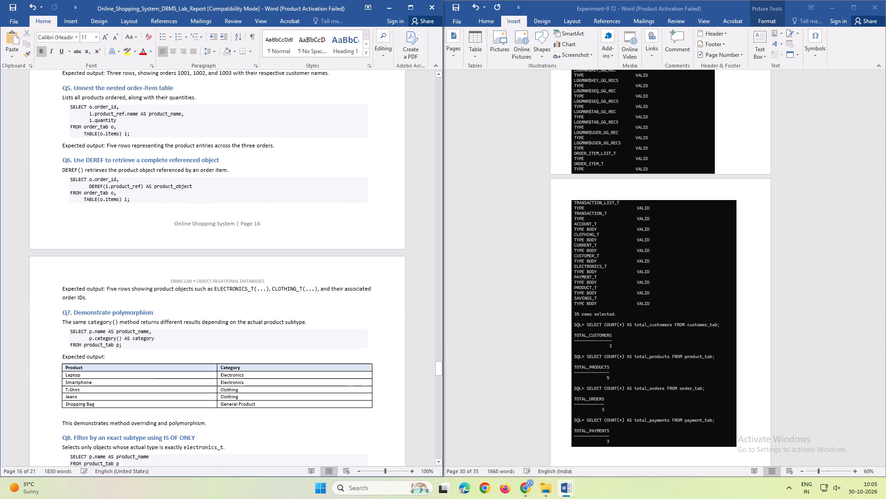
pyautogui.scroll(-15, 95, 255)
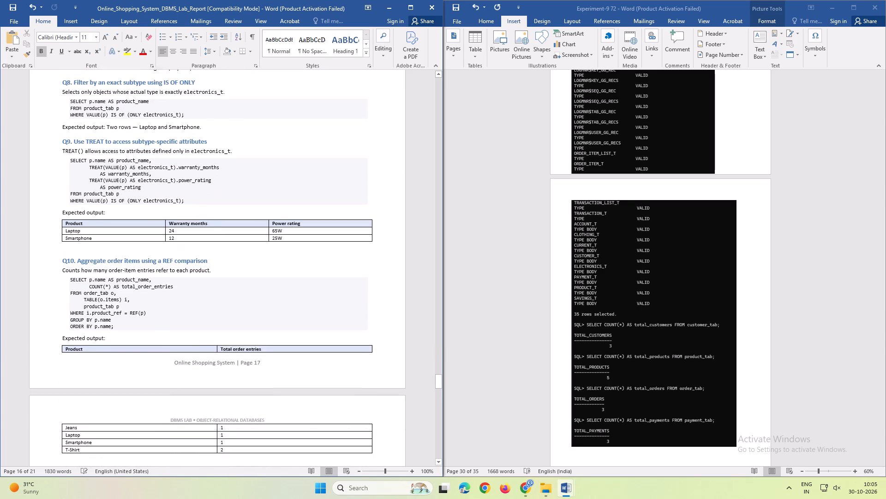
pyautogui.scroll(-18, 95, 255)
pyautogui.scroll(-3, 95, 255)
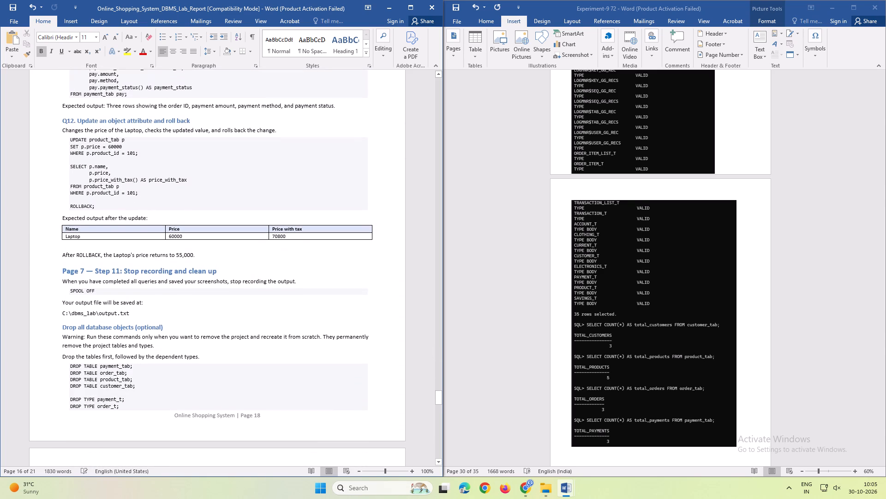
pyautogui.scroll(-14, 95, 255)
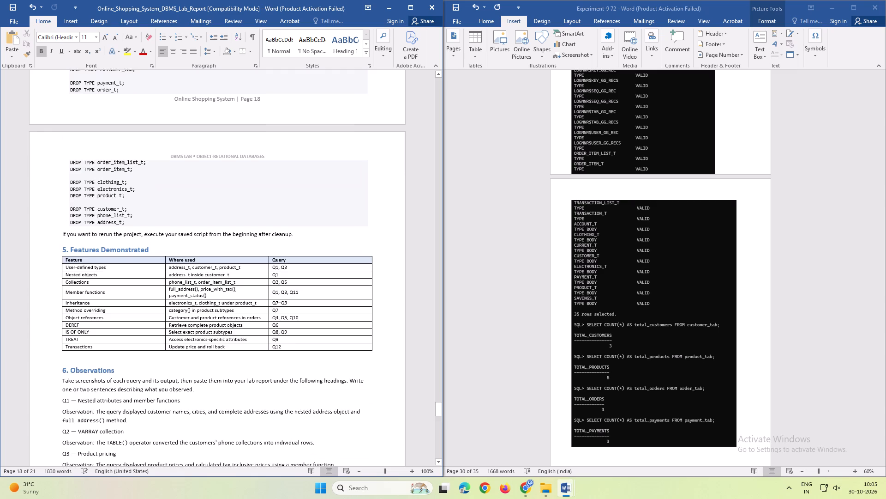
pyautogui.scroll(-12, 95, 255)
pyautogui.scroll(4, 95, 255)
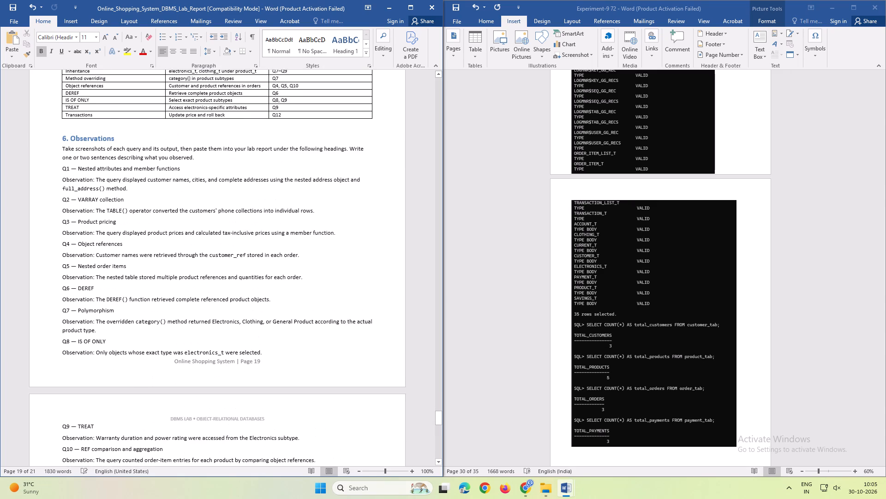
pyautogui.scroll(-7, 95, 255)
pyautogui.scroll(1, 95, 255)
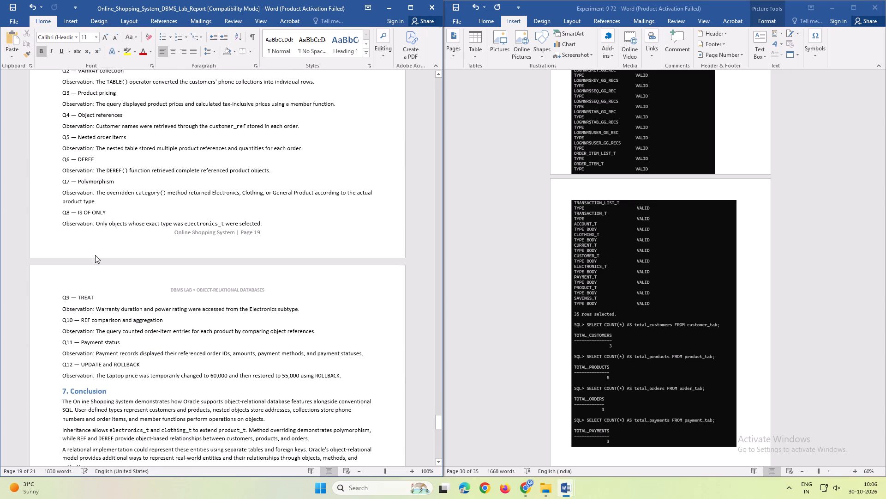
pyautogui.scroll(6, 95, 255)
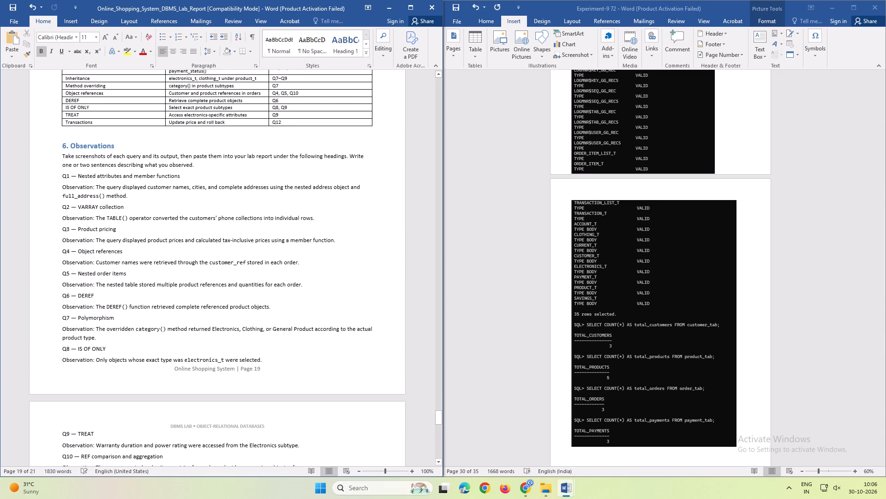
pyautogui.scroll(-6, 95, 255)
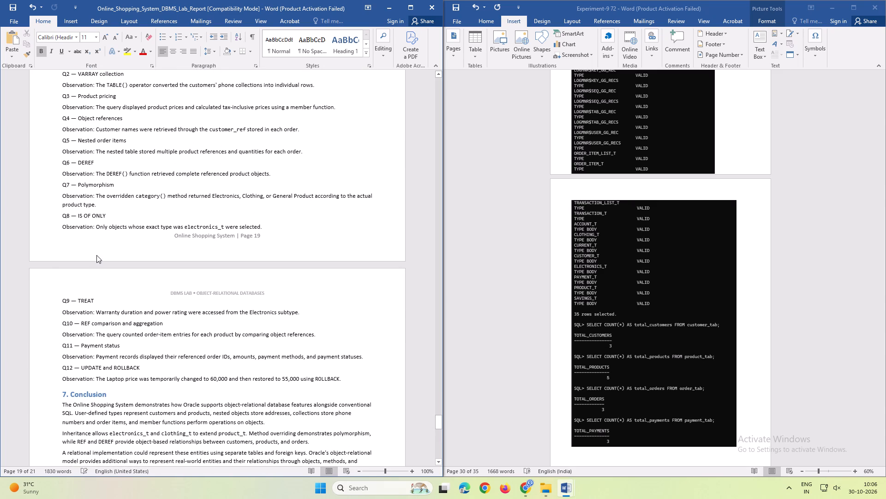
pyautogui.scroll(5, 96, 255)
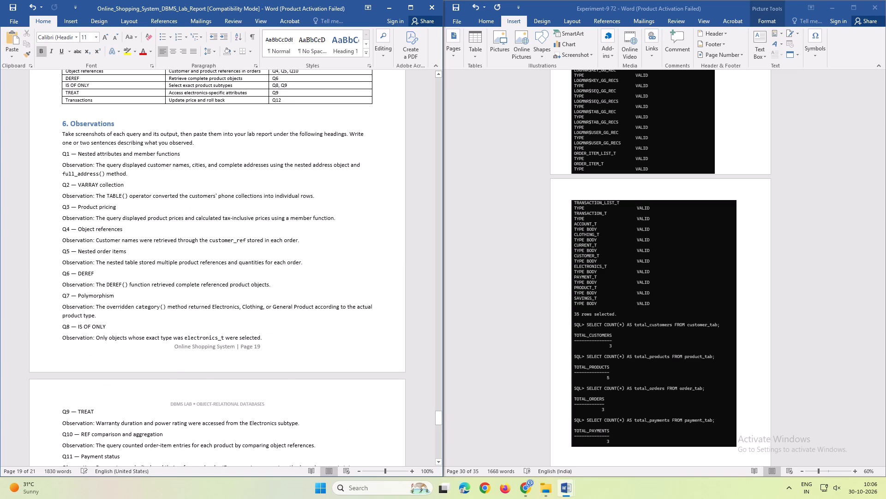
pyautogui.scroll(1, 99, 255)
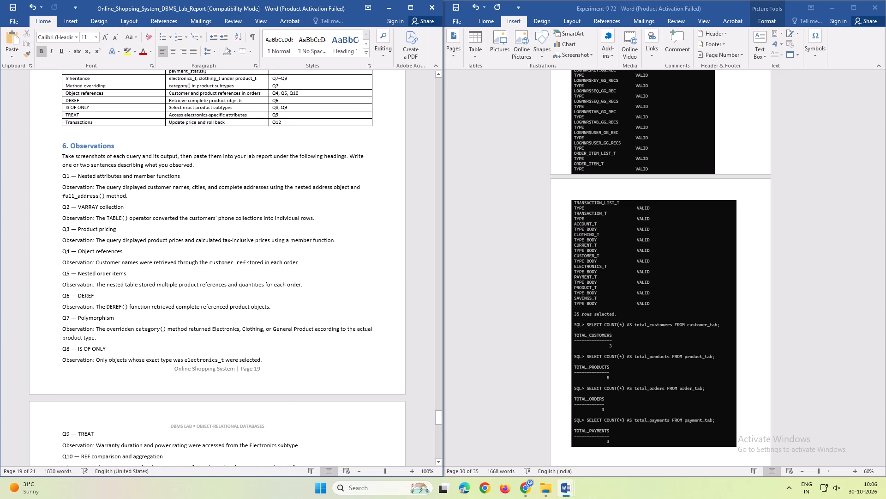
# Review the lab report backwards from Observations through Features Demonstrated and Step 11 to the Step 10 queries.
pyautogui.scroll(13, 99, 255)
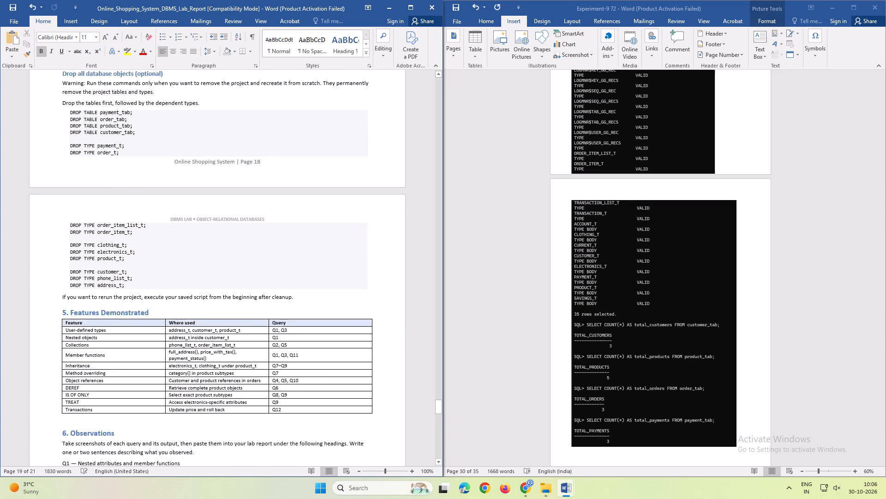
pyautogui.scroll(16, 102, 262)
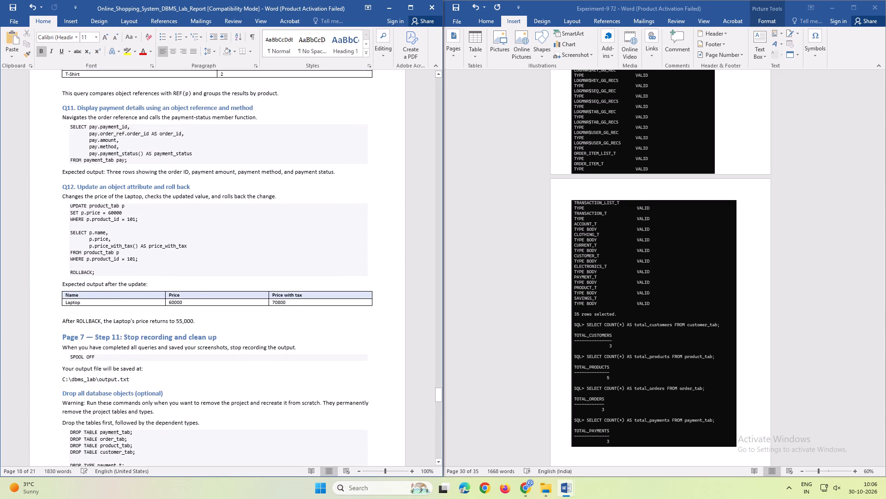
pyautogui.scroll(18, 103, 262)
pyautogui.scroll(7, 106, 263)
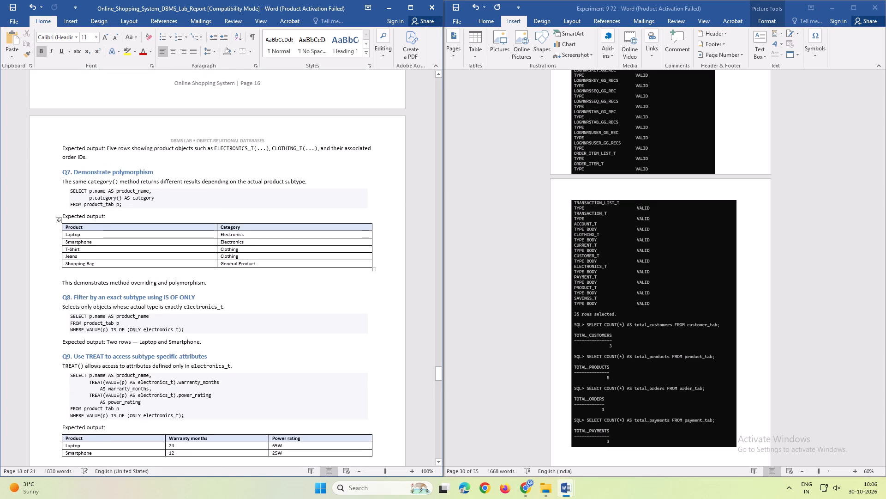
pyautogui.scroll(20, 106, 263)
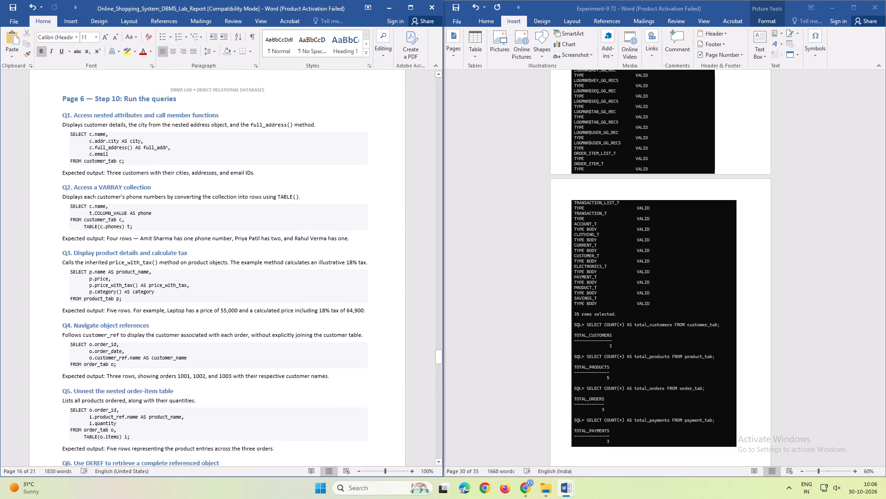
# Look over the Step 10 queries, the Step 11 cleanup commands and the Features Demonstrated table in the lab report.
pyautogui.scroll(-6, 106, 263)
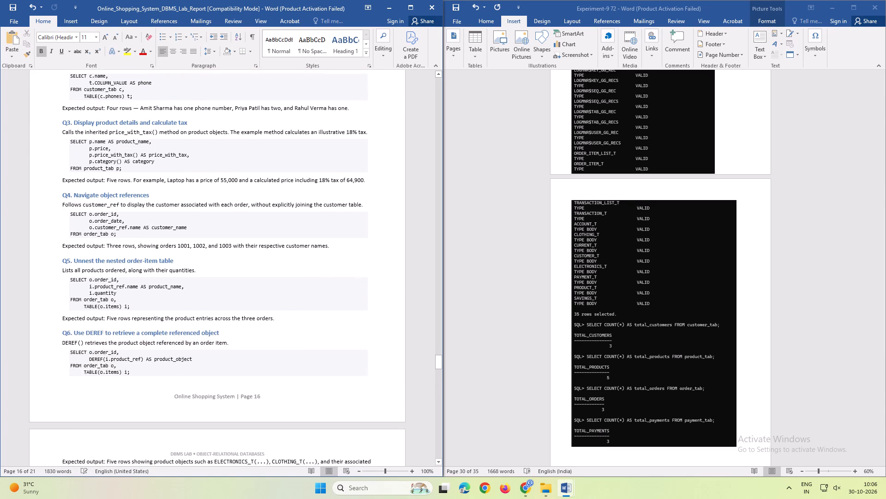
pyautogui.scroll(-20, 106, 263)
pyautogui.scroll(-15, 106, 263)
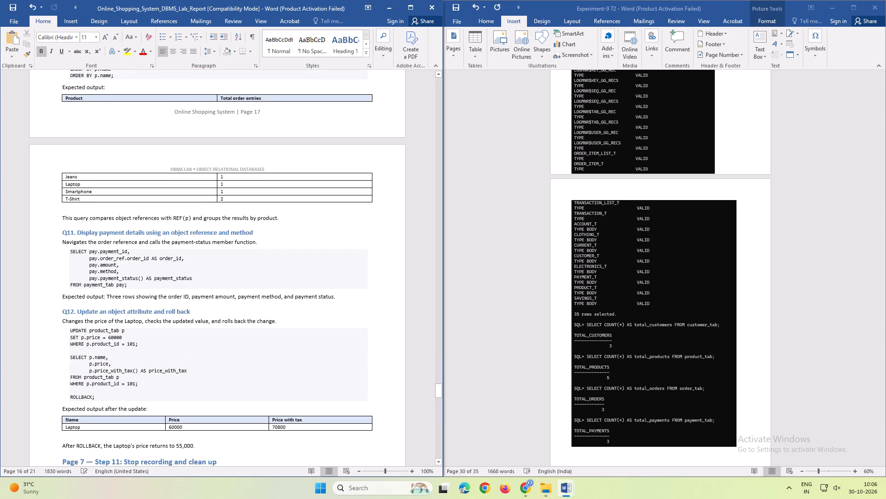
pyautogui.scroll(-20, 121, 270)
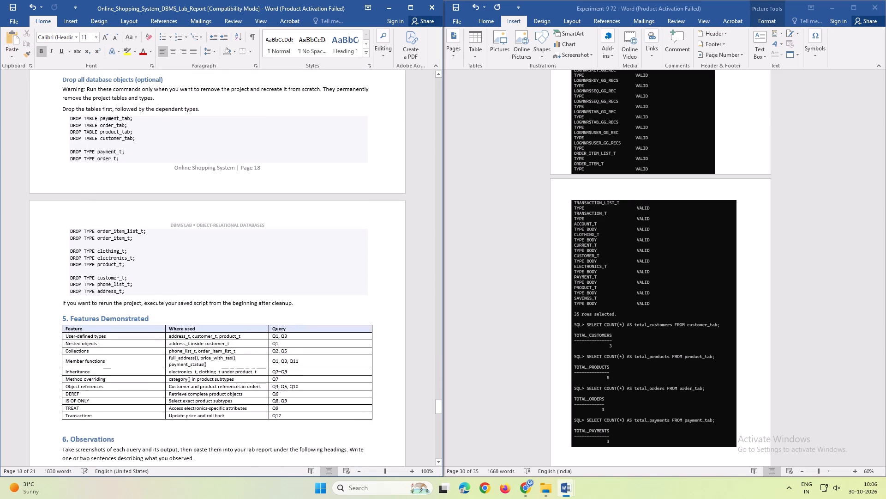
pyautogui.scroll(-7, 126, 271)
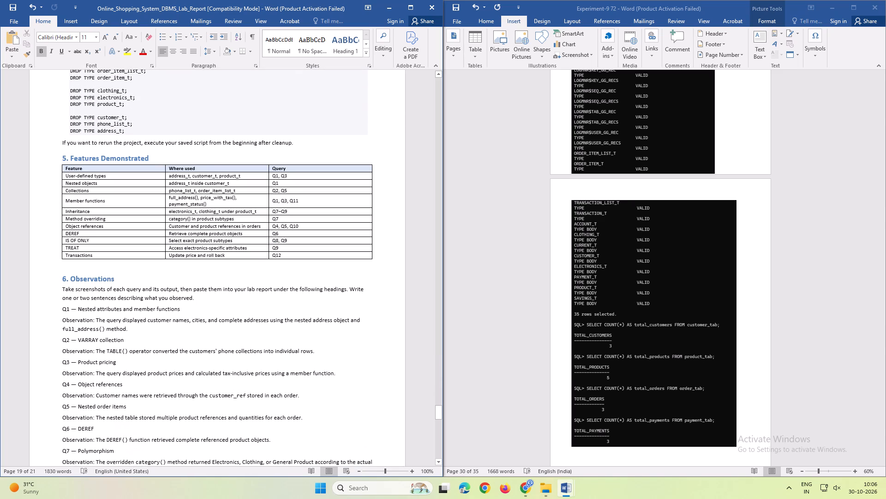
pyautogui.scroll(15, 153, 307)
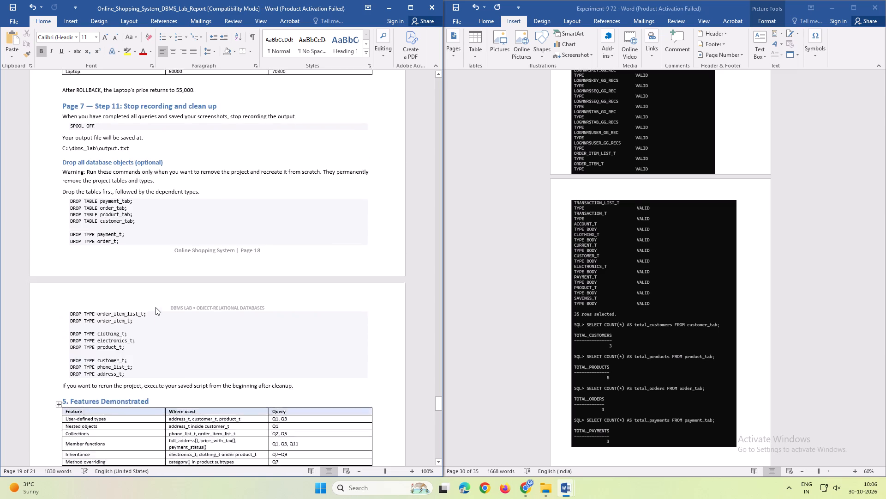
pyautogui.scroll(16, 156, 307)
pyautogui.scroll(6, 156, 307)
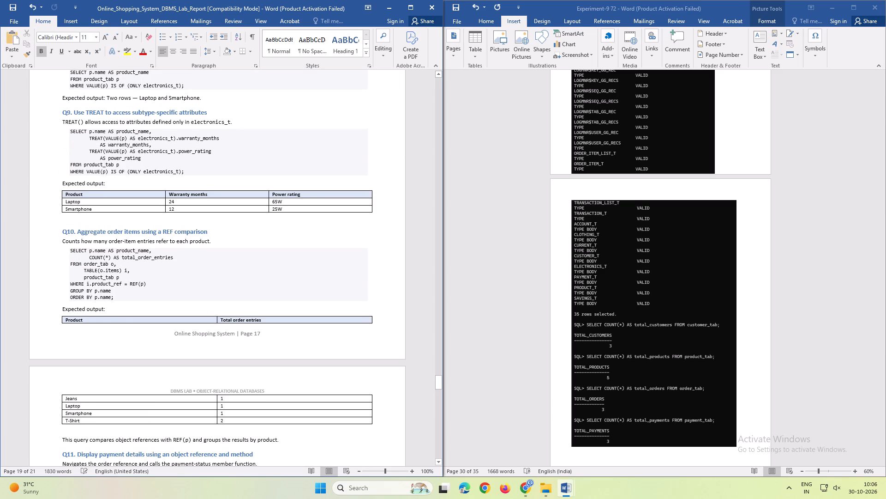
pyautogui.scroll(5, 156, 307)
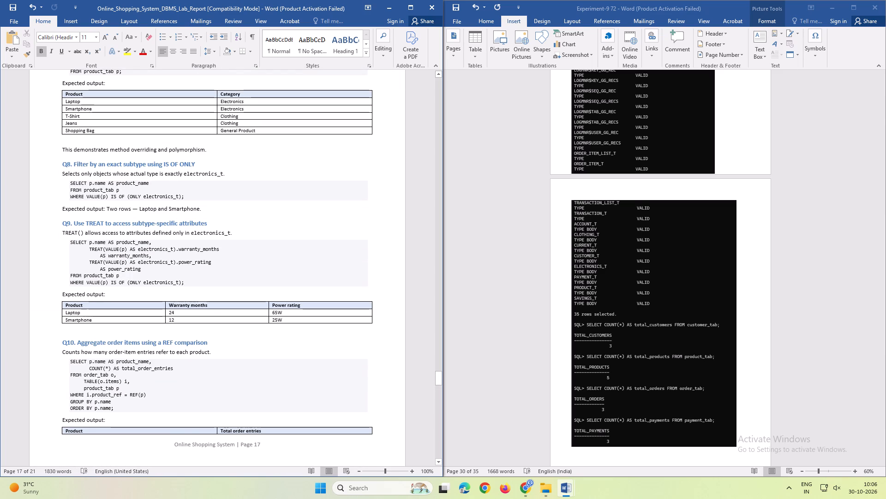
pyautogui.scroll(15, 156, 307)
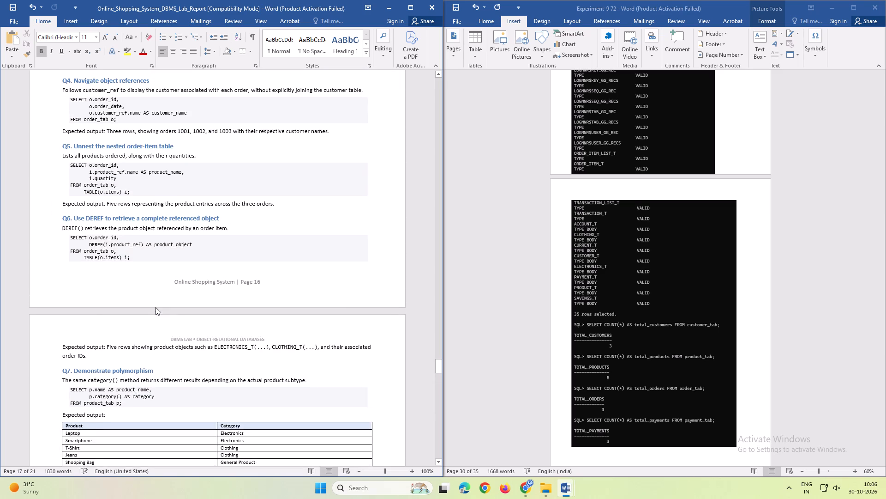
pyautogui.scroll(15, 156, 307)
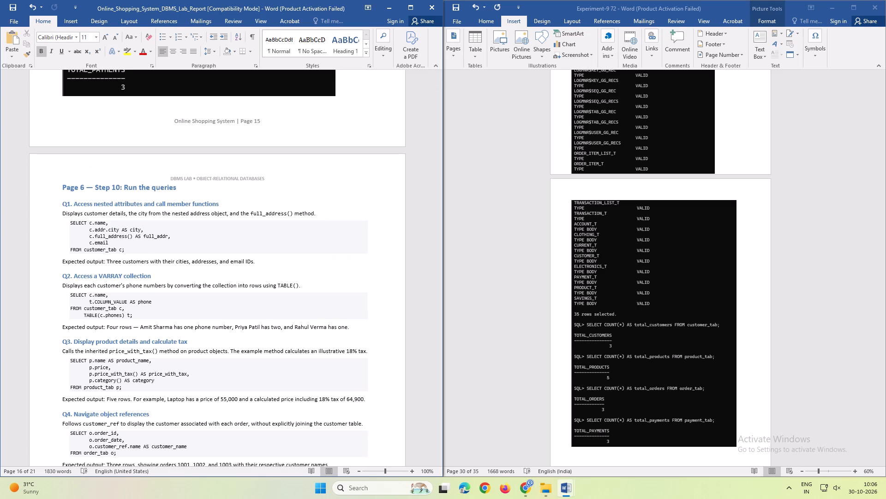
# Examine queries Q1 to Q12, the Step 11 cleanup, Features Demonstrated and the Q1 to Q12 observations in the lab report.
pyautogui.scroll(-1, 156, 307)
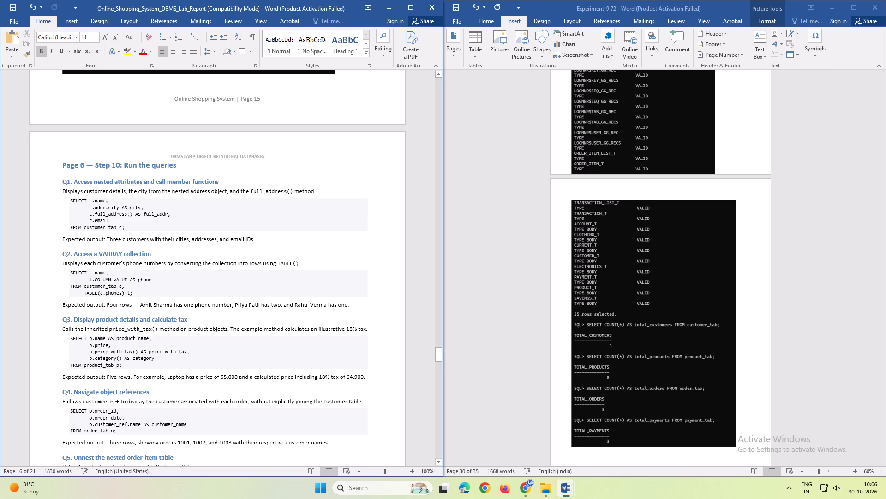
pyautogui.scroll(-9, 156, 307)
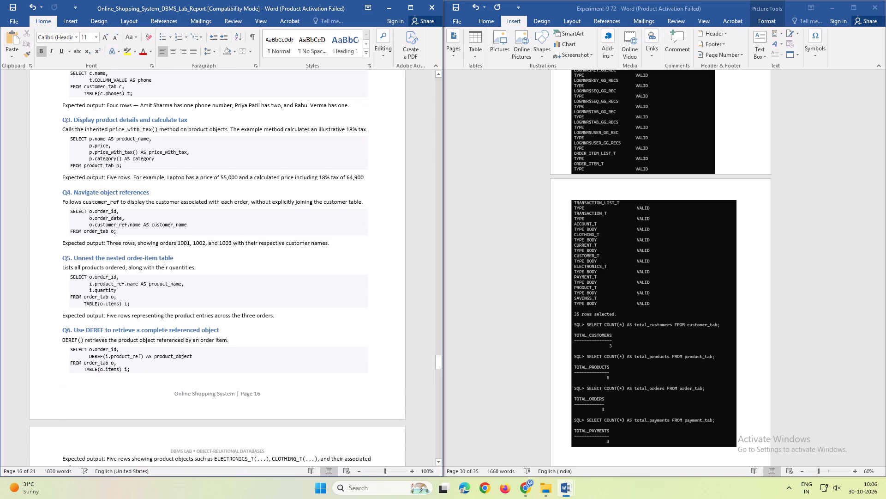
pyautogui.scroll(-17, 156, 307)
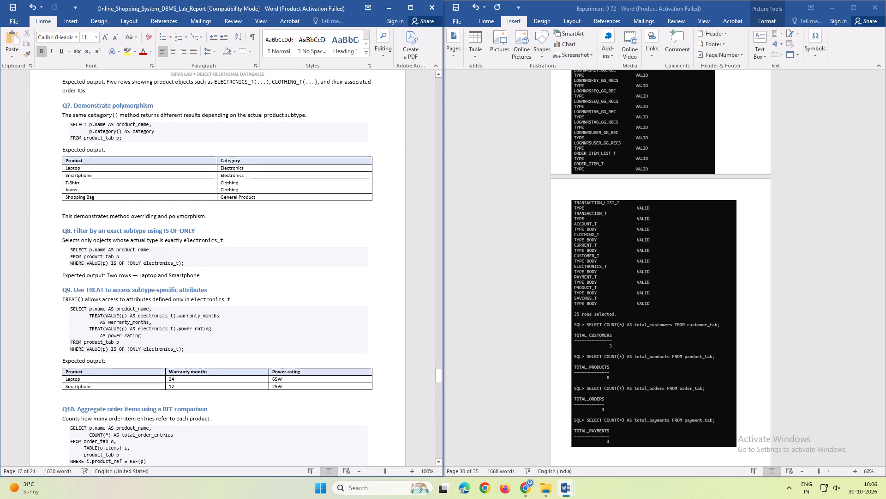
pyautogui.scroll(-18, 156, 307)
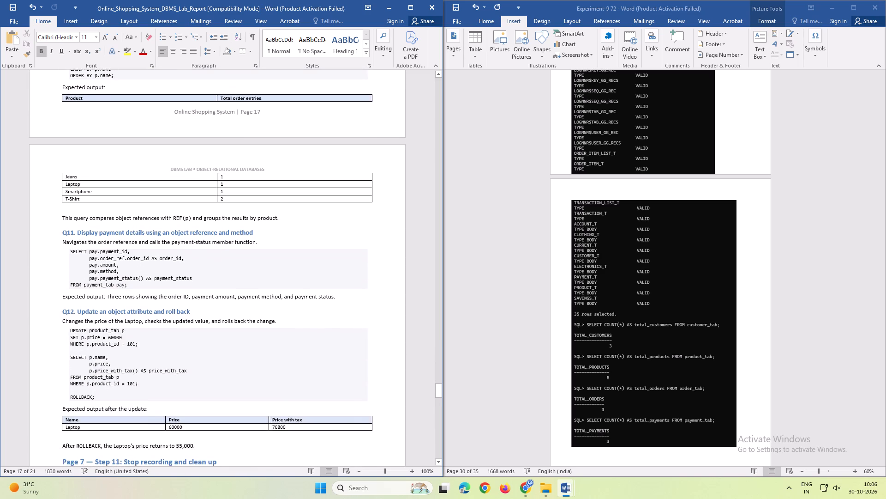
pyautogui.scroll(-6, 156, 307)
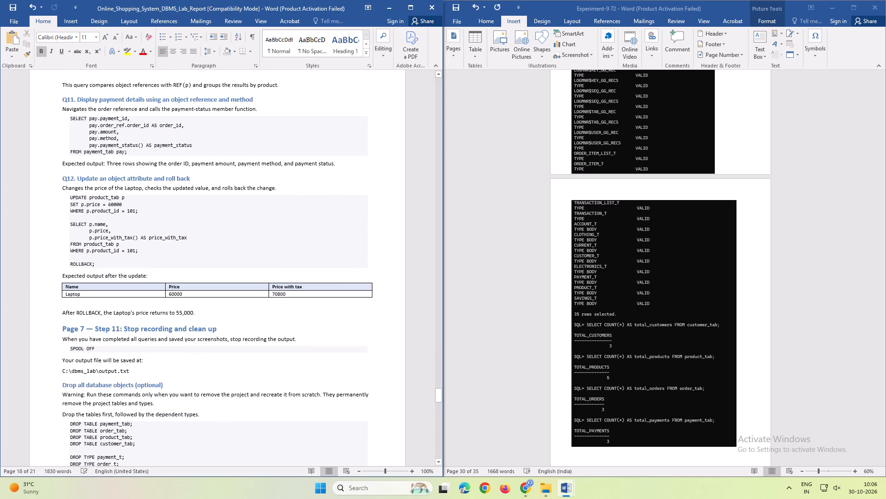
pyautogui.scroll(-14, 156, 307)
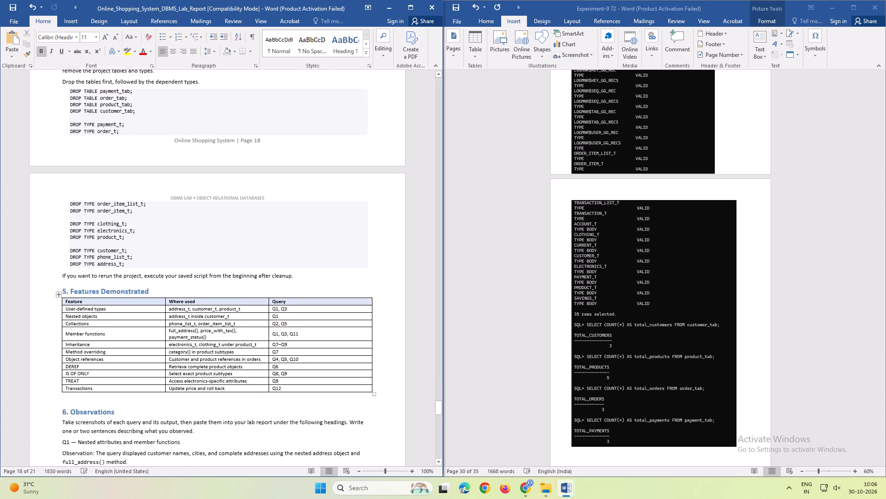
pyautogui.scroll(-3, 156, 307)
pyautogui.scroll(8, 156, 307)
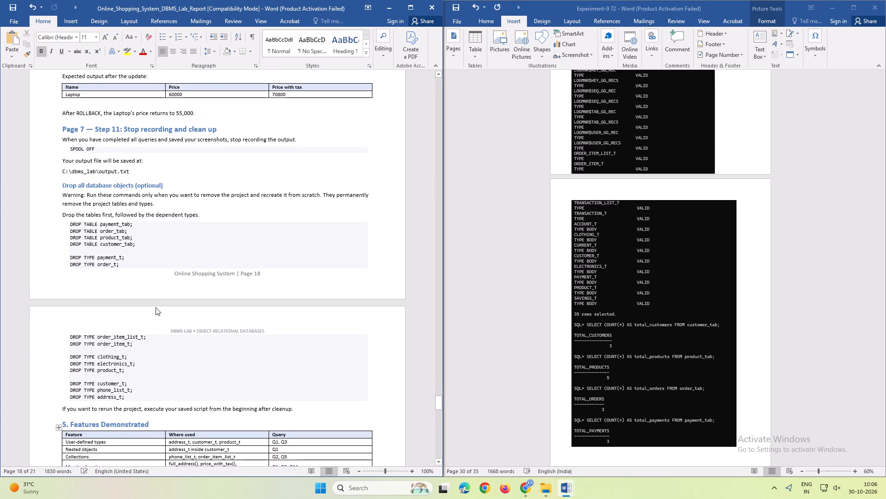
pyautogui.scroll(-15, 156, 307)
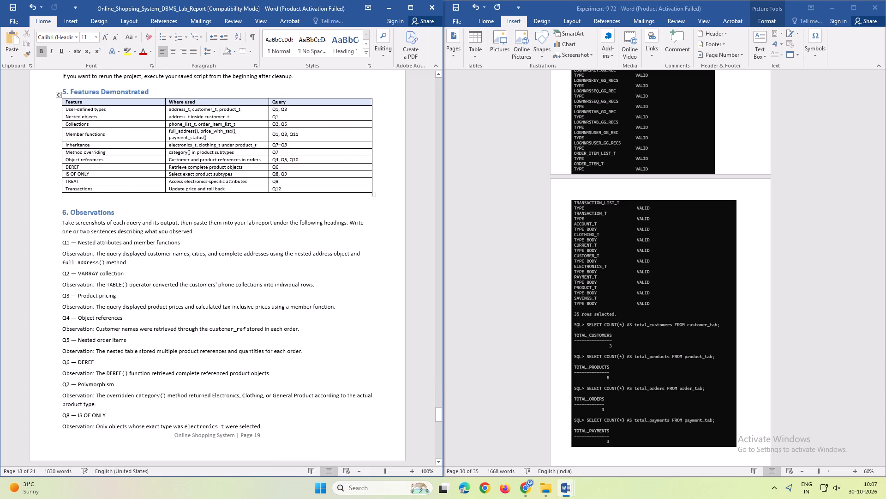
pyautogui.scroll(-7, 156, 307)
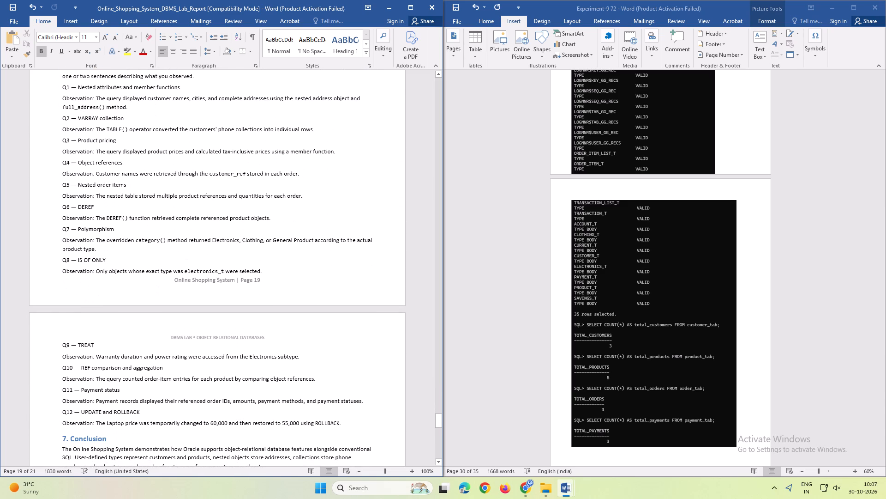
pyautogui.scroll(1, 156, 307)
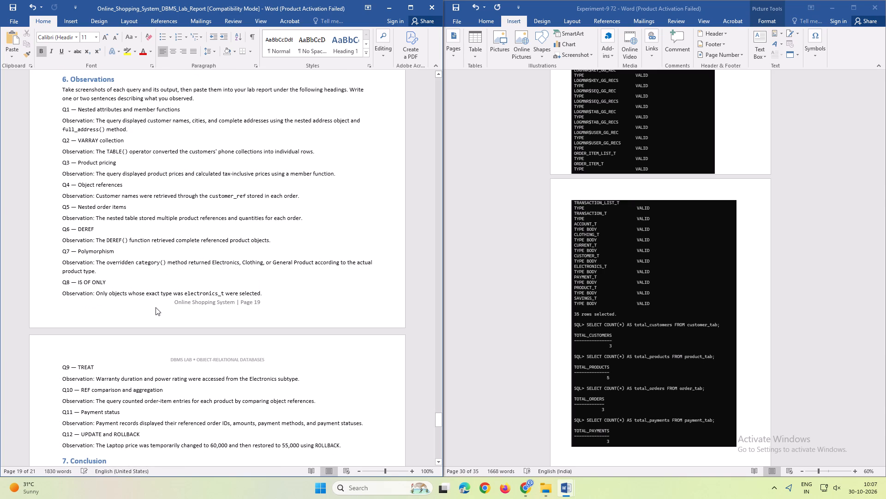
pyautogui.scroll(-1, 156, 307)
# Recheck the lab report from Features Demonstrated back through Step 11 and the queries to the record-count screenshot and Step 10 heading.
pyautogui.scroll(17, 156, 307)
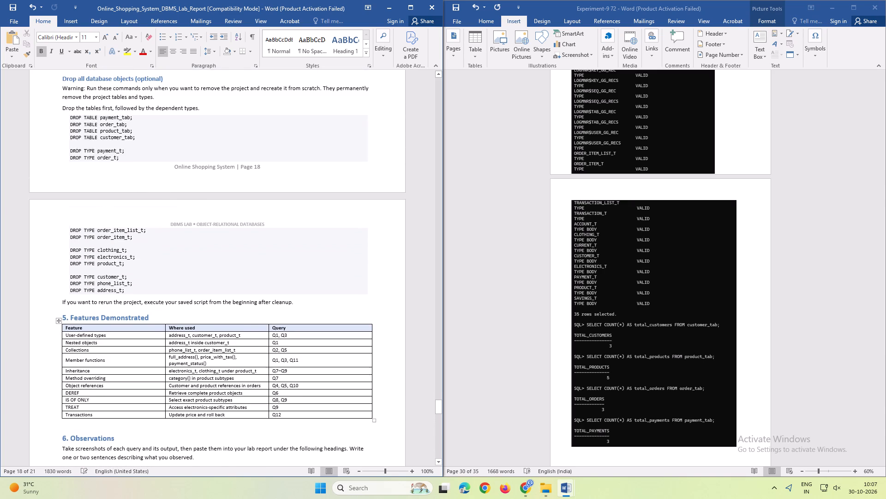
pyautogui.scroll(11, 156, 307)
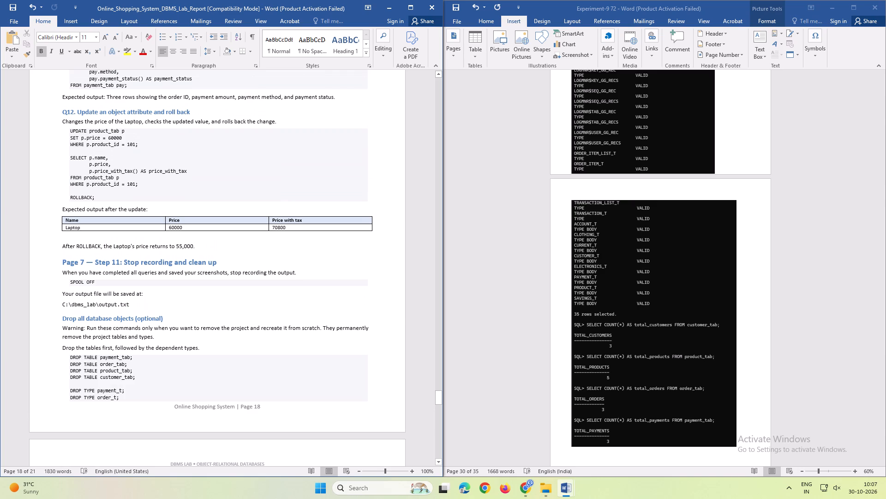
pyautogui.scroll(-1, 151, 306)
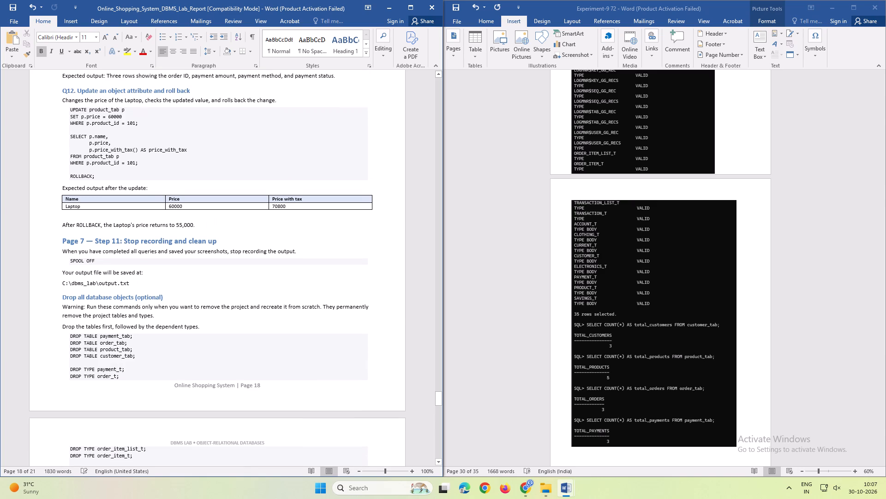
pyautogui.scroll(6, 151, 306)
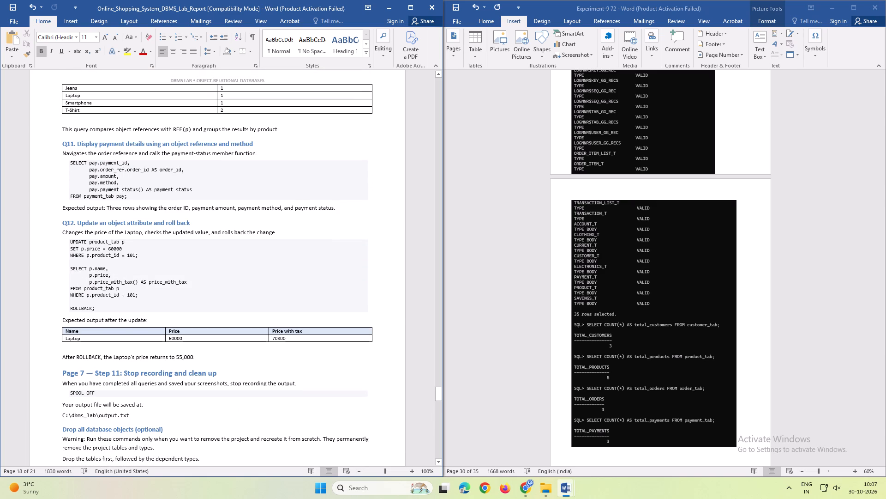
pyautogui.scroll(16, 151, 306)
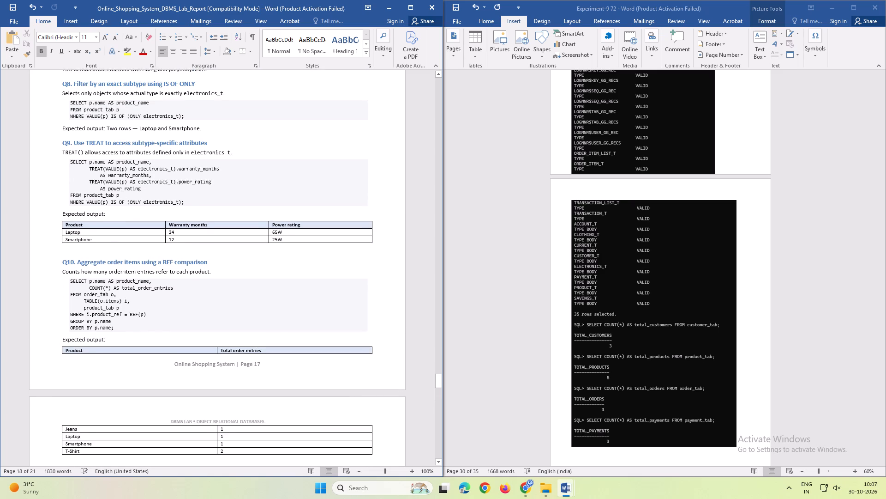
pyautogui.scroll(-1, 151, 306)
pyautogui.scroll(11, 151, 306)
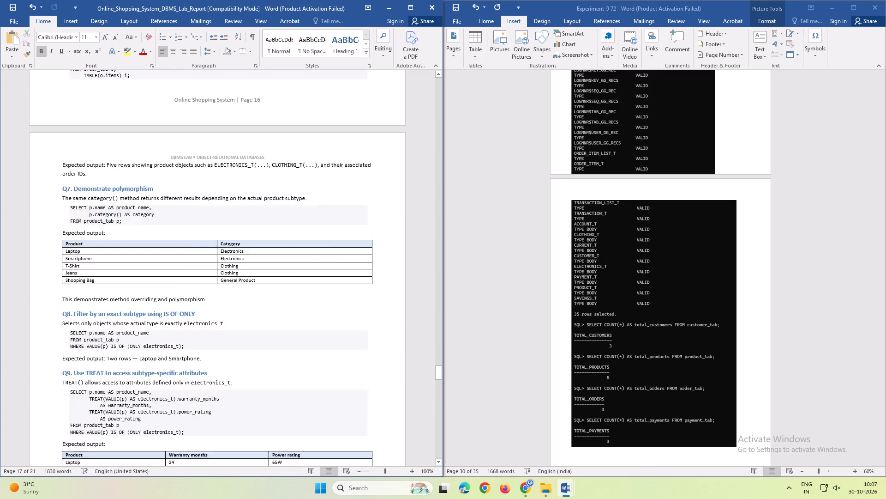
pyautogui.scroll(16, 151, 306)
pyautogui.scroll(6, 151, 306)
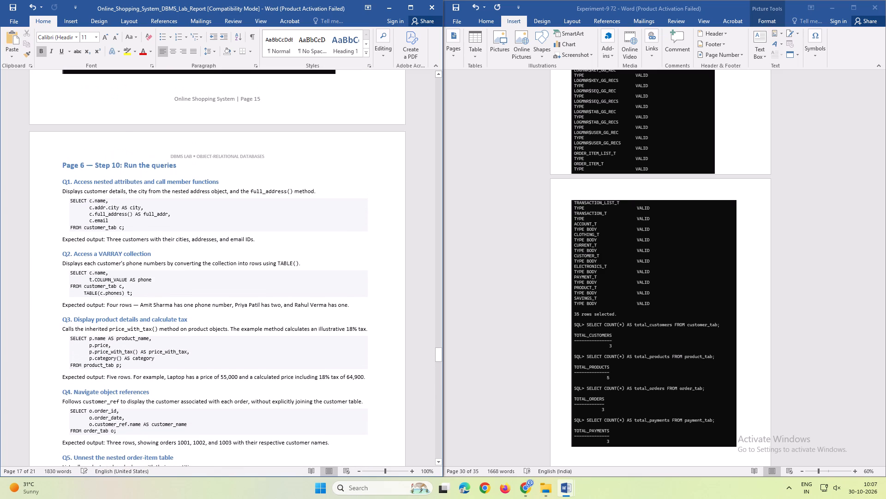
pyautogui.scroll(4, 151, 306)
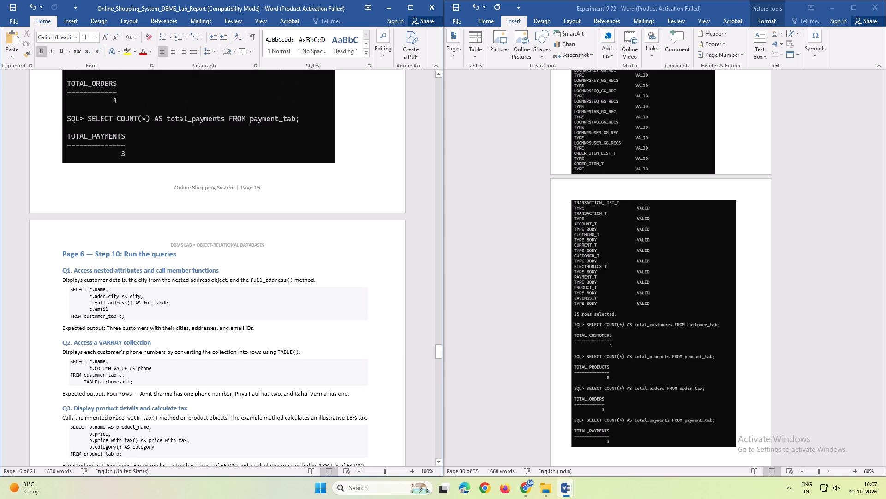
pyautogui.scroll(12, 151, 306)
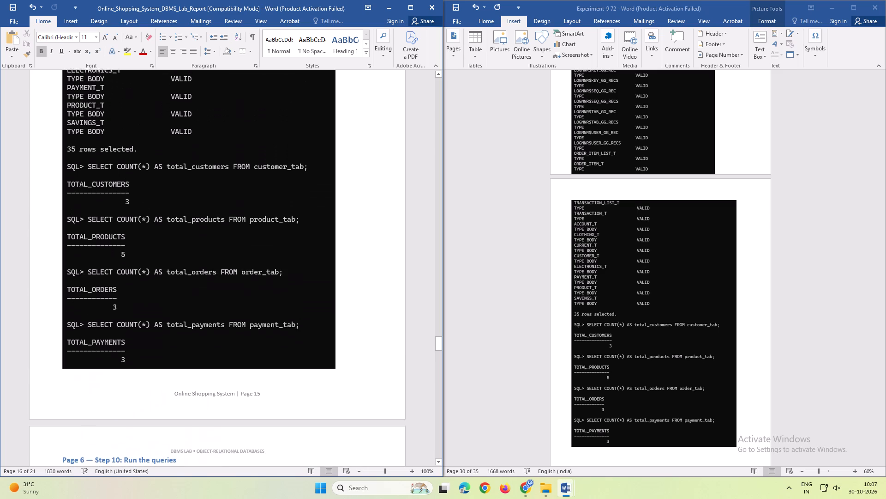
pyautogui.scroll(-11, 151, 306)
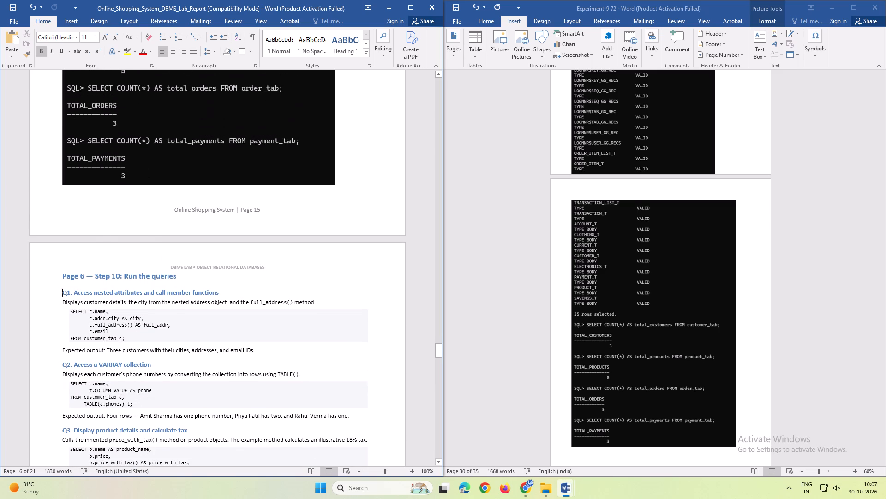
pyautogui.scroll(-1, 151, 306)
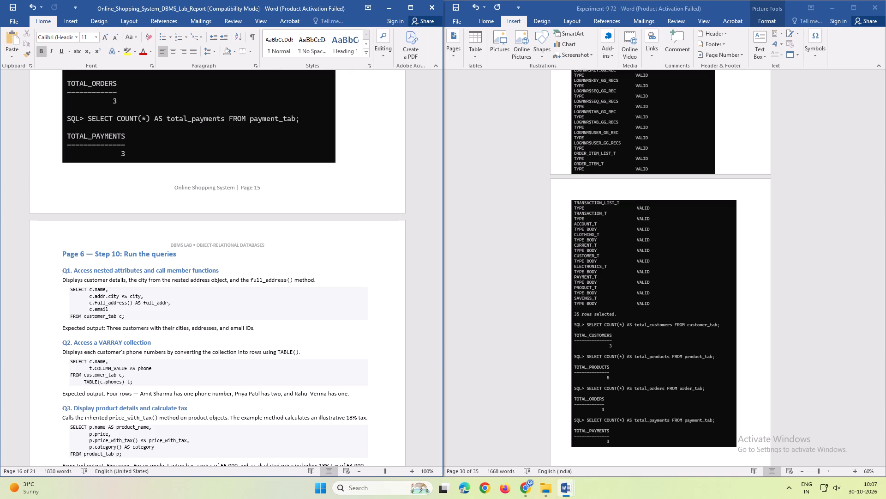
pyautogui.scroll(-1, 151, 306)
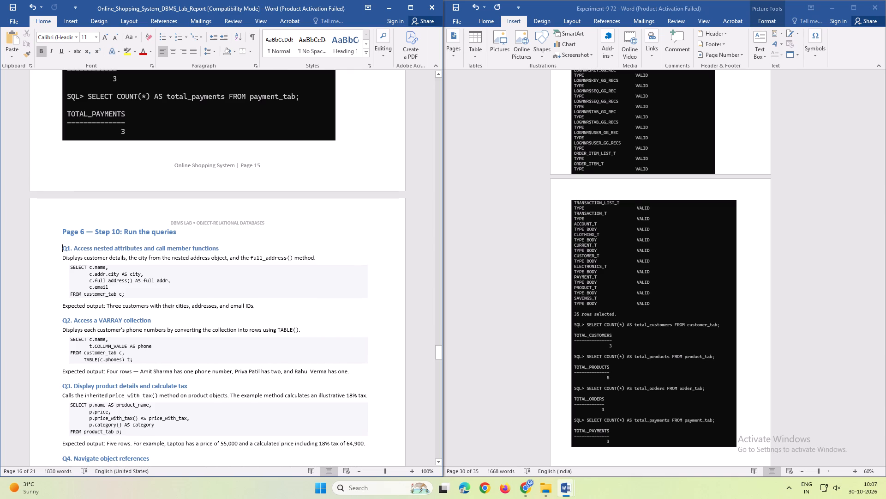
# Delete the whole Step 10 section of the lab report, from the Page 6 heading through Q12 and its ROLLBACK note.
pyautogui.moveTo(63, 234); pyautogui.dragTo(82, 296)
pyautogui.scroll(-6, 86, 297)
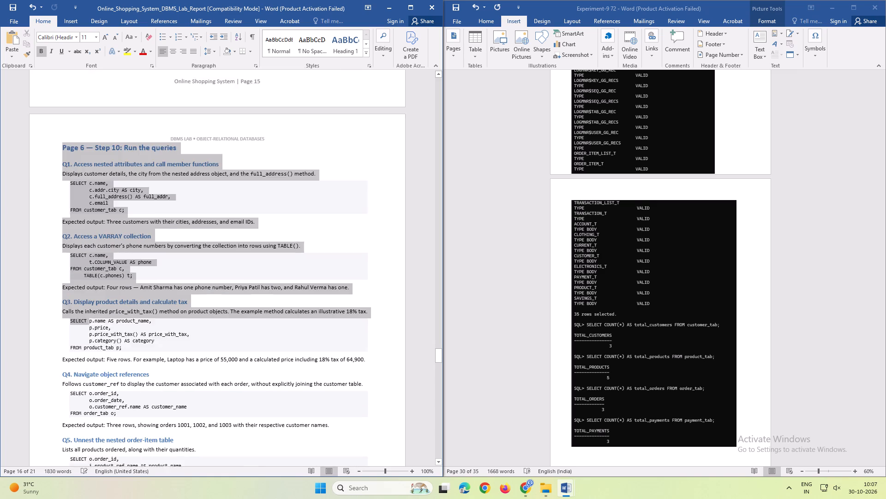
pyautogui.moveTo(82, 296); pyautogui.dragTo(140, 302)
pyautogui.scroll(-6, 97, 288)
pyautogui.middleClick(98, 289)
pyautogui.scroll(-11, 112, 292)
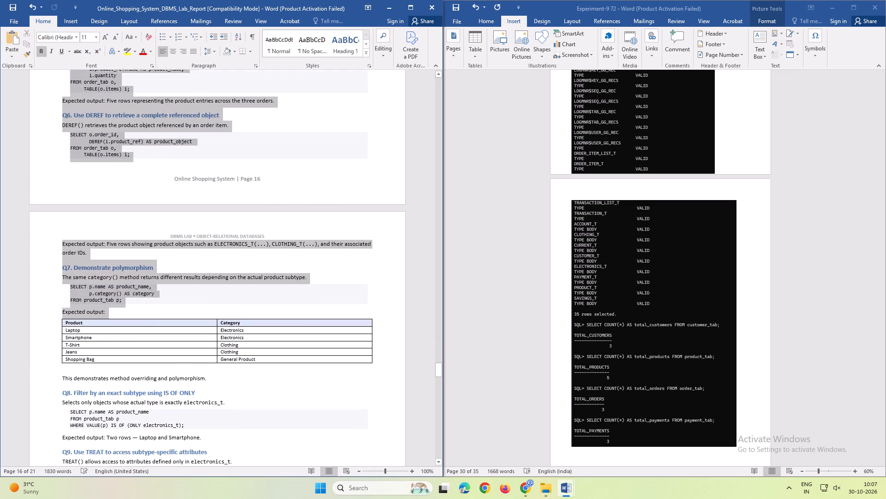
pyautogui.moveTo(140, 302); pyautogui.dragTo(154, 317)
pyautogui.scroll(-9, 152, 314)
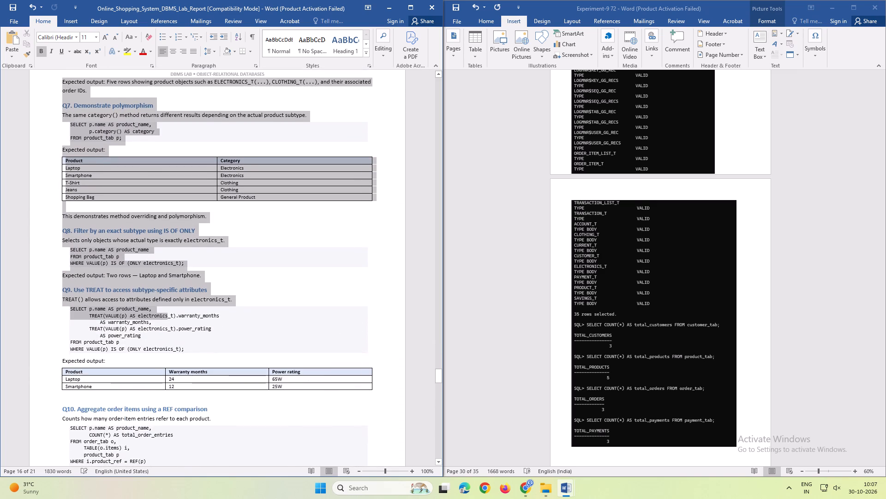
pyautogui.scroll(-5, 154, 317)
pyautogui.moveTo(154, 317); pyautogui.dragTo(155, 317)
pyautogui.scroll(-15, 154, 317)
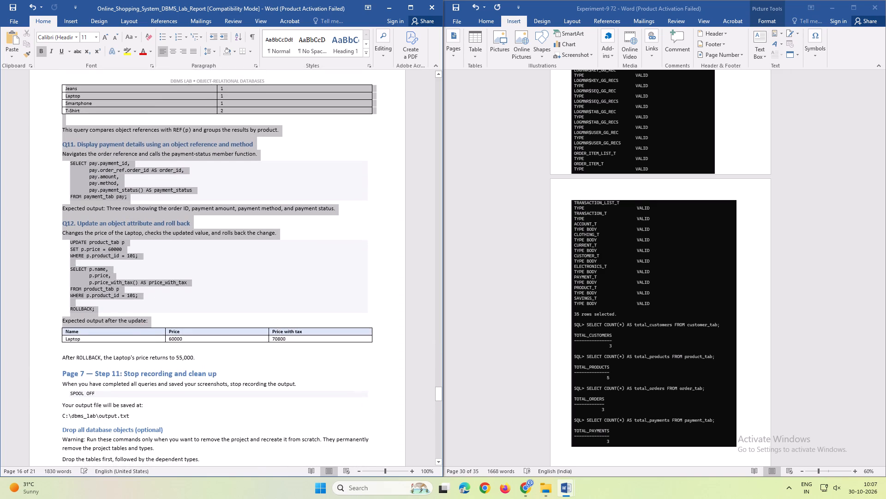
pyautogui.moveTo(155, 317); pyautogui.dragTo(197, 309)
pyautogui.scroll(-2, 155, 317)
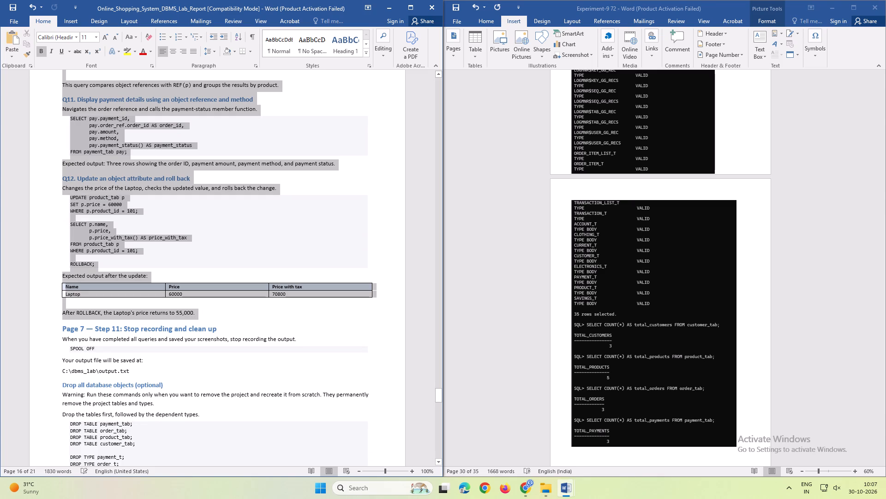
pyautogui.moveTo(197, 309); pyautogui.dragTo(219, 301)
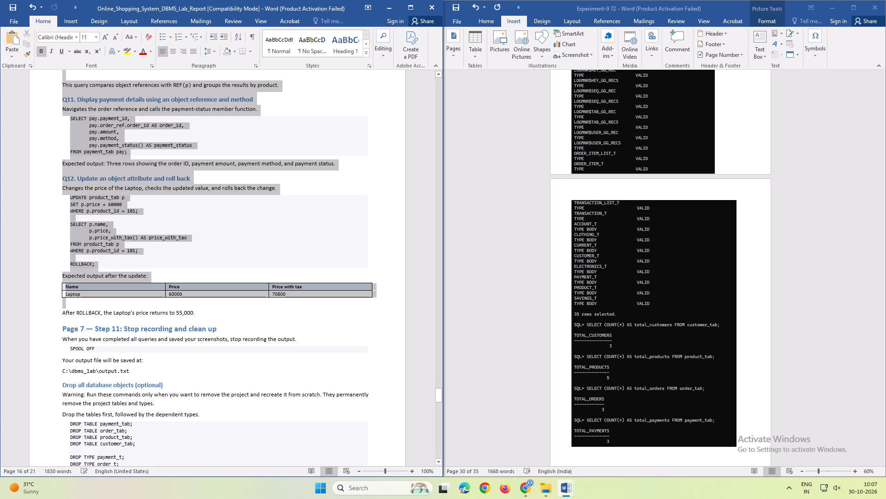
pyautogui.moveTo(219, 301); pyautogui.dragTo(219, 304)
pyautogui.moveTo(219, 304); pyautogui.dragTo(219, 311)
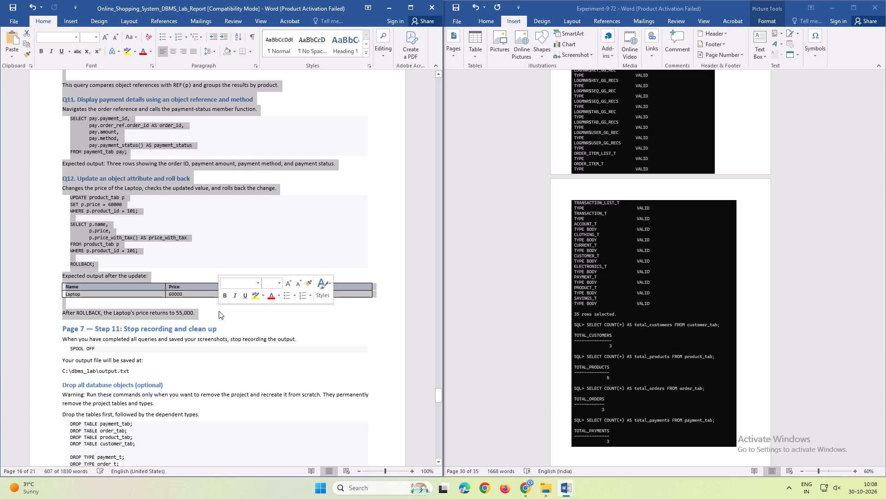
pyautogui.press('BackSpace')
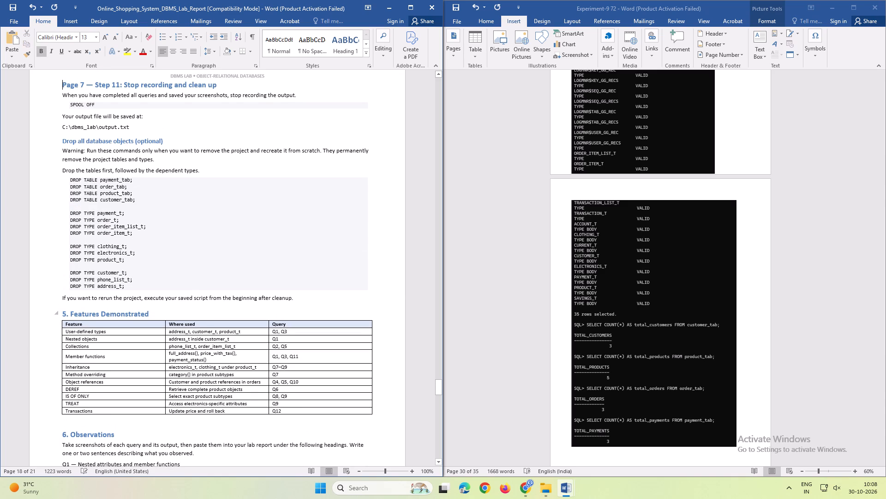
# Delete the instruction paragraph about taking query screenshots under the 6. Observations heading.
pyautogui.scroll(6, 219, 311)
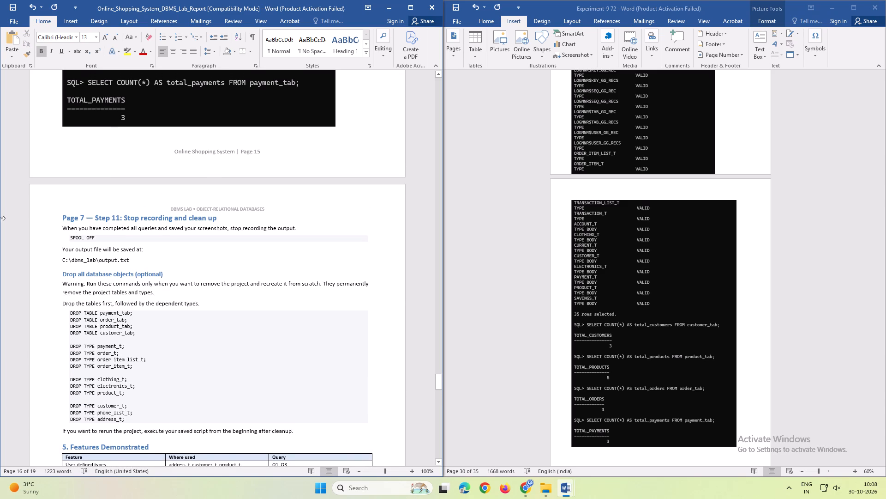
pyautogui.scroll(-6, 86, 244)
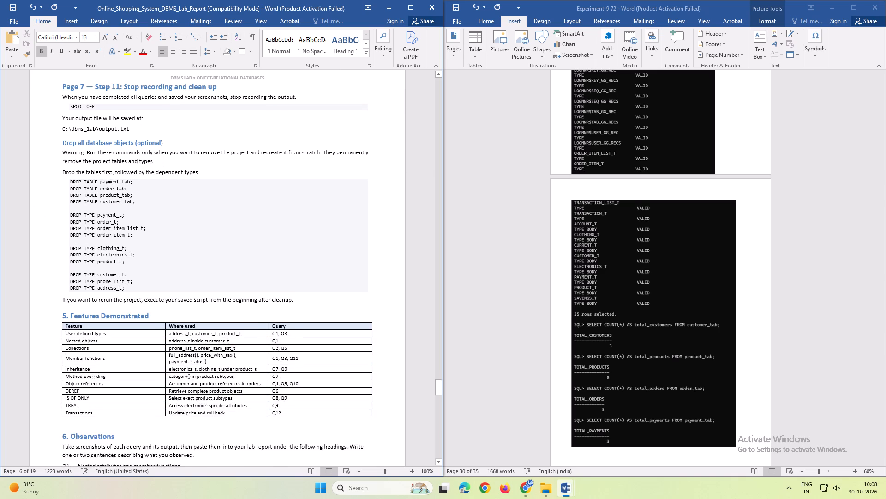
pyautogui.scroll(-6, 87, 244)
pyautogui.scroll(-1, 134, 223)
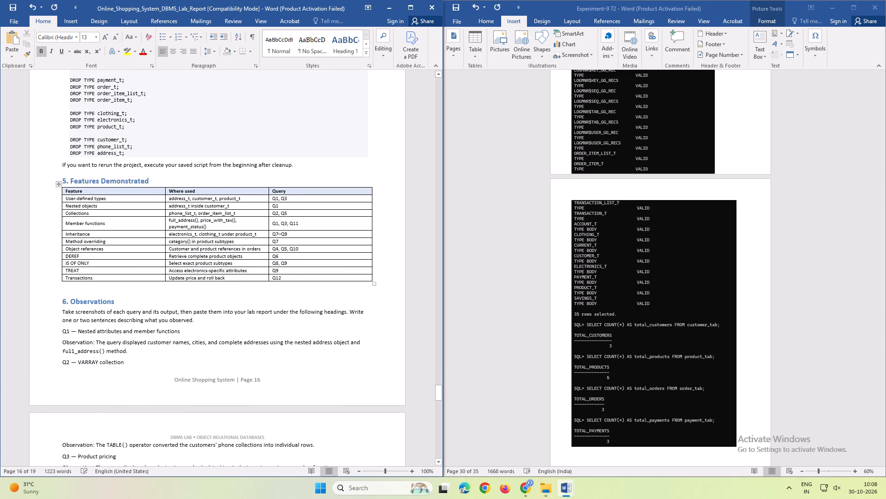
pyautogui.scroll(-5, 133, 223)
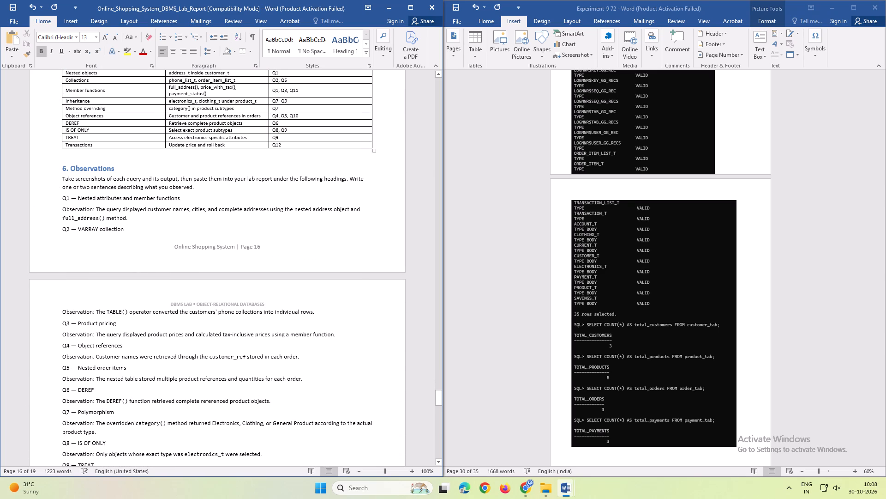
pyautogui.moveTo(201, 187); pyautogui.dragTo(116, 174)
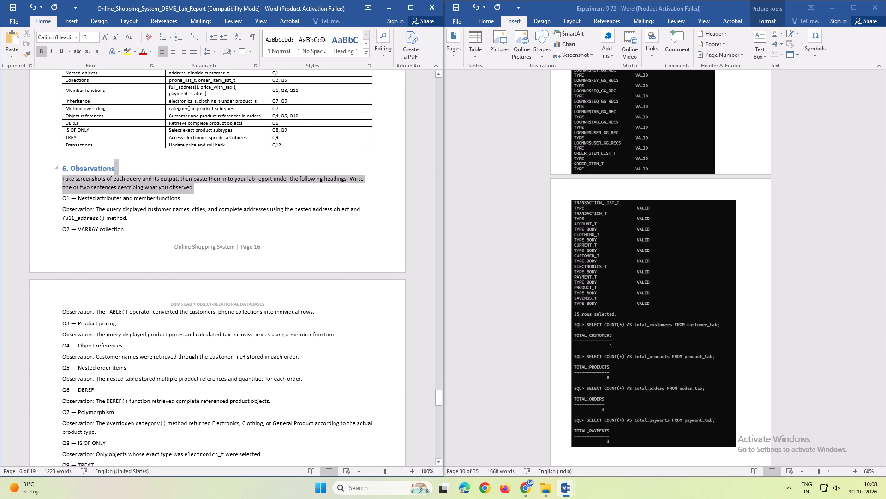
pyautogui.moveTo(116, 174); pyautogui.dragTo(61, 182)
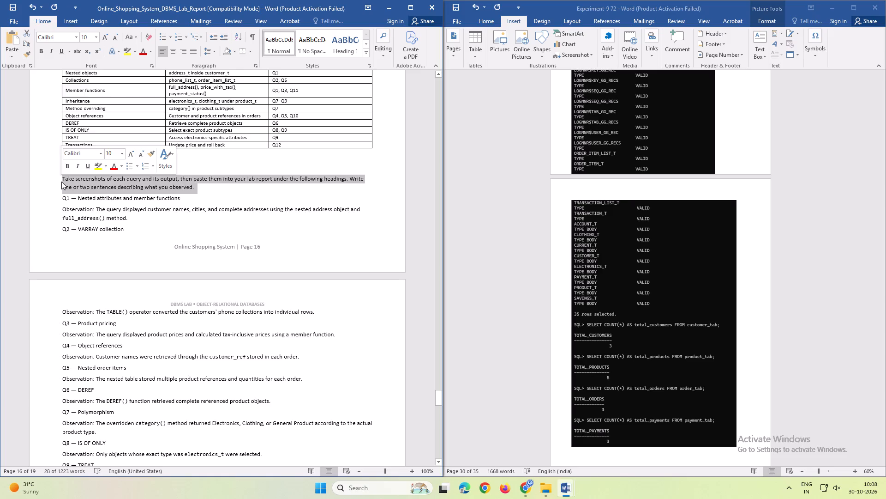
pyautogui.press('BackSpace')
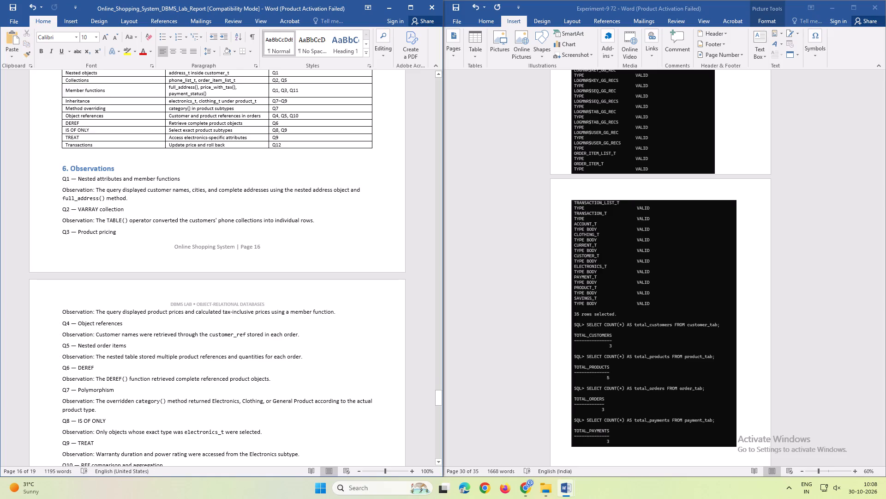
# Copy the Q1 query screenshot from Experiment-9 72 into the lab report on a new line below Q1 — Nested attributes and member functions.
pyautogui.scroll(-10, 642, 269)
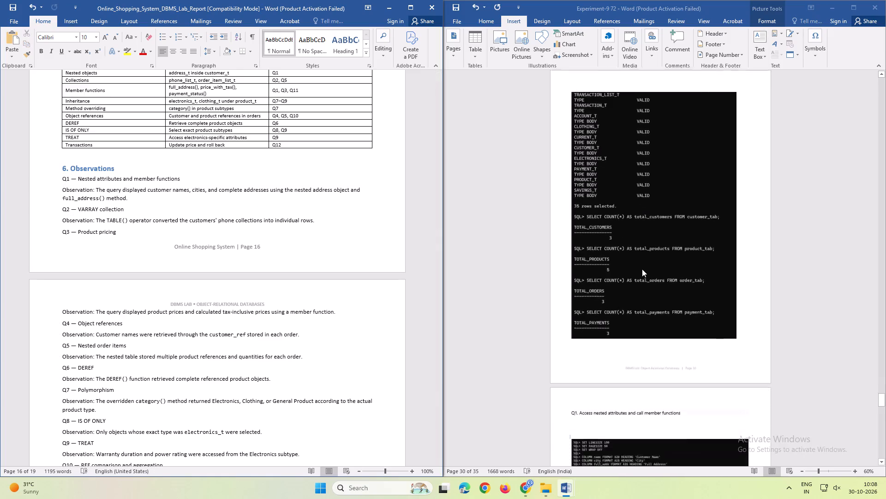
pyautogui.scroll(-13, 642, 269)
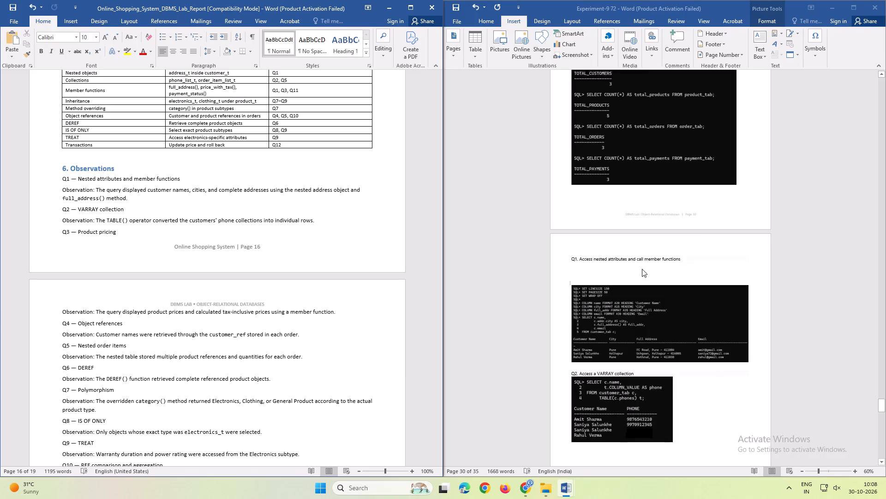
pyautogui.scroll(-3, 642, 269)
pyautogui.click(639, 268)
pyautogui.click(619, 260)
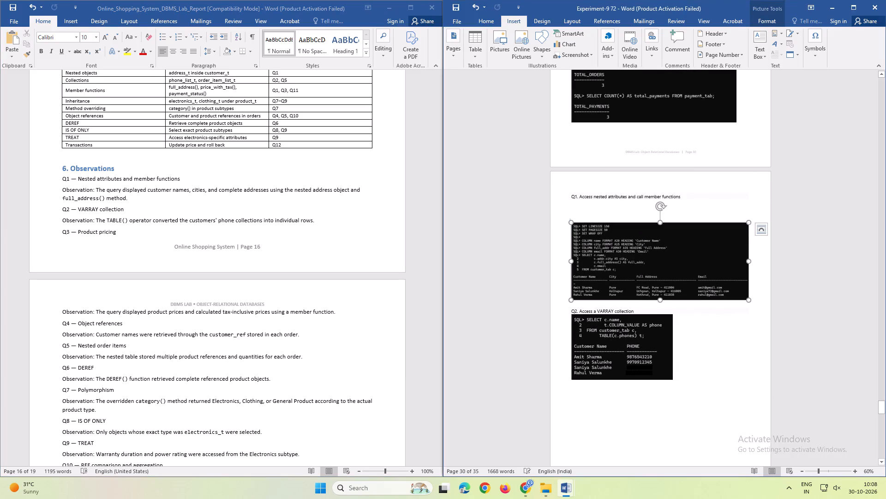
pyautogui.rightClick(619, 260)
pyautogui.click(635, 274)
pyautogui.click(201, 176)
pyautogui.click(197, 177)
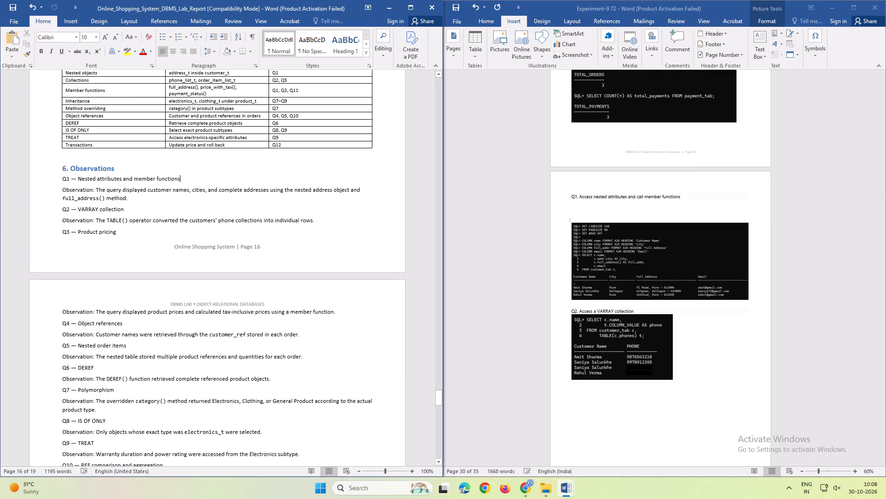
pyautogui.press('Return')
pyautogui.hotkey('ctrl', 'v')
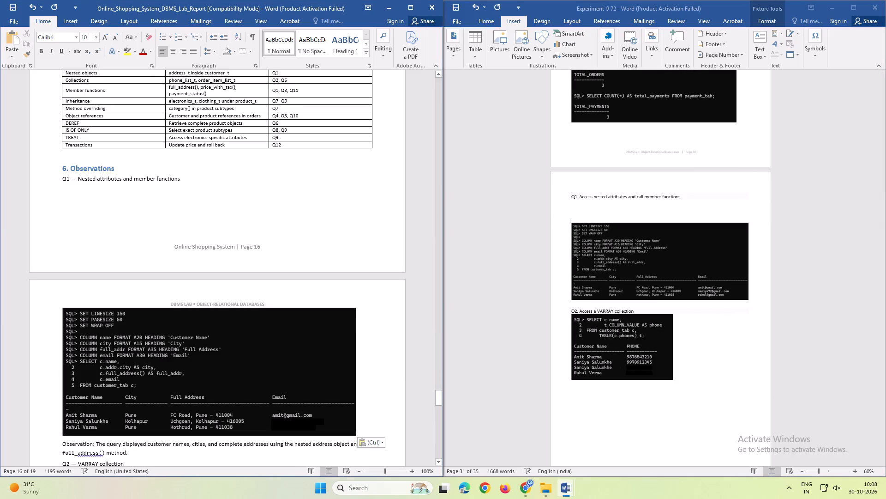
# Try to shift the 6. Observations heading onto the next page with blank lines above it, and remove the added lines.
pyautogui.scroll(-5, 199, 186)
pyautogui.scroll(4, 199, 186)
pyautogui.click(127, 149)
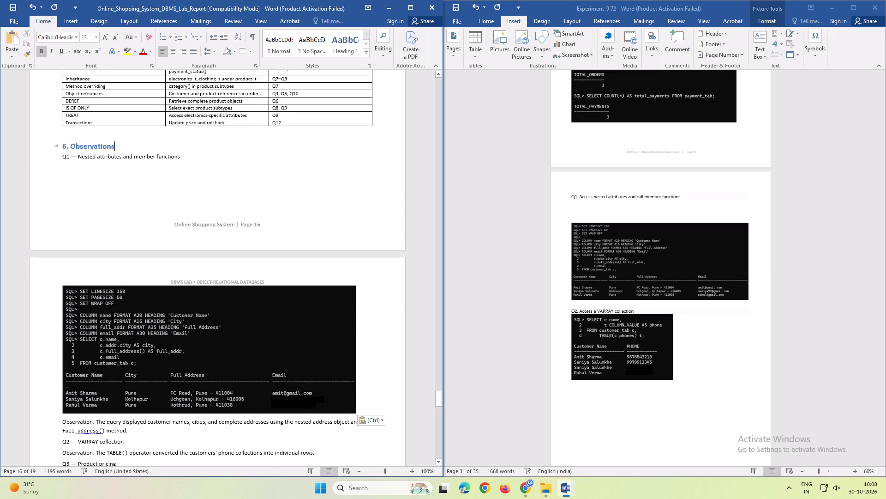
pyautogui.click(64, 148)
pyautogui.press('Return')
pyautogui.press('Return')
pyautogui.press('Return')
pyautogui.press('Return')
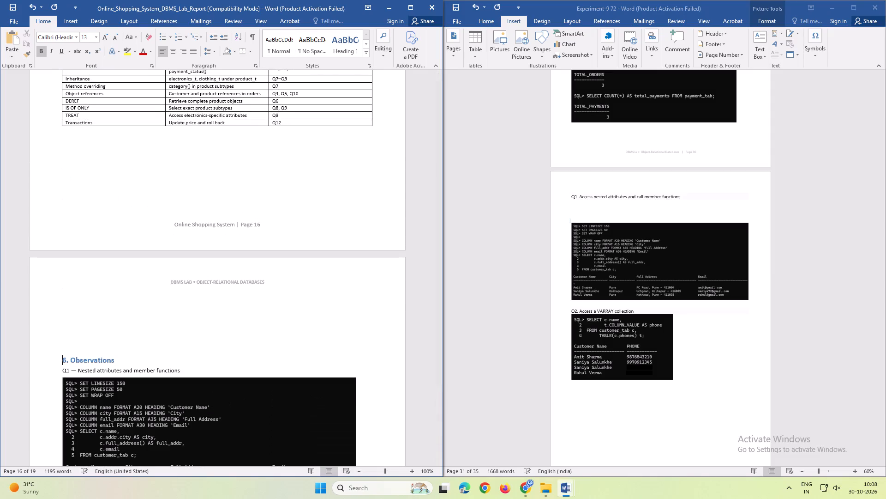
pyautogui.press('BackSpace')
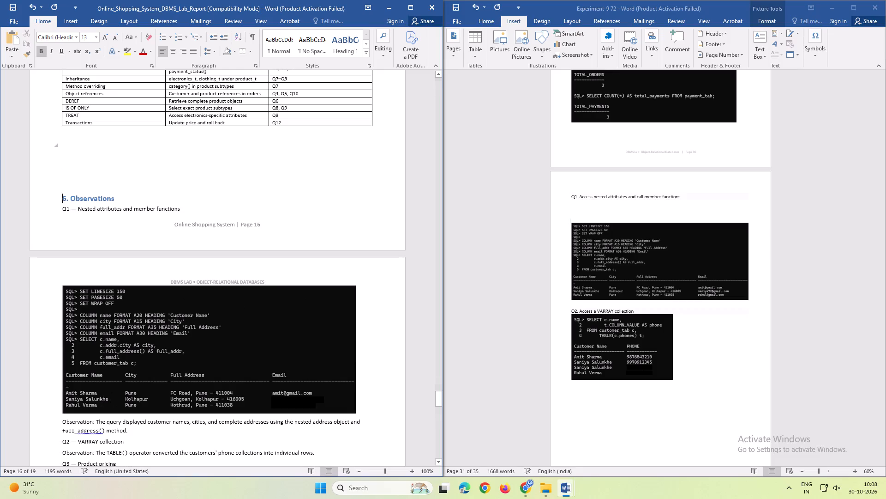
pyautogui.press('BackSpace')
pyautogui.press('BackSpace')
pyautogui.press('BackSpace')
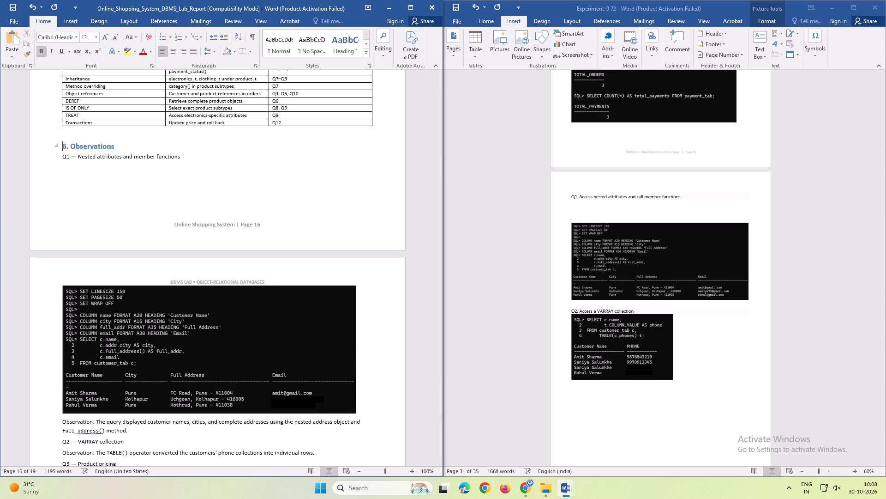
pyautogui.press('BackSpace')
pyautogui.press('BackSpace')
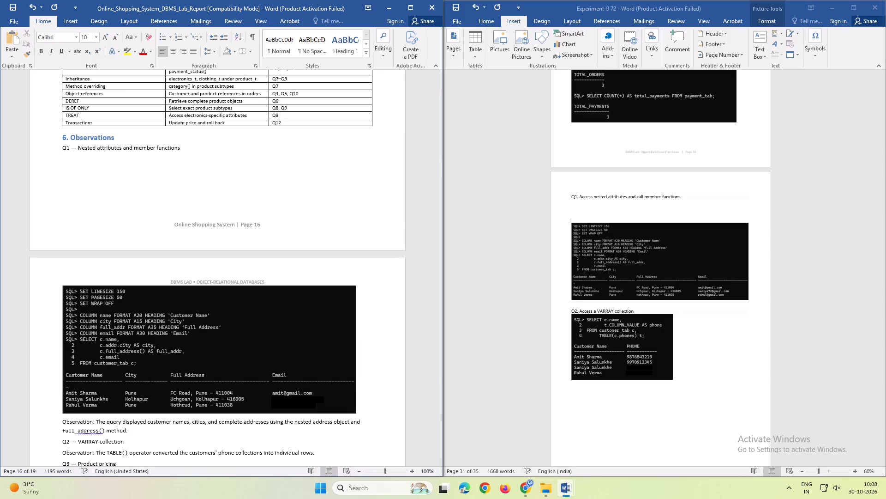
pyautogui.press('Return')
# Copy the Q2 VARRAY query screenshot from Experiment-9 72 into the lab report on a new line below Q2 — VARRAY collection.
pyautogui.scroll(-7, 128, 181)
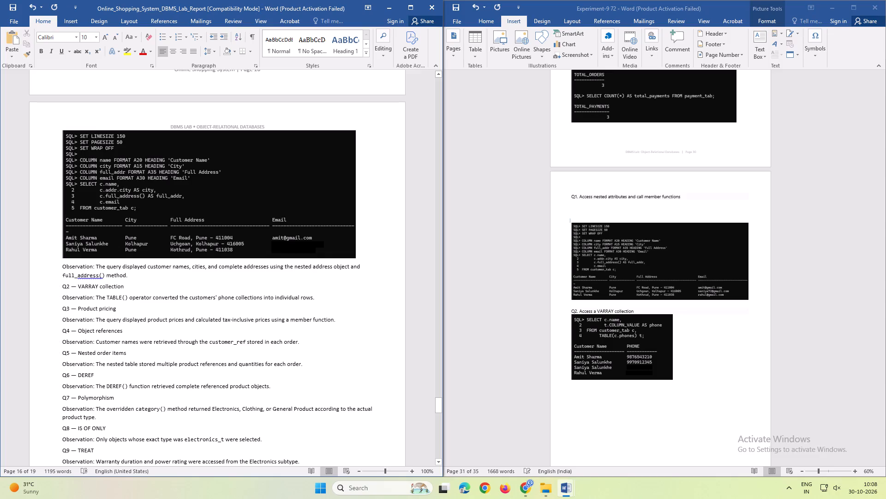
pyautogui.click(143, 285)
pyautogui.press('Return')
pyautogui.click(608, 339)
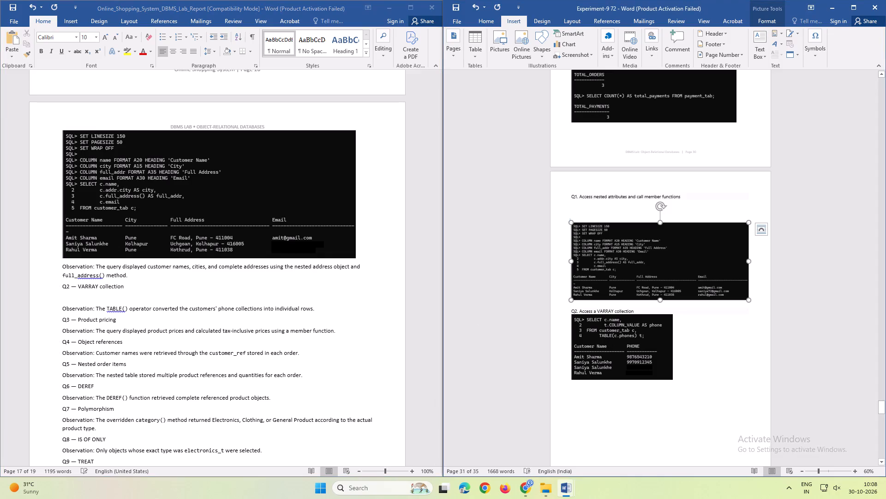
pyautogui.click(609, 339)
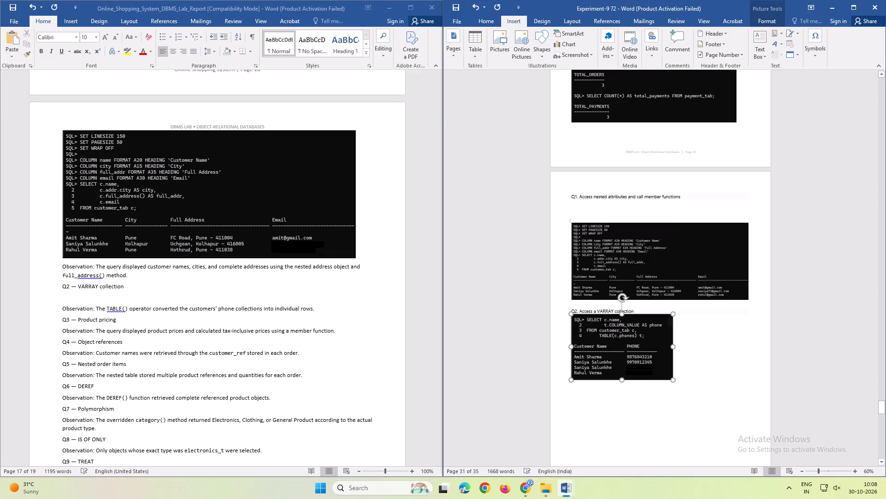
pyautogui.rightClick(606, 339)
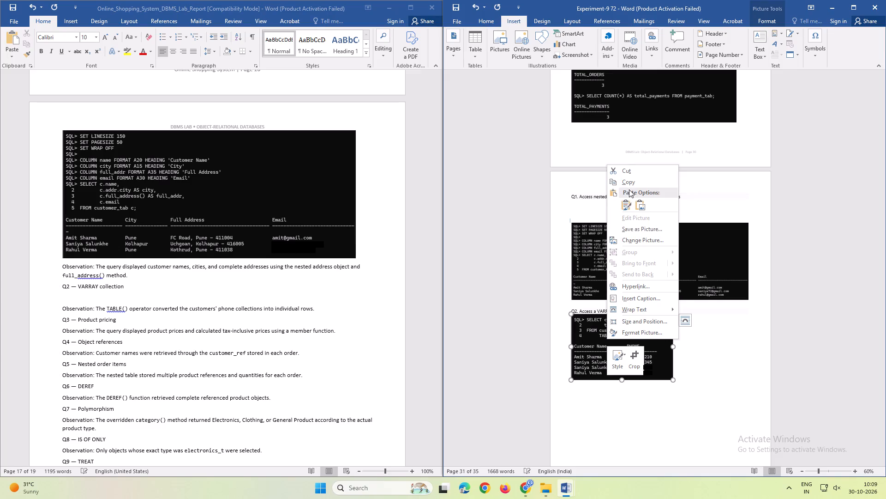
pyautogui.click(630, 181)
pyautogui.click(171, 298)
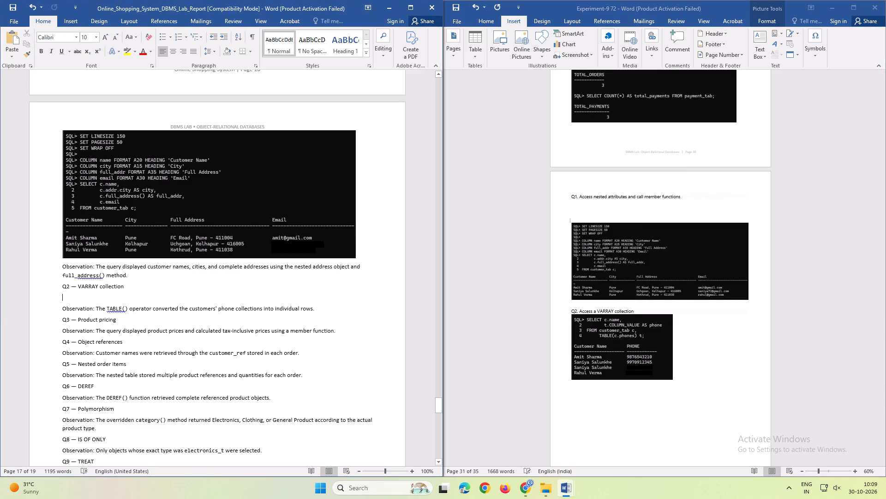
pyautogui.hotkey('ctrl', 'v')
pyautogui.scroll(-7, 174, 304)
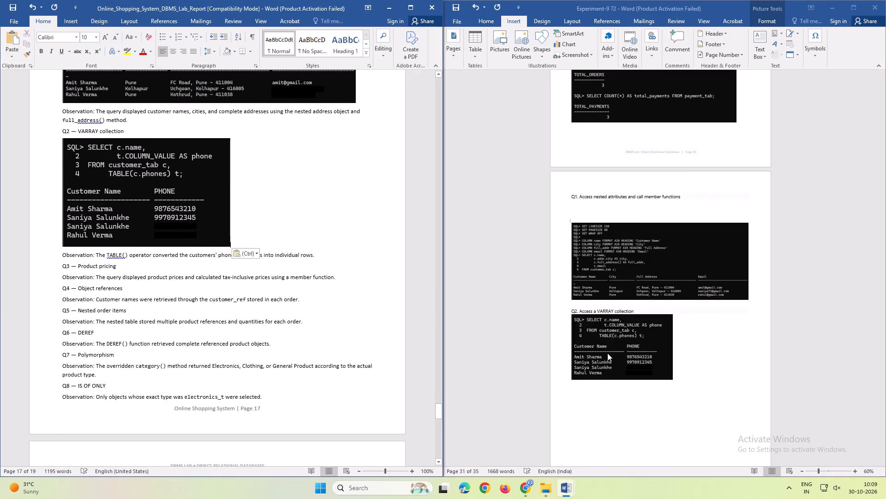
# Copy the Q3 product details and tax query screenshot from Experiment-9 72 into the lab report on a new line below Q3 — Product pricing.
pyautogui.scroll(-7, 656, 339)
pyautogui.scroll(-15, 656, 339)
pyautogui.click(637, 303)
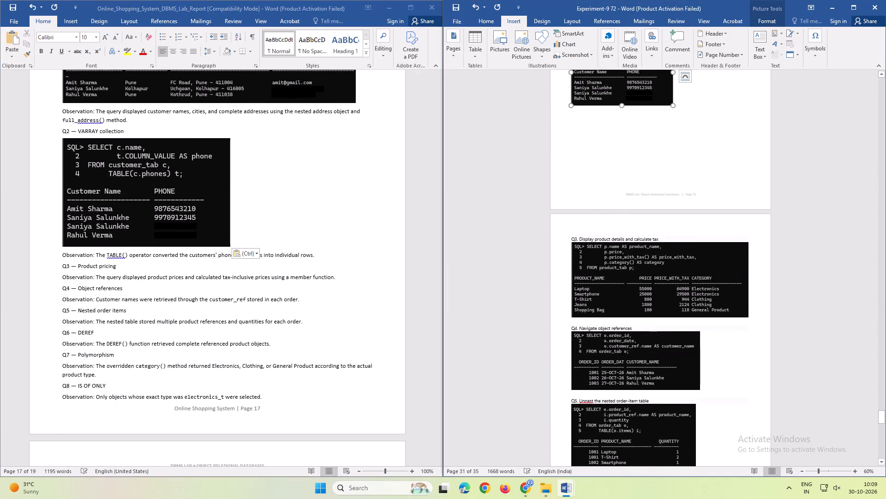
pyautogui.click(633, 280)
pyautogui.rightClick(633, 280)
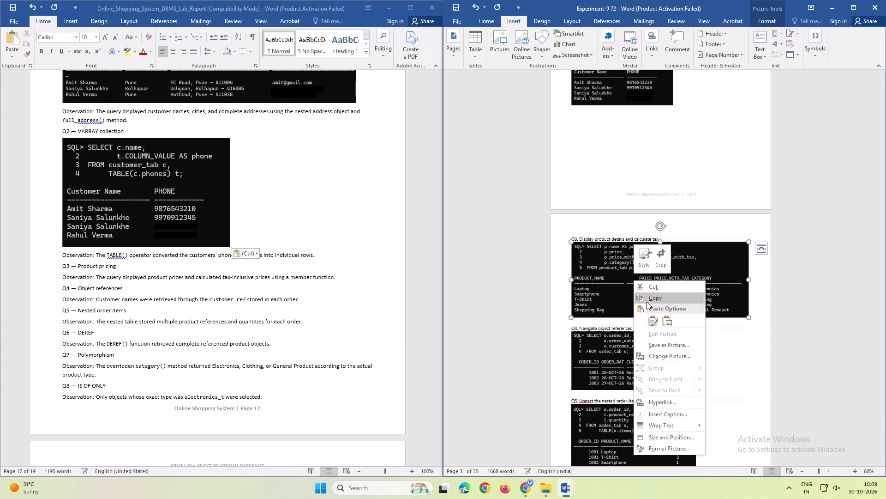
pyautogui.click(647, 302)
pyautogui.click(145, 267)
pyautogui.click(143, 267)
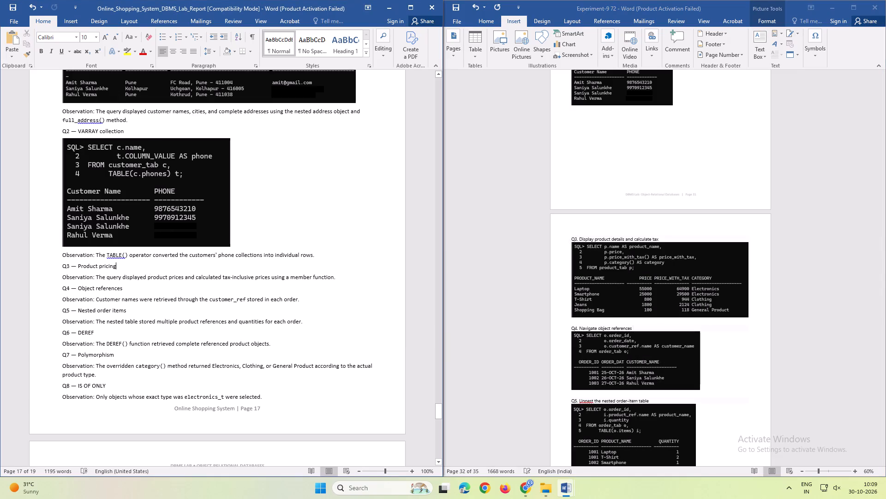
pyautogui.press('Return')
pyautogui.hotkey('ctrl', 'v')
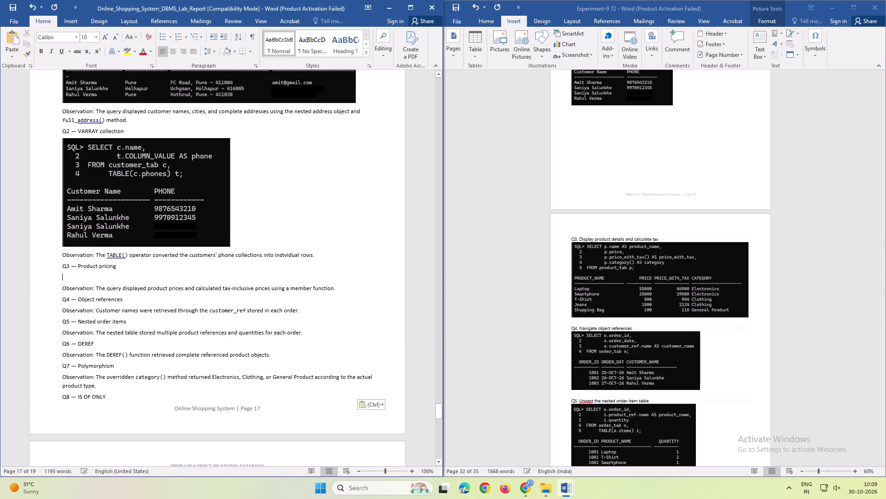
# Copy the Q4 query screenshot from Experiment-9 72 into the lab report on a new line below Q4 — Object references.
pyautogui.scroll(-14, 143, 270)
pyautogui.scroll(6, 145, 273)
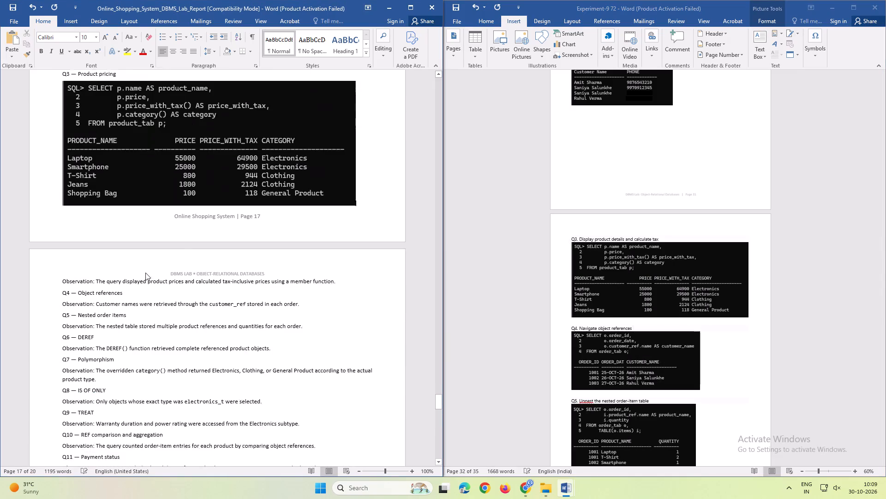
pyautogui.scroll(5, 146, 274)
pyautogui.scroll(-2, 146, 274)
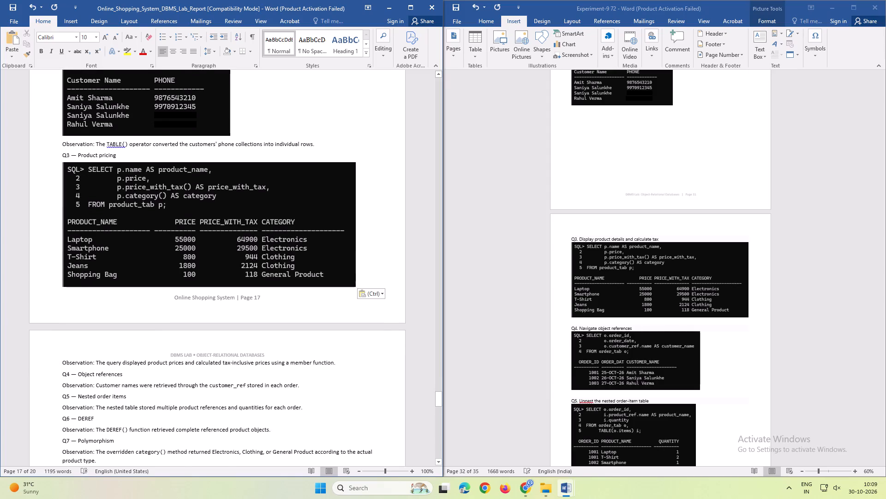
pyautogui.scroll(-1, 151, 371)
pyautogui.click(144, 354)
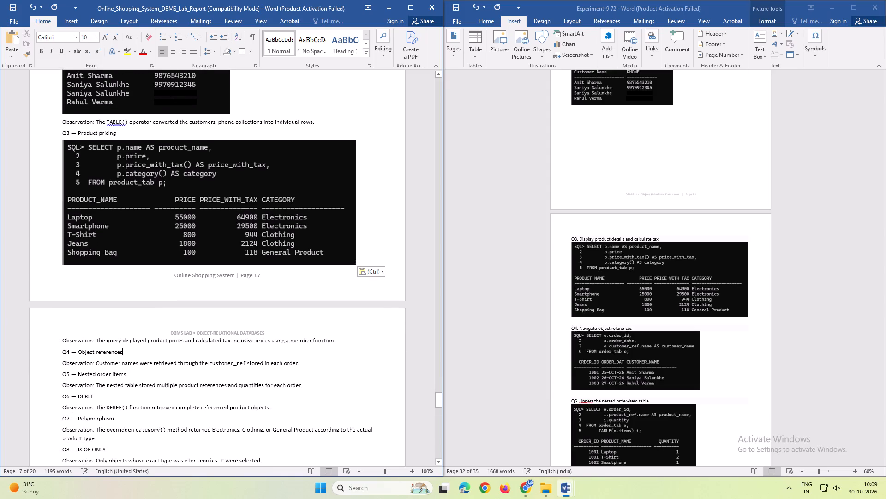
pyautogui.press('Return')
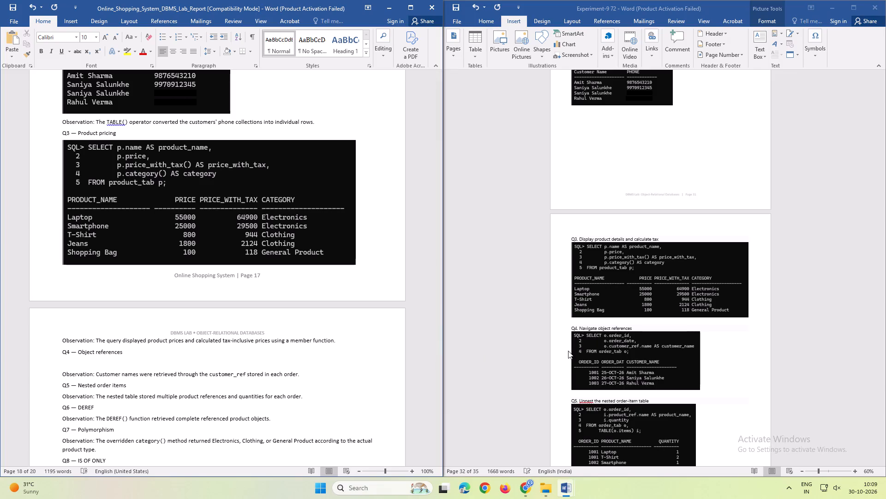
pyautogui.click(633, 292)
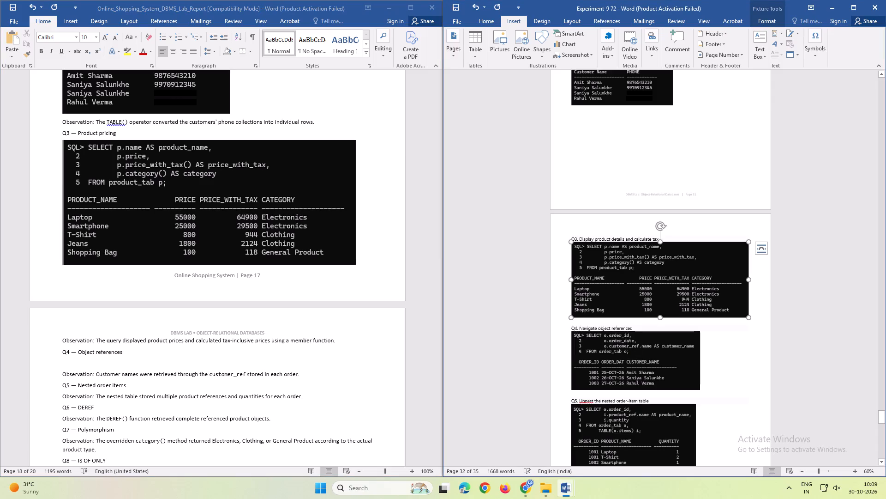
pyautogui.click(622, 357)
pyautogui.rightClick(622, 357)
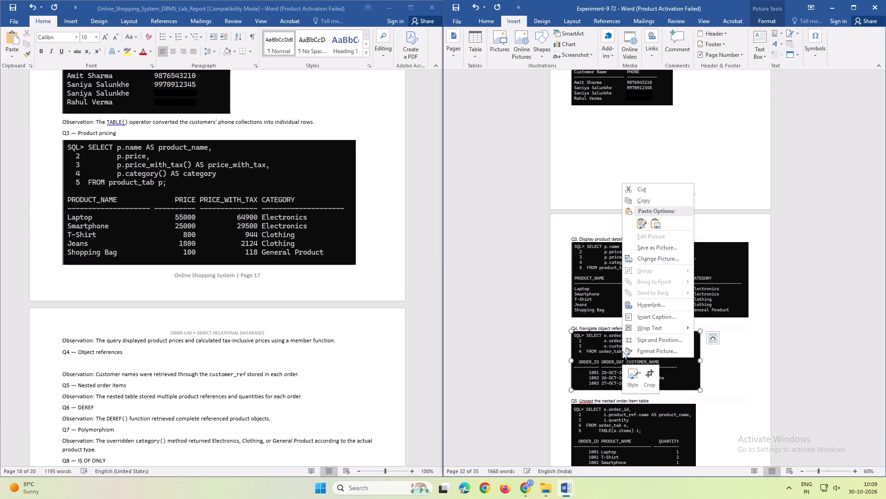
pyautogui.click(645, 202)
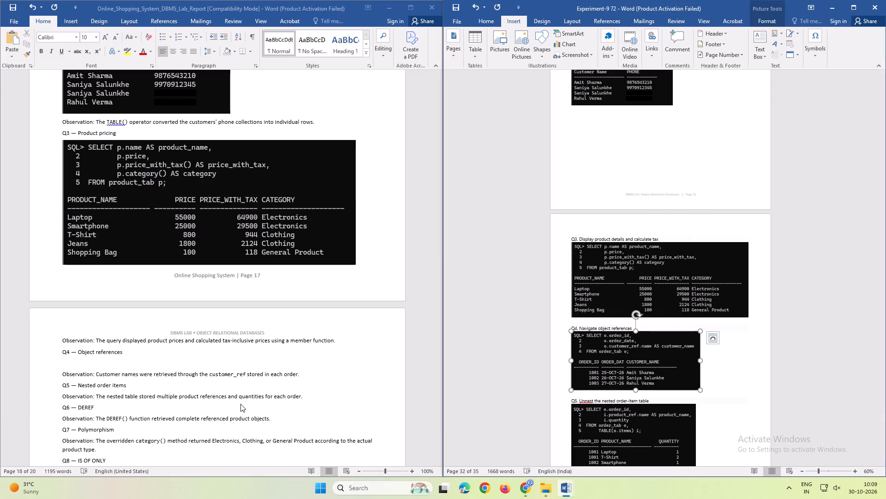
pyautogui.click(161, 362)
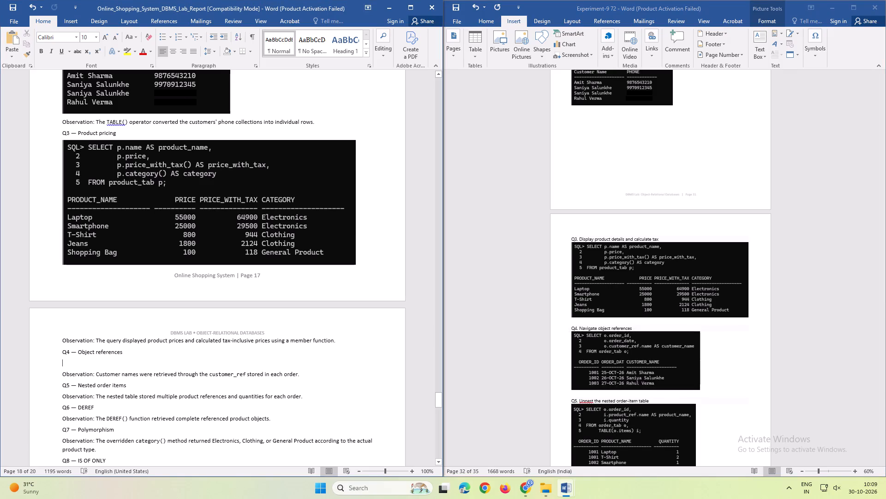
pyautogui.hotkey('ctrl', 'v')
# Copy the Q5 nested order-item query screenshot from Experiment-9 72 into the lab report on a new line below Q5 — Nested order items.
pyautogui.scroll(-7, 159, 366)
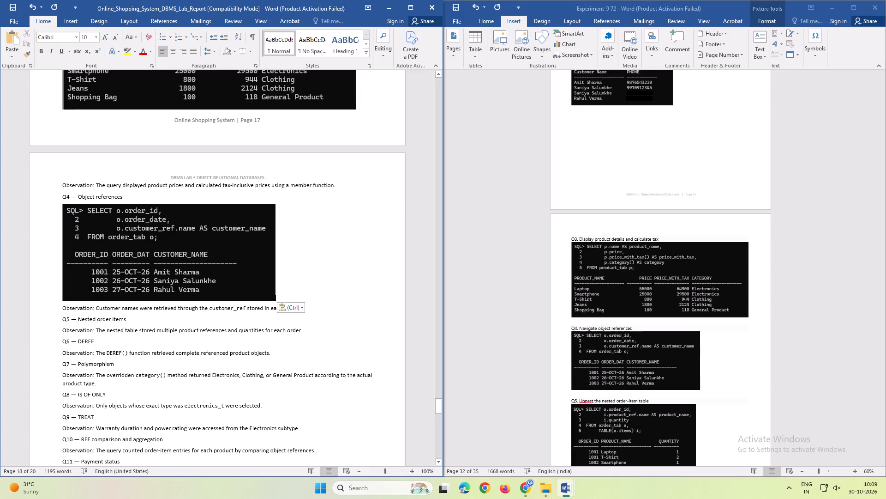
pyautogui.click(136, 318)
pyautogui.press('Return')
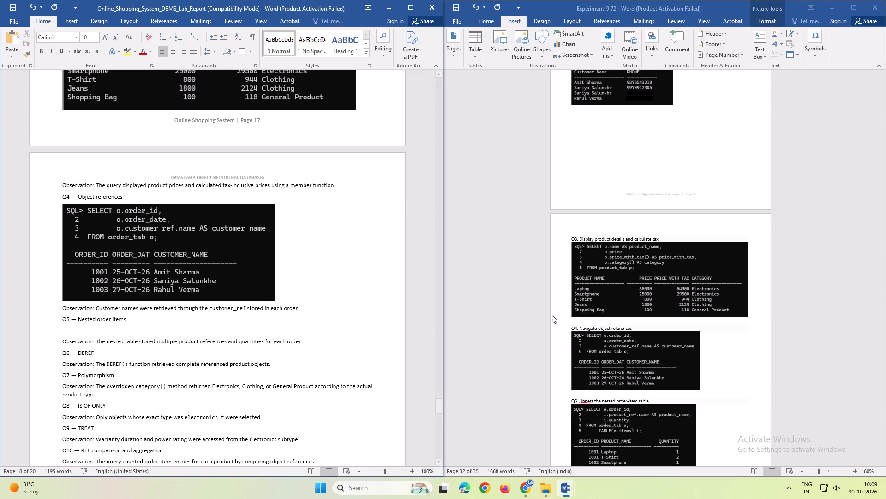
pyautogui.scroll(-7, 605, 320)
pyautogui.doubleClick(596, 340)
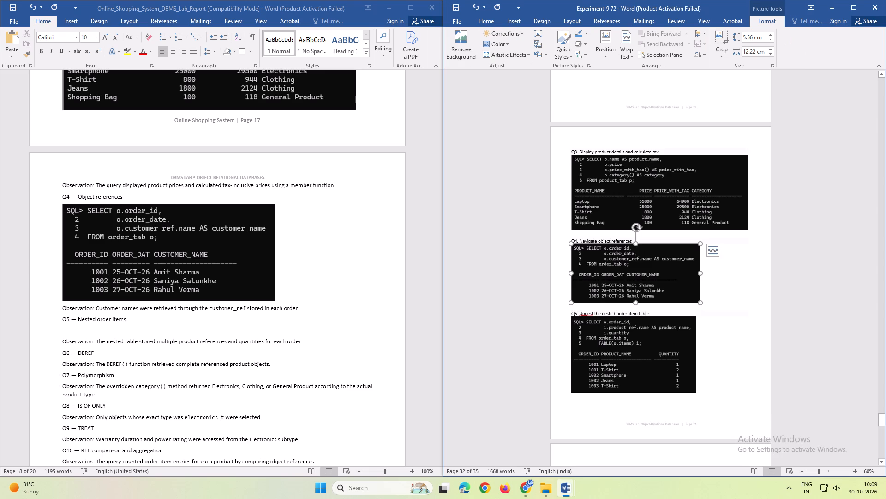
pyautogui.scroll(-2, 596, 340)
pyautogui.click(619, 326)
pyautogui.rightClick(612, 323)
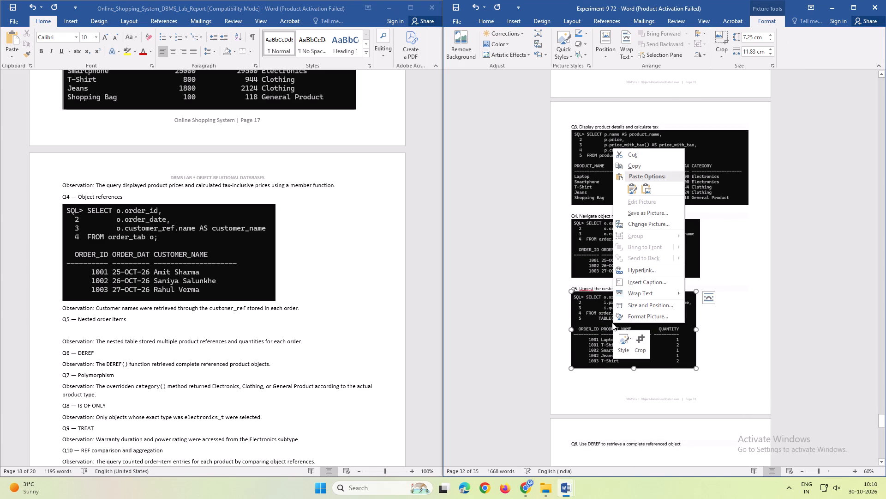
pyautogui.click(636, 165)
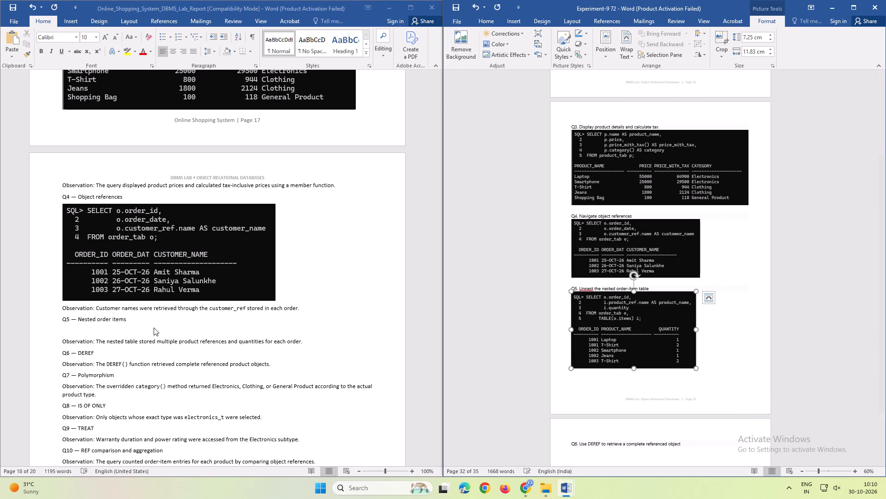
pyautogui.click(144, 331)
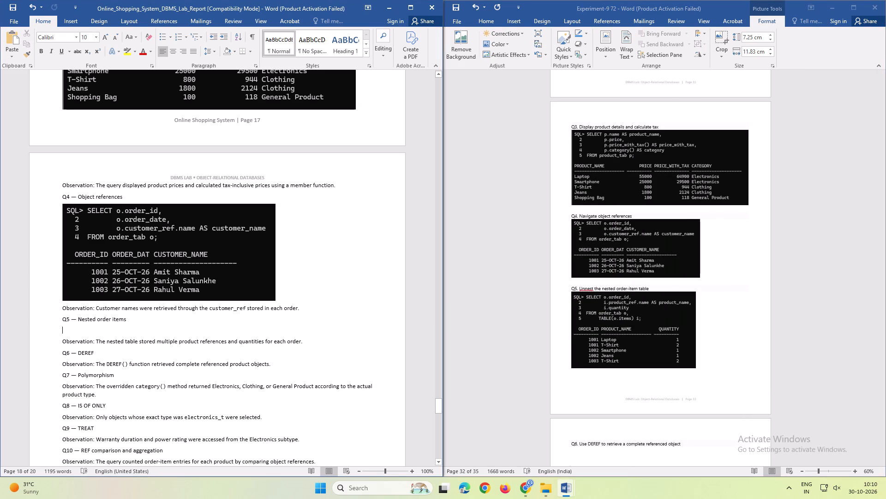
pyautogui.hotkey('ctrl', 'v')
# Copy the Q6 DEREF query screenshot from Experiment-9 72 into the lab report on a new line below Q6 — DEREF.
pyautogui.scroll(-2, 144, 331)
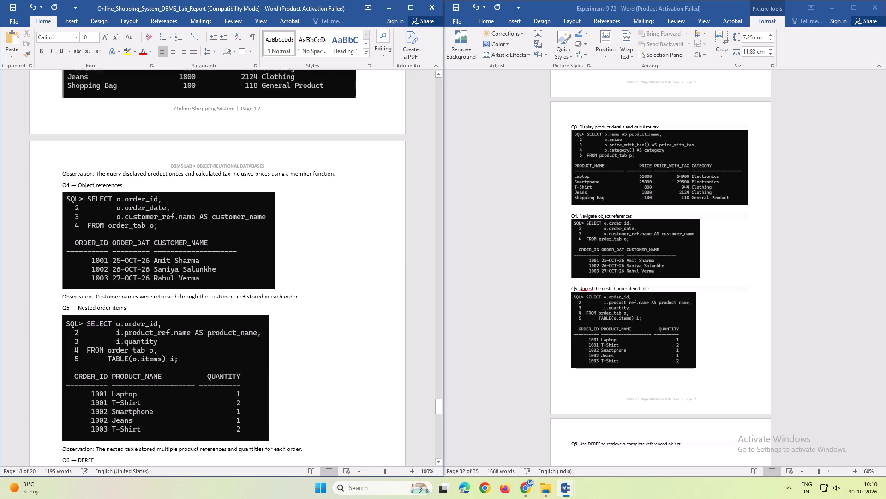
pyautogui.scroll(-8, 144, 331)
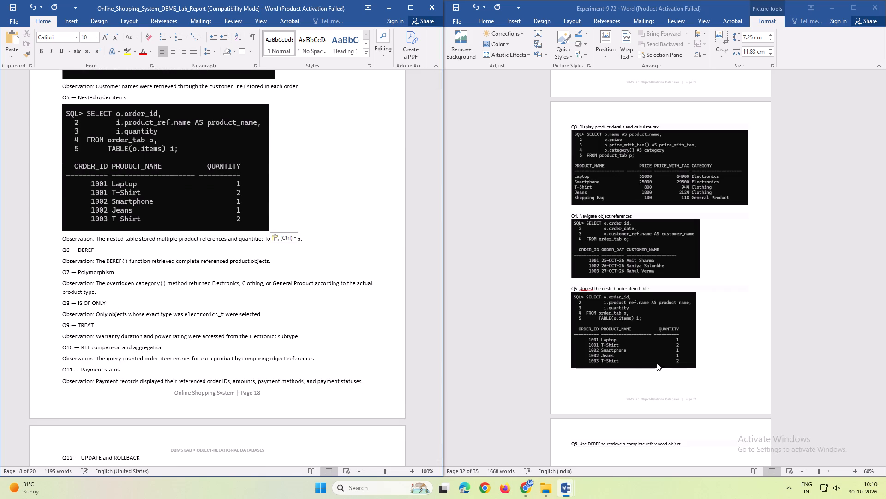
pyautogui.scroll(-2, 638, 360)
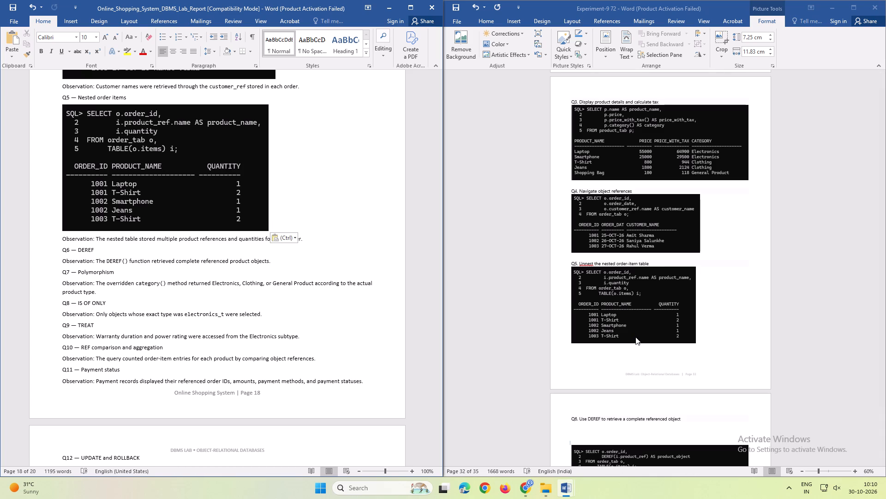
pyautogui.scroll(-5, 637, 337)
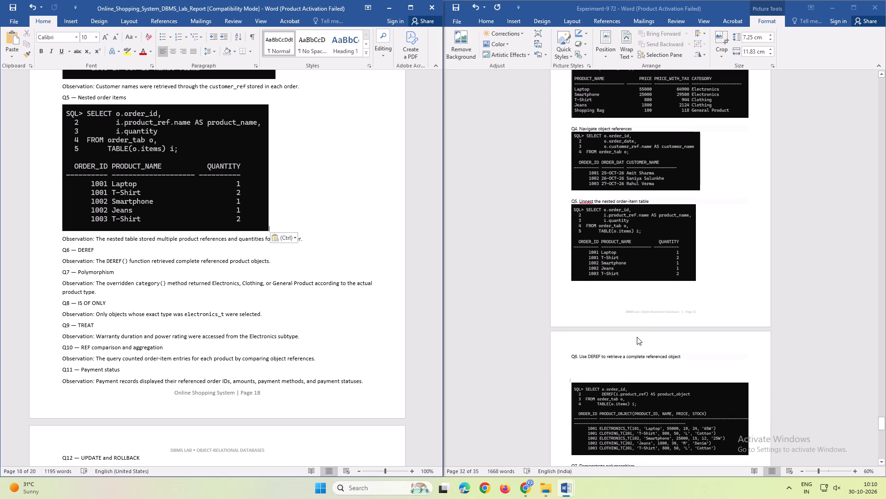
pyautogui.scroll(-5, 637, 337)
pyautogui.click(632, 346)
pyautogui.click(632, 346)
pyautogui.rightClick(632, 346)
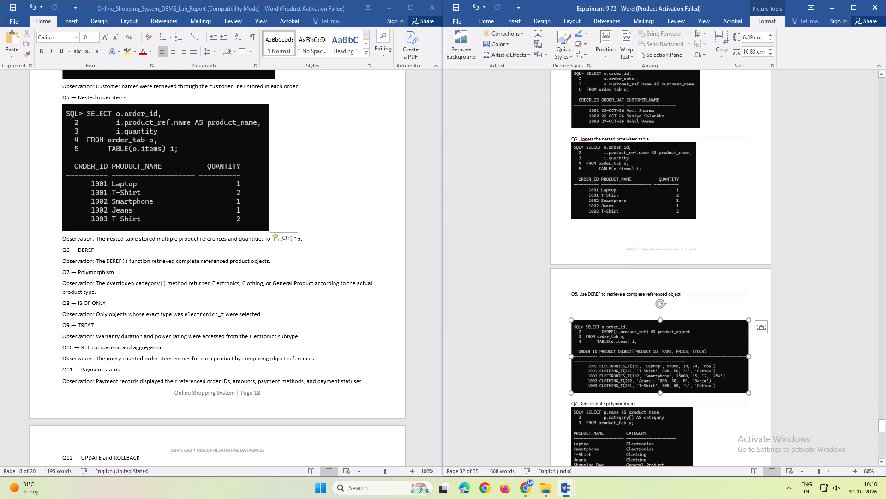
pyautogui.click(655, 189)
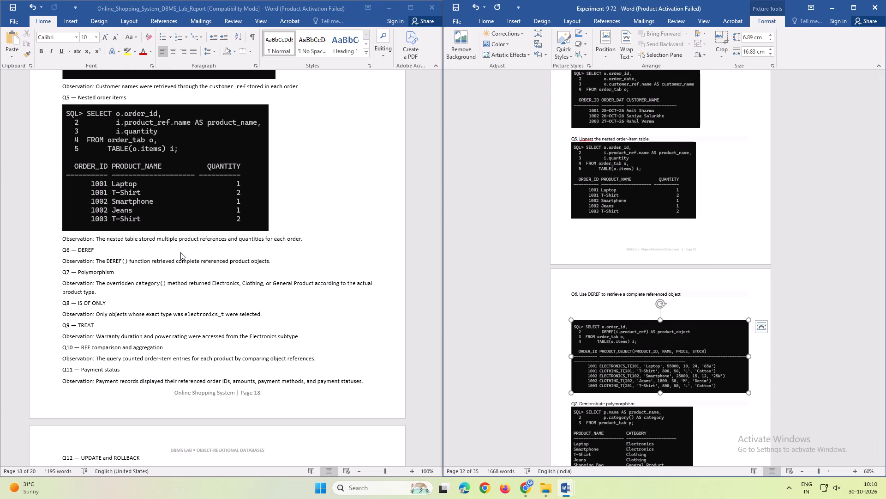
pyautogui.click(166, 249)
pyautogui.click(155, 251)
pyautogui.press('Return')
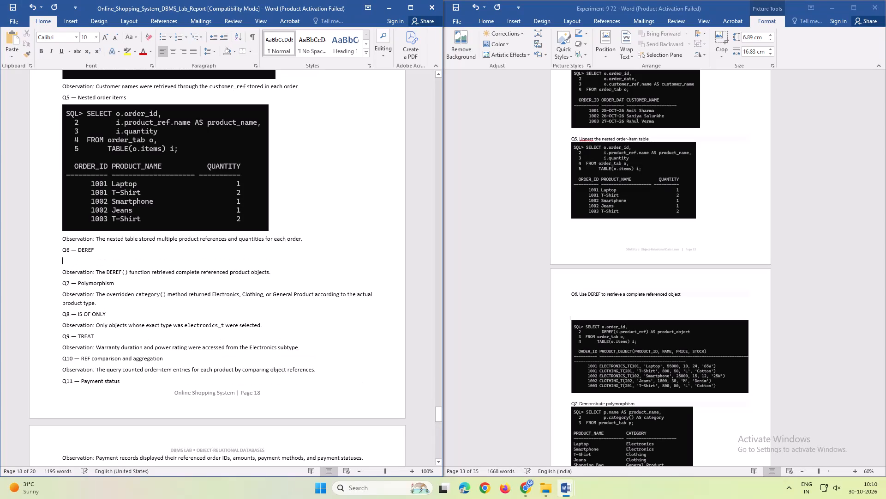
pyautogui.hotkey('ctrl', 'v')
# Copy the Q7 polymorphism query screenshot from Experiment-9 72 into the lab report on a new line below Q7 — Polymorphism.
pyautogui.scroll(-11, 159, 254)
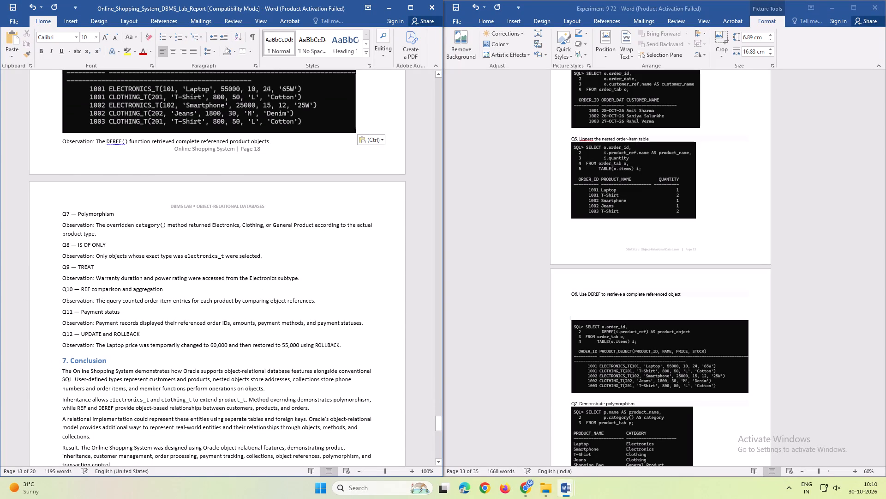
pyautogui.click(126, 215)
pyautogui.click(126, 215)
pyautogui.press('Return')
pyautogui.scroll(-7, 701, 333)
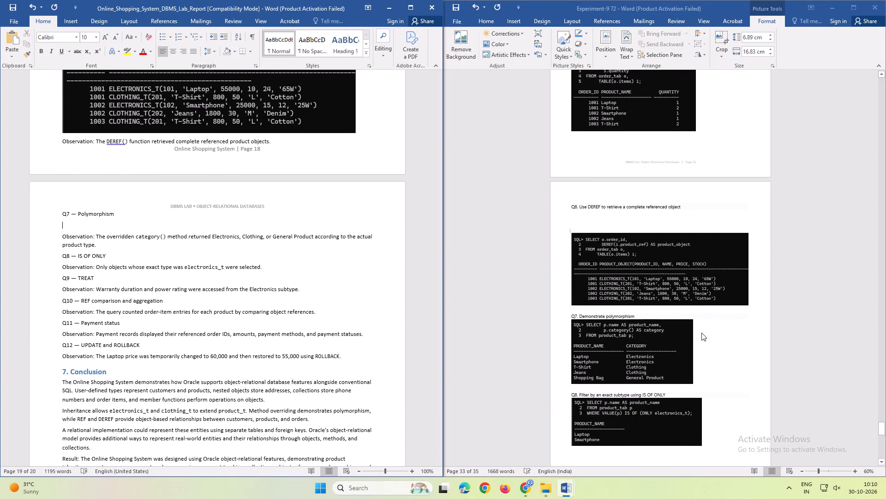
pyautogui.click(640, 357)
pyautogui.click(632, 354)
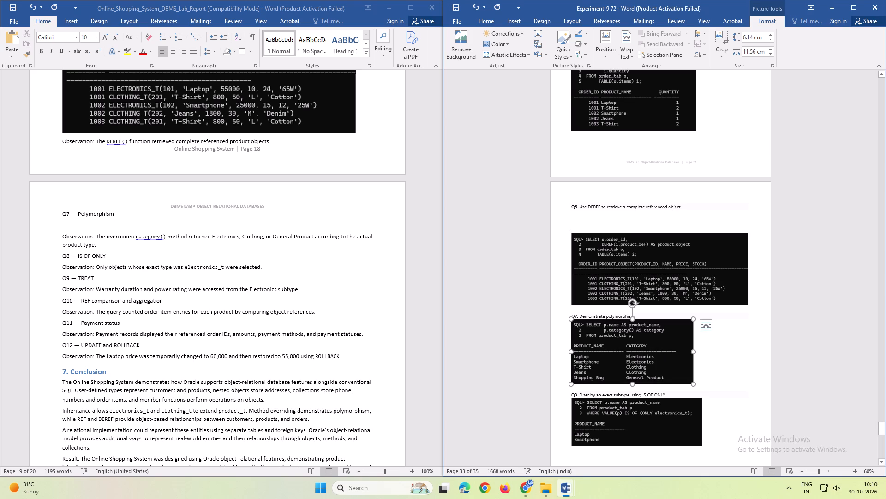
pyautogui.rightClick(632, 354)
pyautogui.click(659, 199)
pyautogui.click(183, 222)
pyautogui.hotkey('ctrl', 'v')
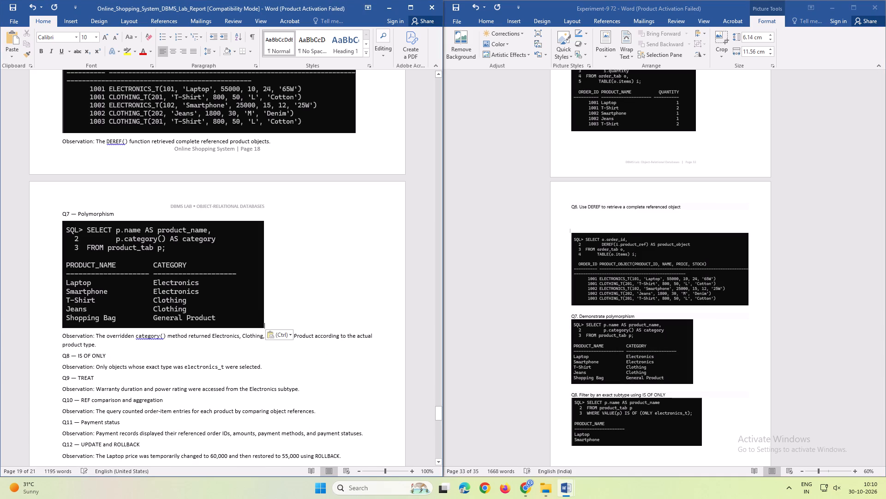
# Copy the Q8 exact-subtype query screenshot from Experiment-9 72 into the lab report on a new line below Q8 — IS OF ONLY.
pyautogui.click(220, 362)
pyautogui.press('Return')
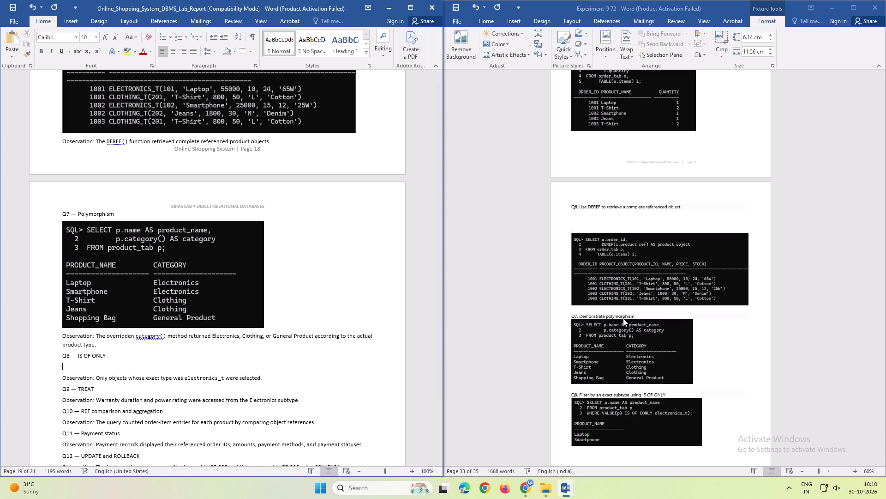
pyautogui.scroll(-4, 626, 318)
pyautogui.click(597, 361)
pyautogui.click(597, 361)
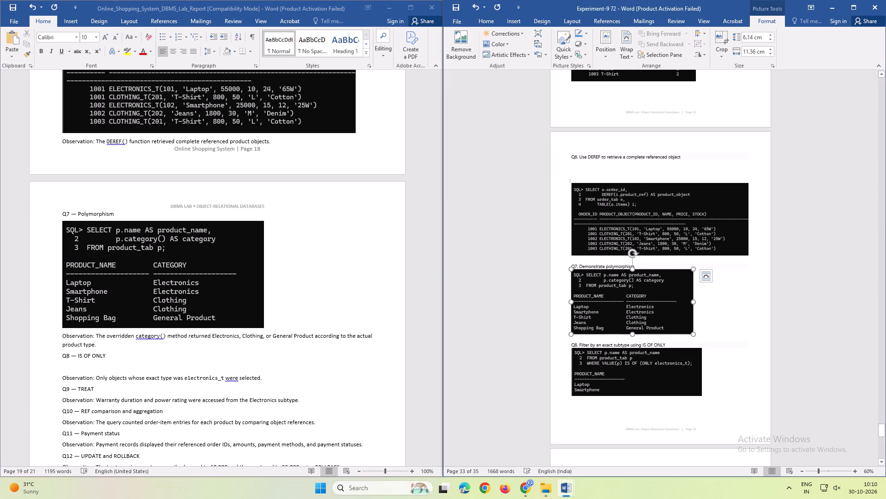
pyautogui.doubleClick(599, 367)
pyautogui.rightClick(599, 367)
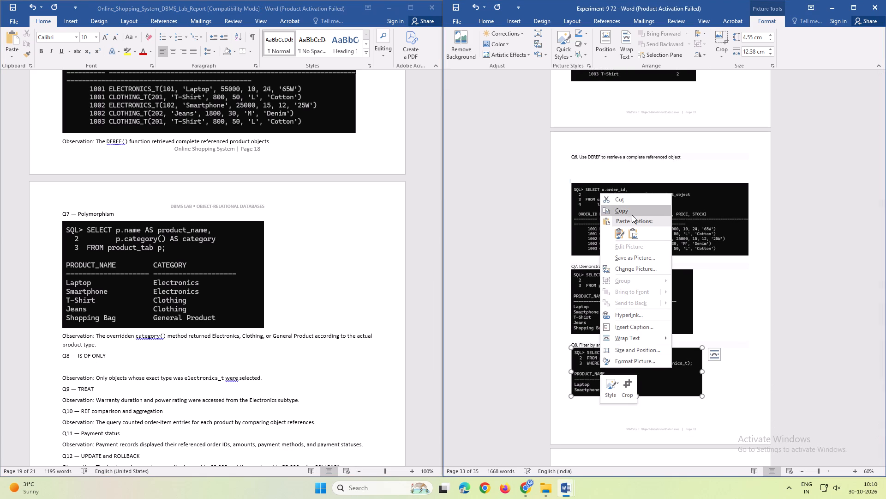
pyautogui.click(619, 213)
pyautogui.click(174, 365)
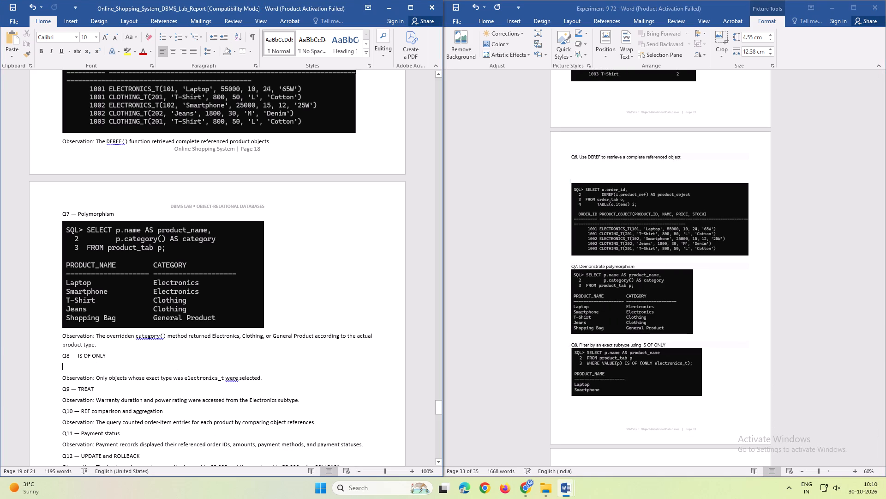
pyautogui.hotkey('ctrl', 'v')
# Copy the Q9 subtype-attributes query screenshot from Experiment-9 72 into the lab report on a new line below Q9 — TREAT.
pyautogui.scroll(-8, 175, 365)
pyautogui.scroll(-2, 630, 344)
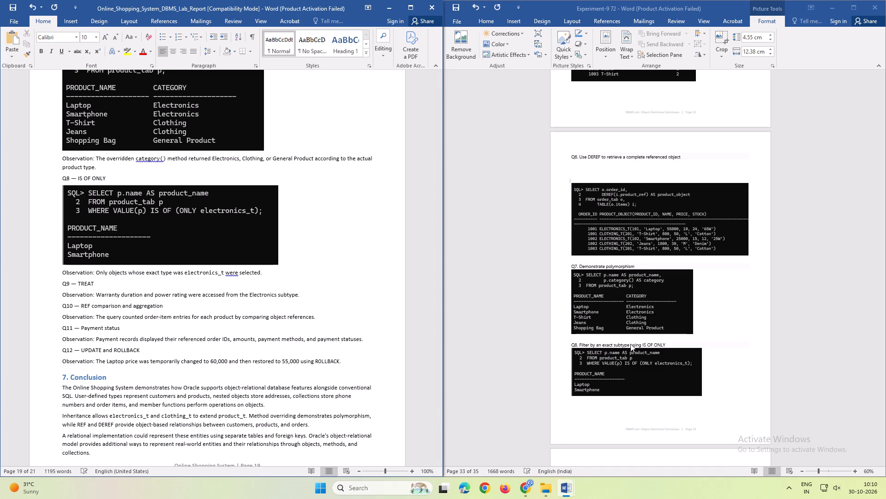
pyautogui.scroll(-11, 630, 344)
pyautogui.tripleClick(623, 348)
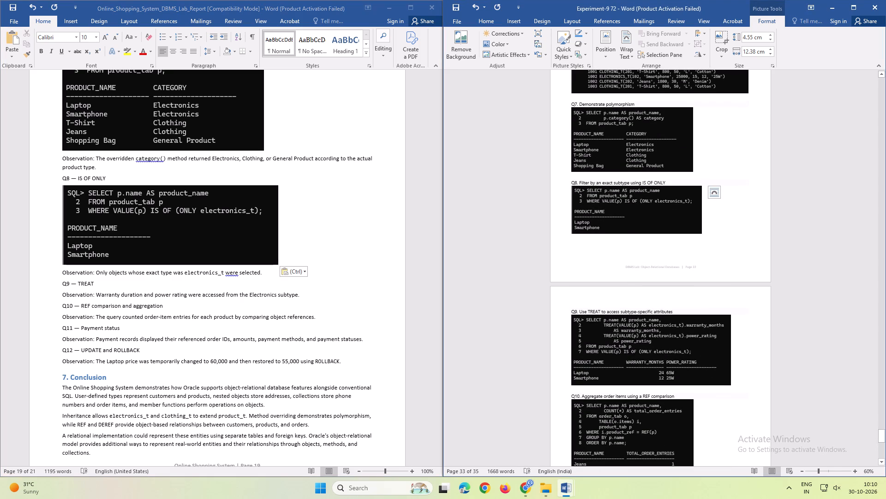
pyautogui.click(623, 348)
pyautogui.rightClick(654, 348)
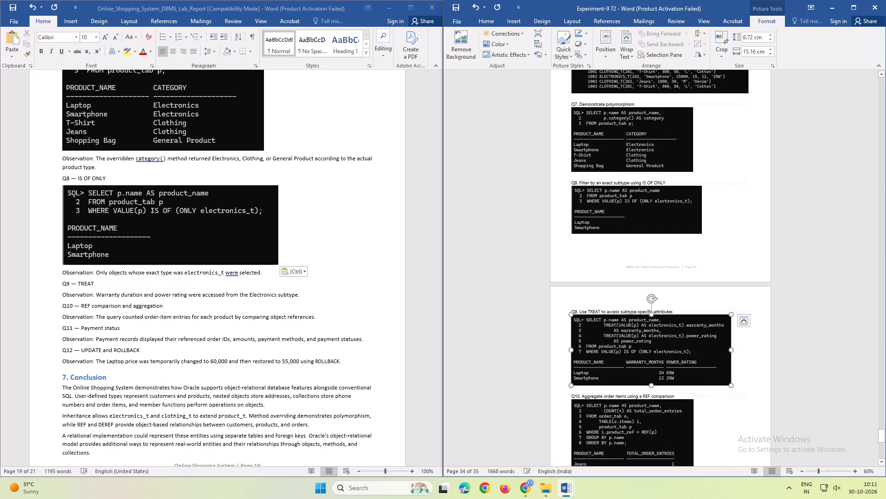
pyautogui.click(679, 191)
pyautogui.click(130, 287)
pyautogui.click(130, 287)
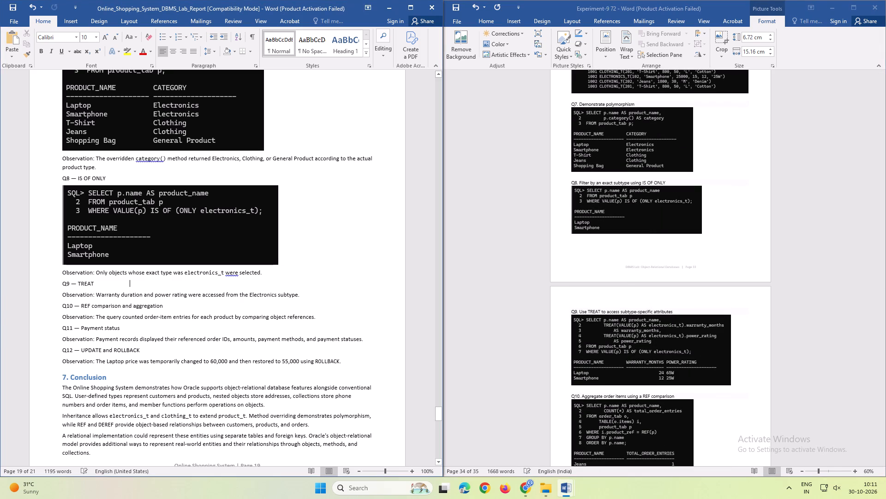
pyautogui.click(106, 283)
pyautogui.press('Return')
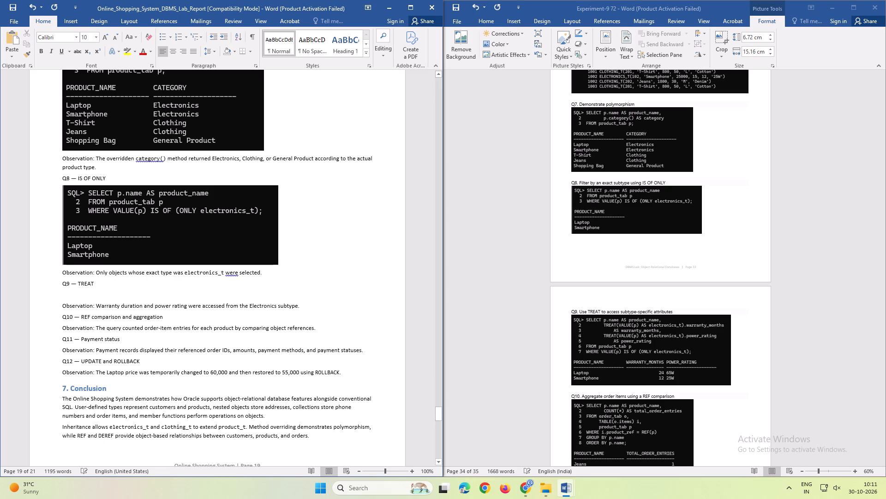
pyautogui.hotkey('ctrl', 'v')
# Copy the Q10 order-item aggregation screenshot from Experiment-9 72 into the lab report on a new line below Q10 — REF comparison and aggregation.
pyautogui.scroll(-7, 155, 317)
pyautogui.click(203, 274)
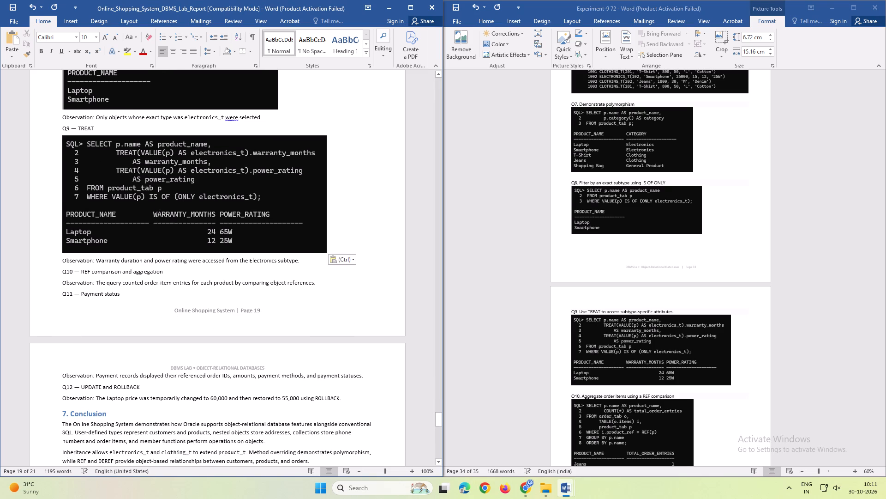
pyautogui.press('Return')
pyautogui.scroll(-6, 710, 343)
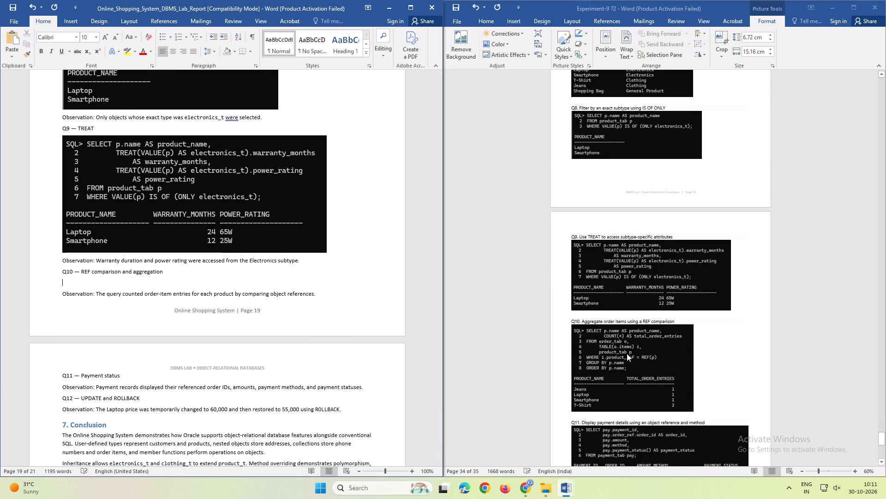
pyautogui.click(627, 353)
pyautogui.click(627, 353)
pyautogui.rightClick(627, 353)
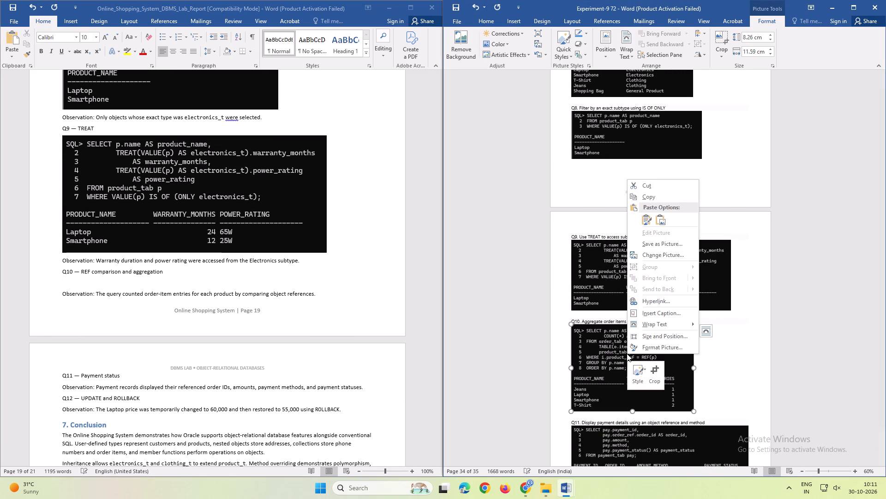
pyautogui.click(653, 196)
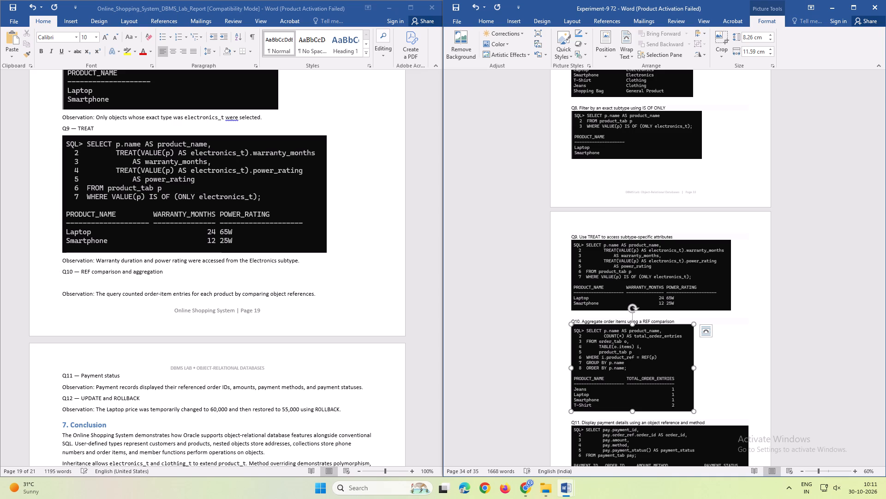
pyautogui.click(134, 282)
pyautogui.hotkey('ctrl', 'v')
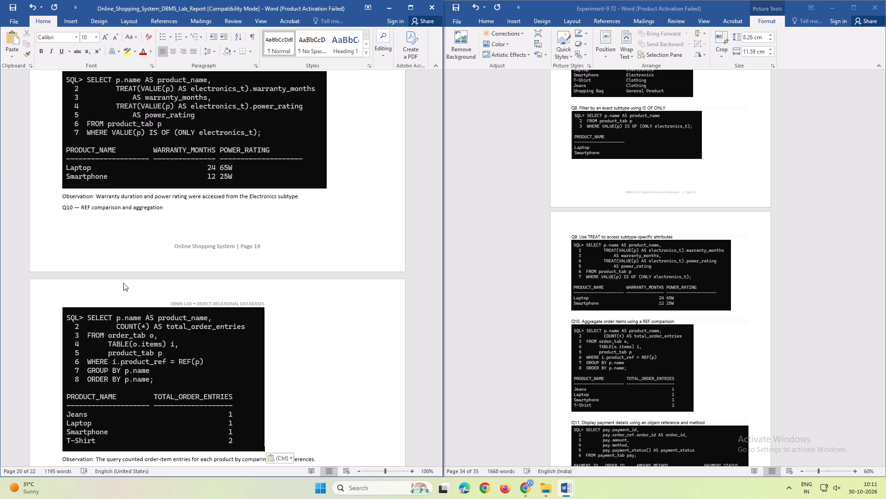
# Copy the Q11 payment details query screenshot from Experiment-9 72 into the lab report on a new line below Q11 — Payment status.
pyautogui.scroll(-7, 125, 281)
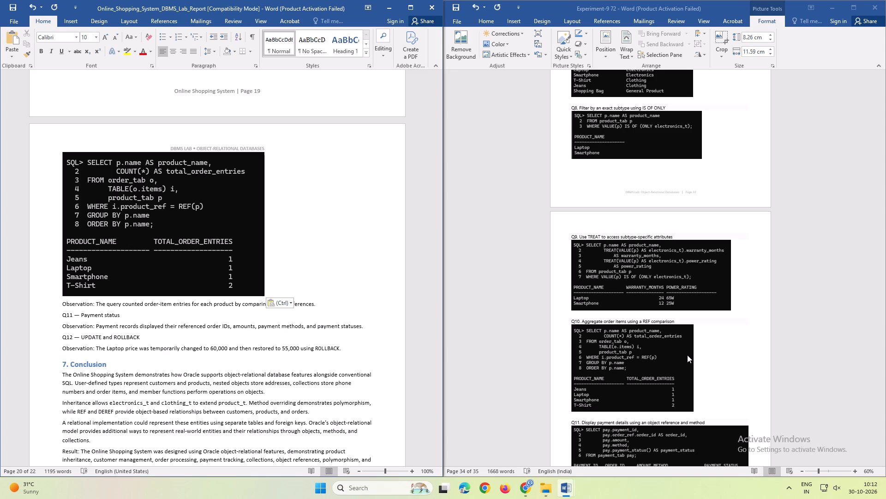
pyautogui.scroll(-12, 702, 325)
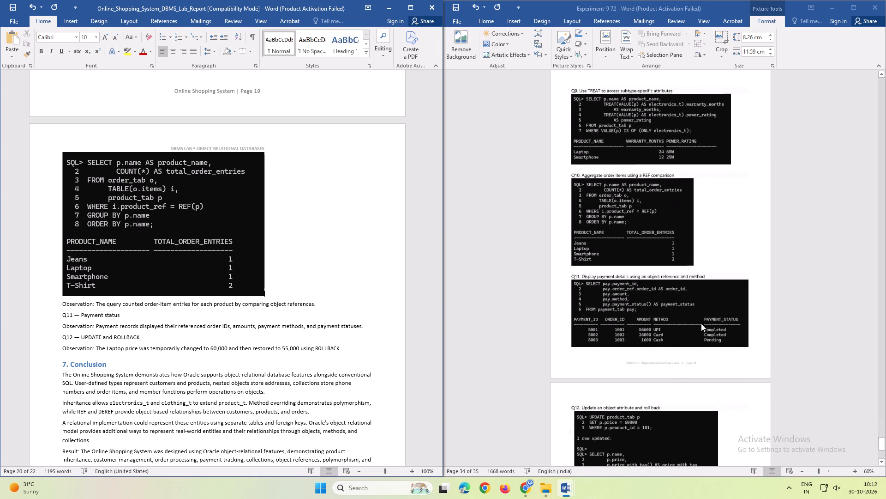
pyautogui.click(665, 315)
pyautogui.click(646, 311)
pyautogui.rightClick(646, 311)
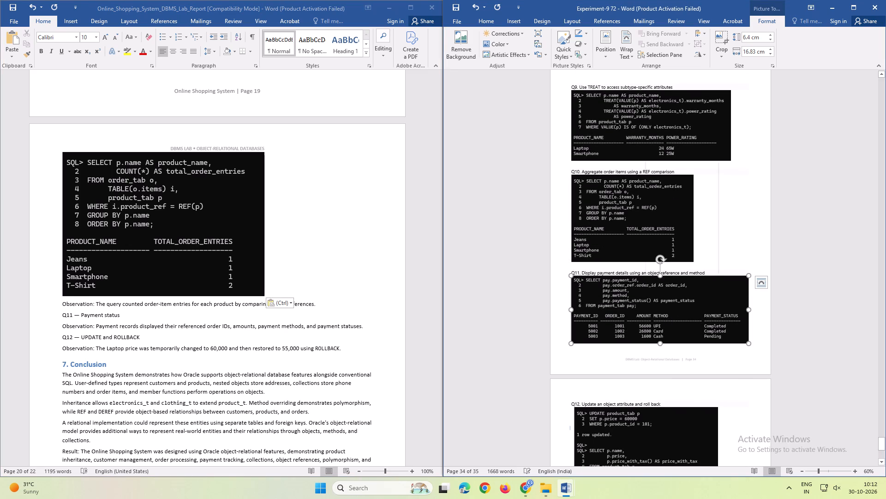
pyautogui.click(671, 157)
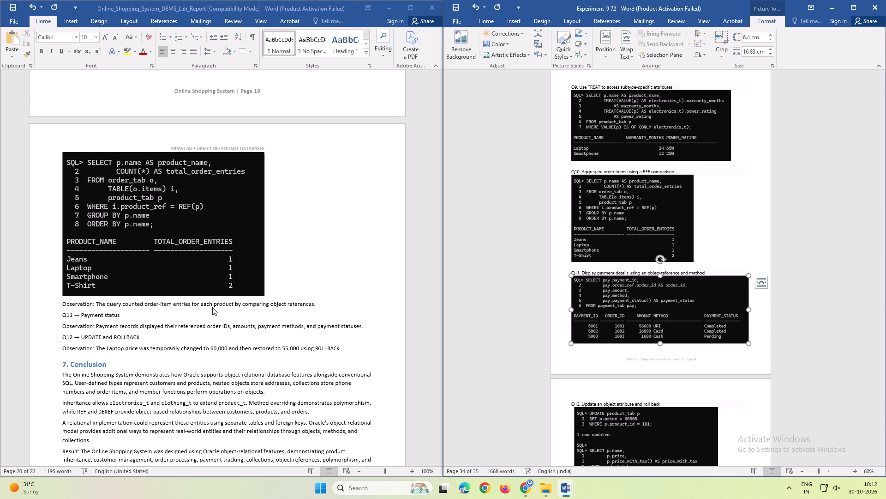
pyautogui.click(197, 316)
pyautogui.click(192, 317)
pyautogui.press('Return')
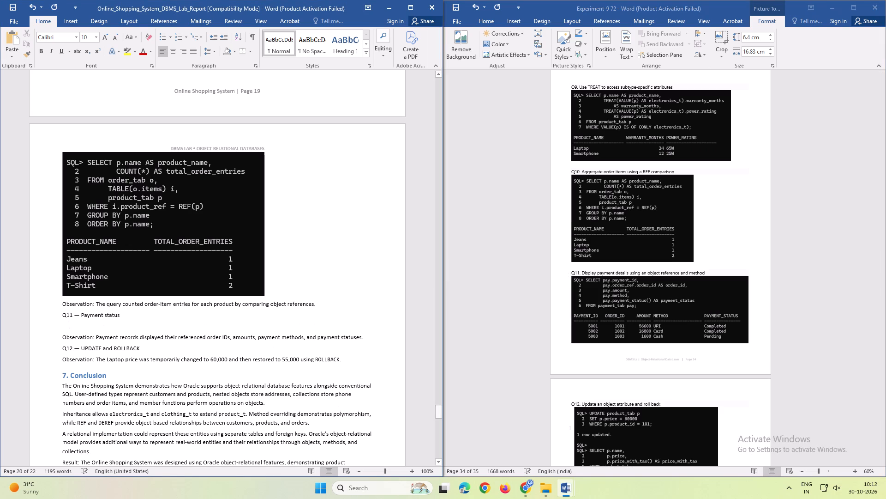
pyautogui.hotkey('ctrl', 'v')
# Copy the Q12 price update and rollback screenshot from Experiment-9 72 into the lab report on a new line below Q12 — UPDATE and ROLLBACK.
pyautogui.scroll(-10, 194, 317)
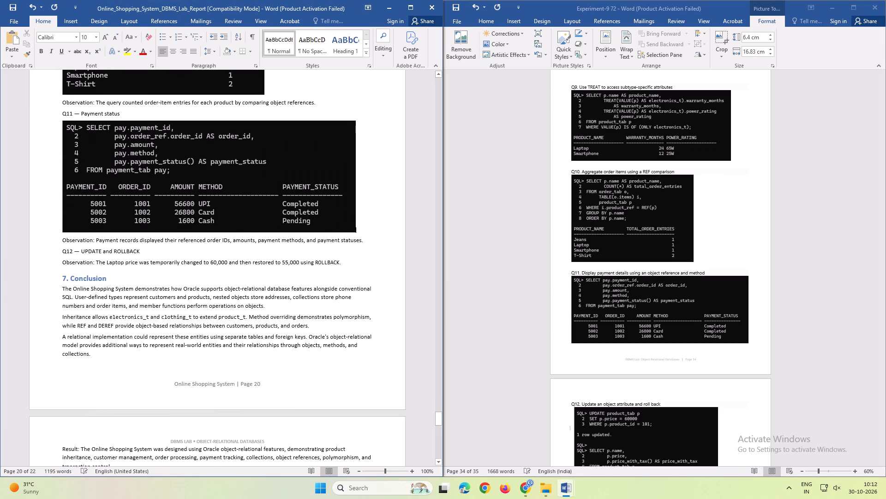
pyautogui.scroll(-6, 619, 274)
pyautogui.scroll(-6, 616, 353)
pyautogui.click(620, 315)
pyautogui.click(620, 315)
pyautogui.rightClick(620, 315)
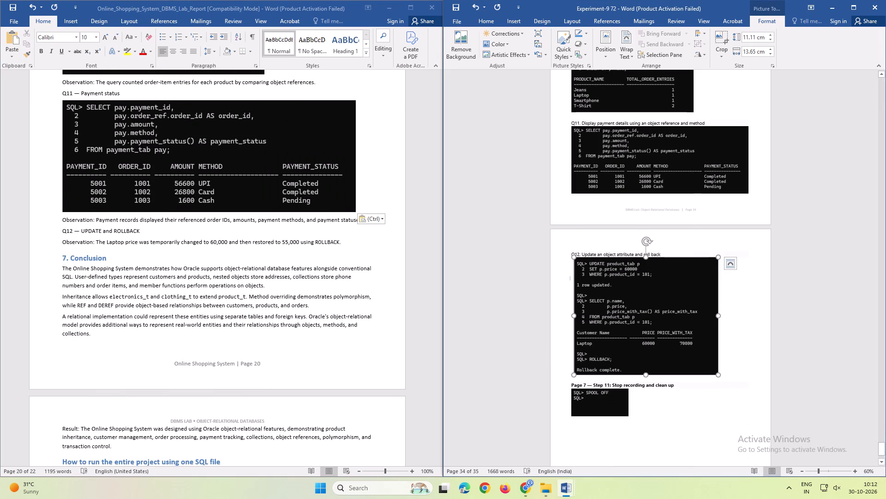
pyautogui.click(645, 161)
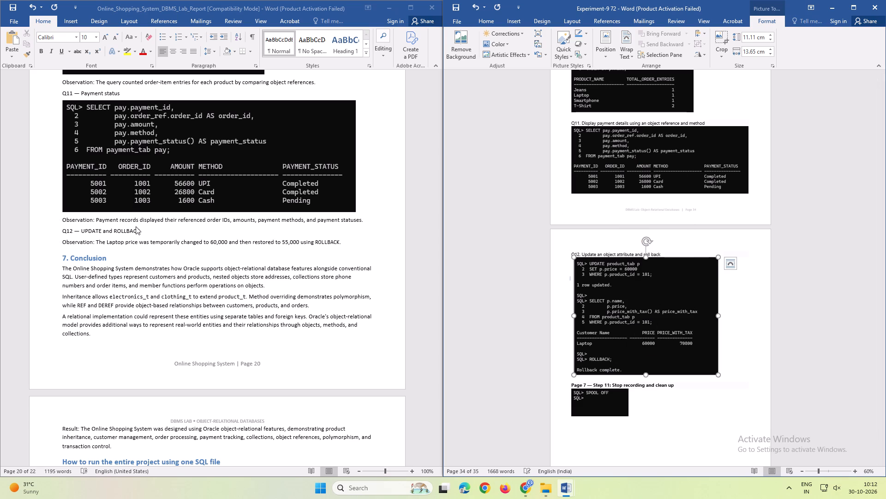
pyautogui.click(147, 233)
pyautogui.click(147, 233)
pyautogui.click(147, 233)
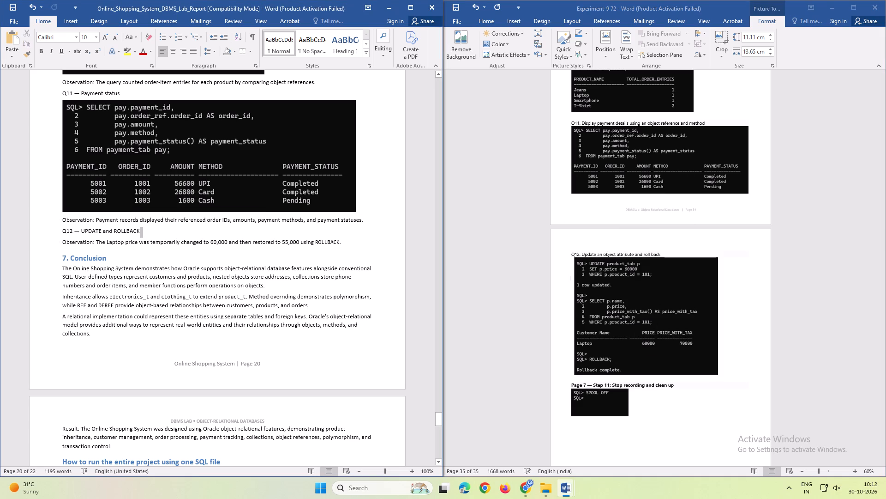
pyautogui.press('Return')
pyautogui.hotkey('ctrl', 'v')
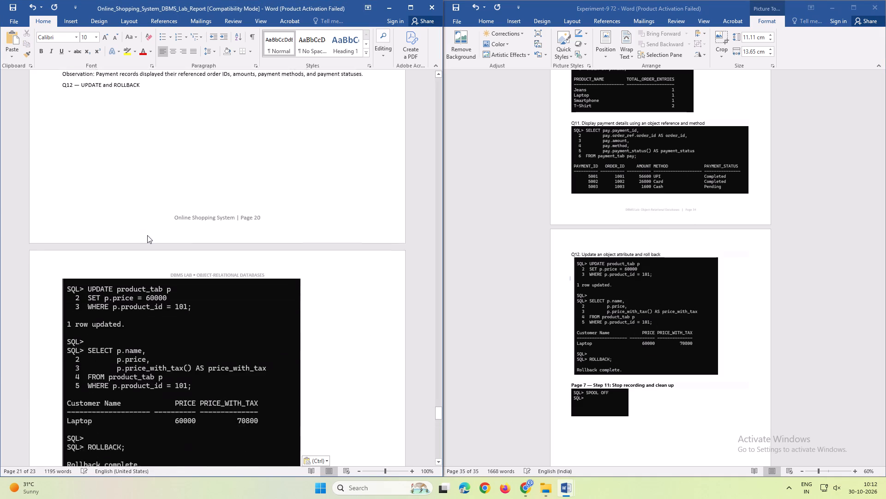
# Review the lab report's Observations section with its query screenshots, the Conclusion and the closing instructions on running the project from one SQL file.
pyautogui.scroll(-10, 147, 235)
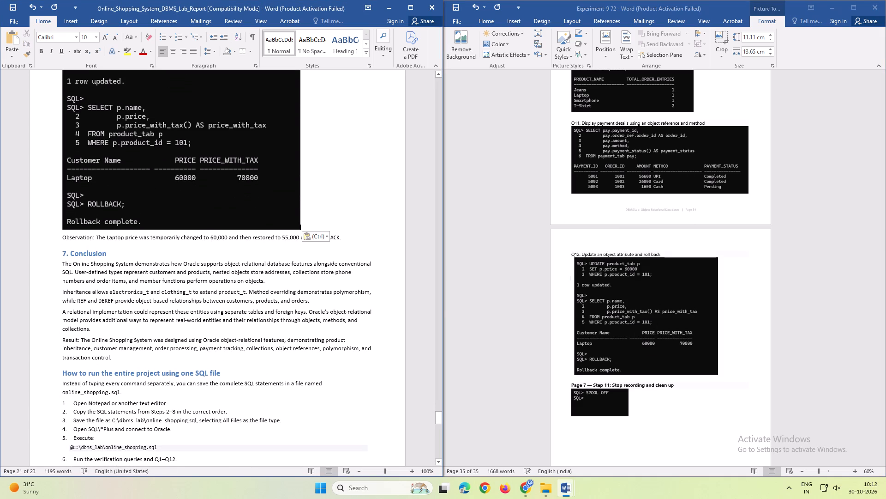
pyautogui.scroll(7, 311, 345)
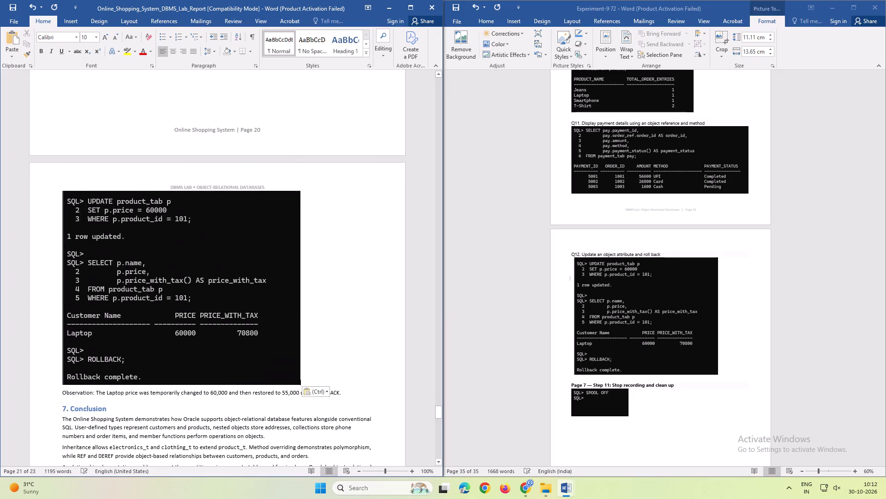
pyautogui.scroll(20, 310, 345)
pyautogui.scroll(15, 310, 345)
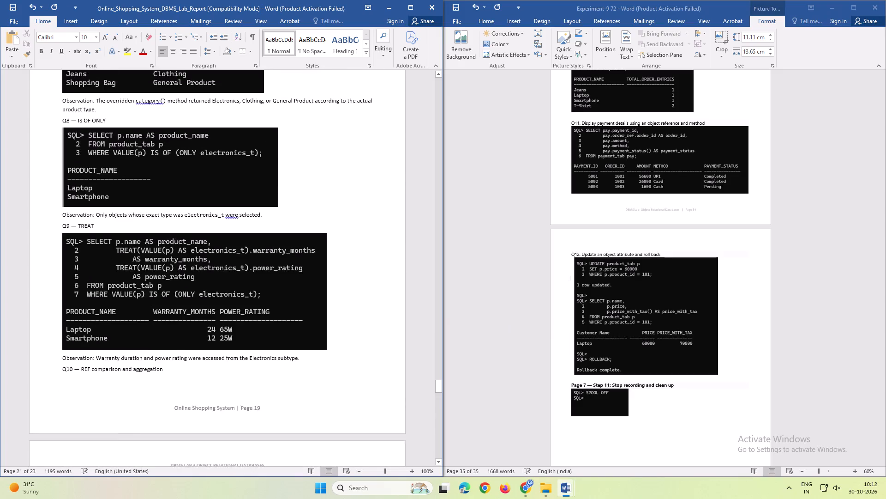
pyautogui.scroll(8, 312, 346)
pyautogui.scroll(14, 312, 346)
pyautogui.scroll(15, 312, 346)
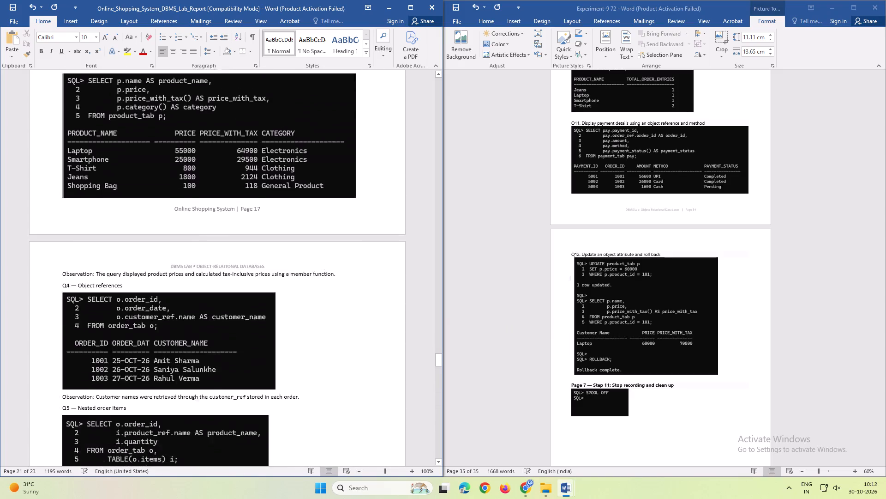
pyautogui.scroll(20, 312, 346)
pyautogui.scroll(2, 312, 346)
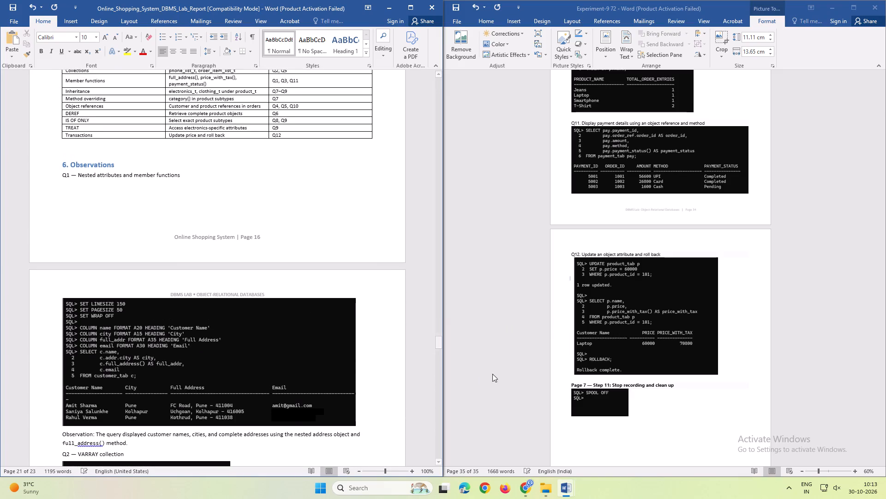
pyautogui.scroll(-1, 435, 342)
pyautogui.moveTo(437, 342); pyautogui.dragTo(429, 379)
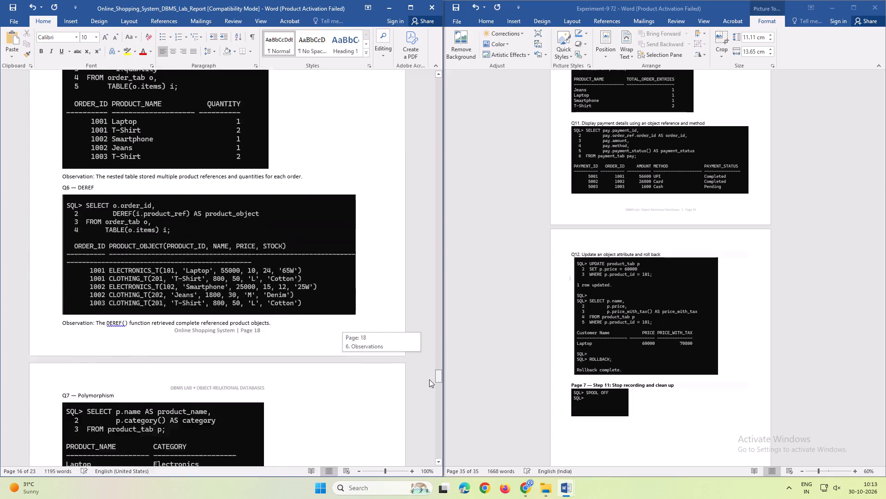
pyautogui.moveTo(429, 379); pyautogui.dragTo(428, 402)
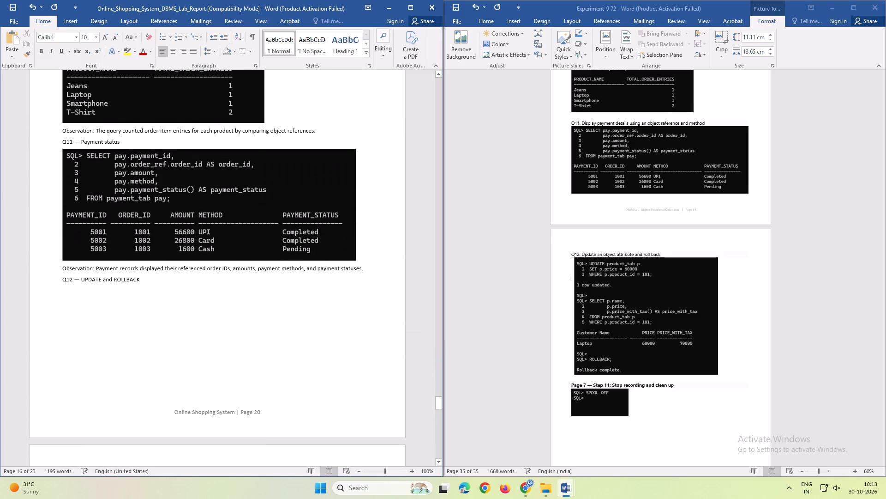
pyautogui.scroll(-20, 364, 365)
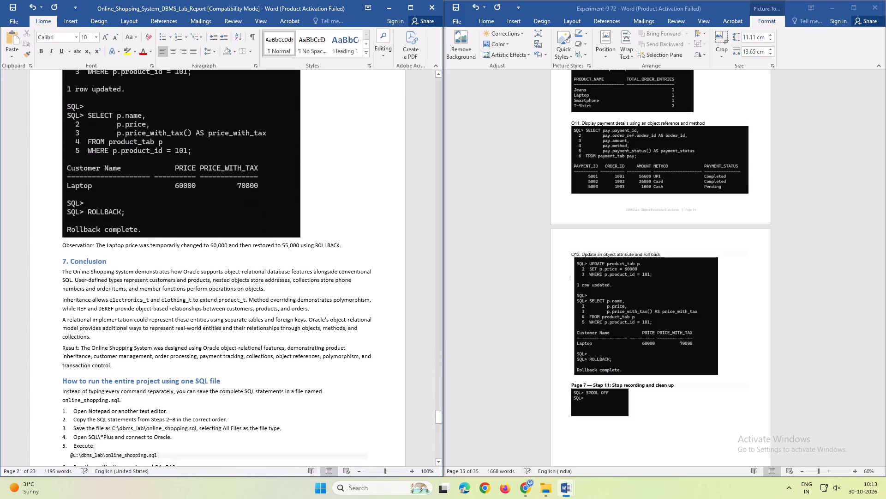
pyautogui.scroll(-3, 338, 380)
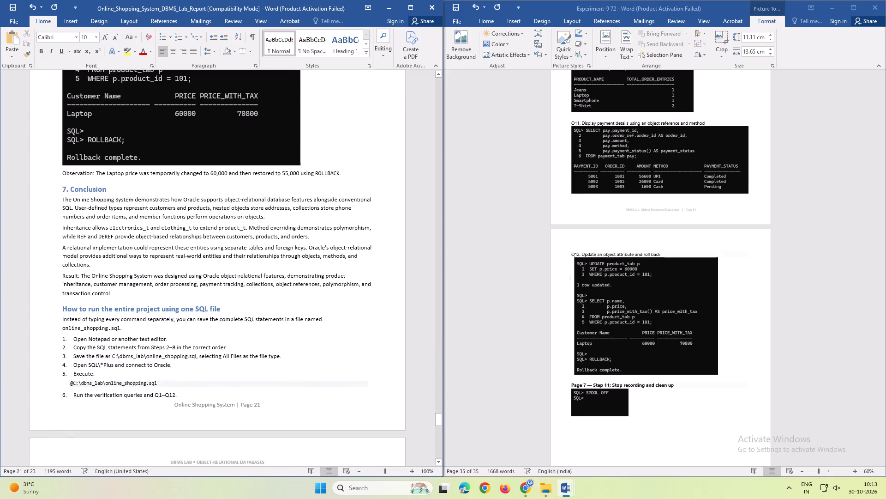
pyautogui.scroll(-6, 338, 380)
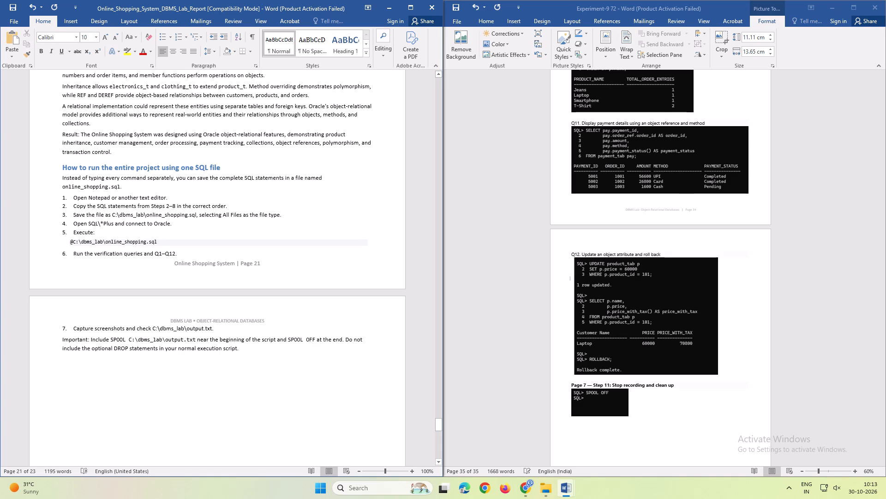
# Delete the lab report's section "How to run the entire project using one SQL file", including its seven numbered instructions and the Important note.
pyautogui.moveTo(62, 169); pyautogui.dragTo(254, 361)
pyautogui.press('BackSpace')
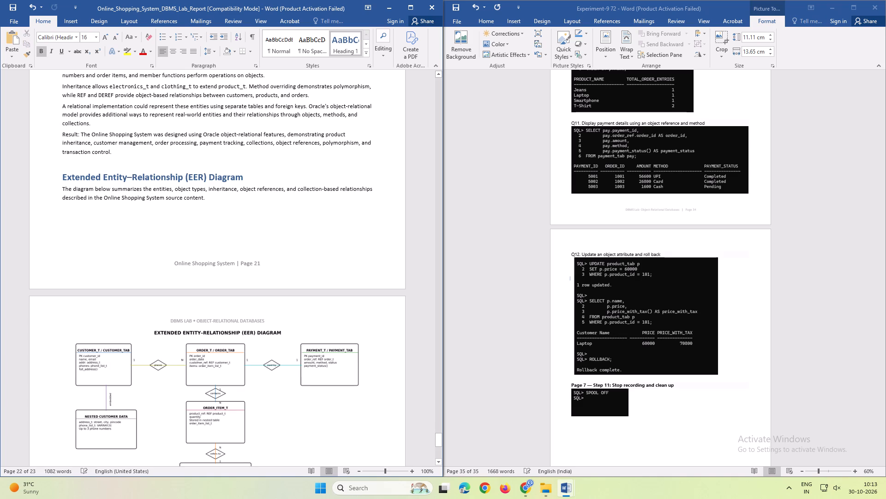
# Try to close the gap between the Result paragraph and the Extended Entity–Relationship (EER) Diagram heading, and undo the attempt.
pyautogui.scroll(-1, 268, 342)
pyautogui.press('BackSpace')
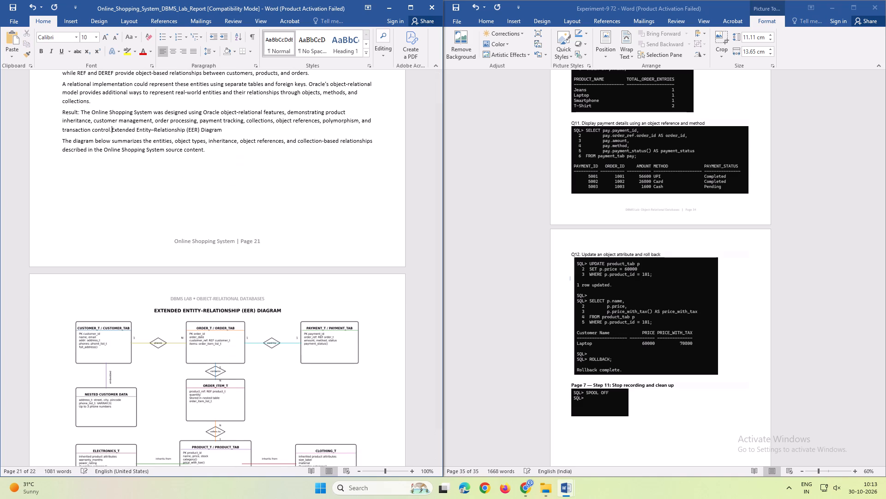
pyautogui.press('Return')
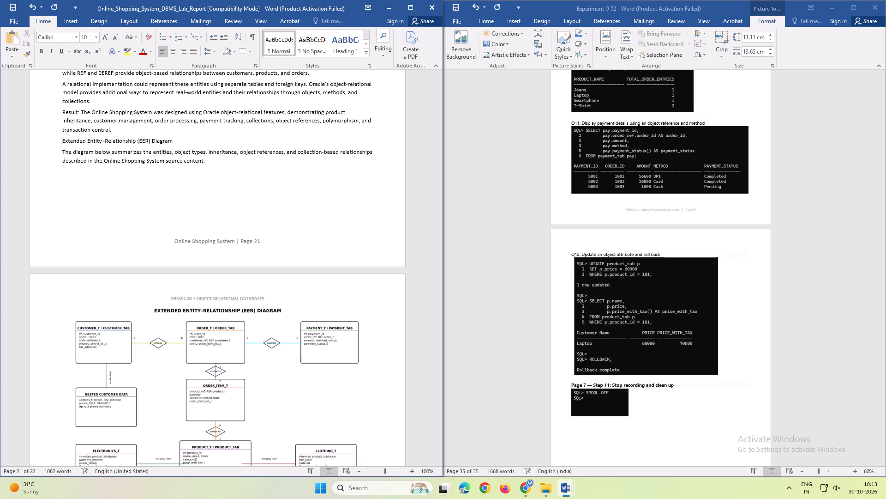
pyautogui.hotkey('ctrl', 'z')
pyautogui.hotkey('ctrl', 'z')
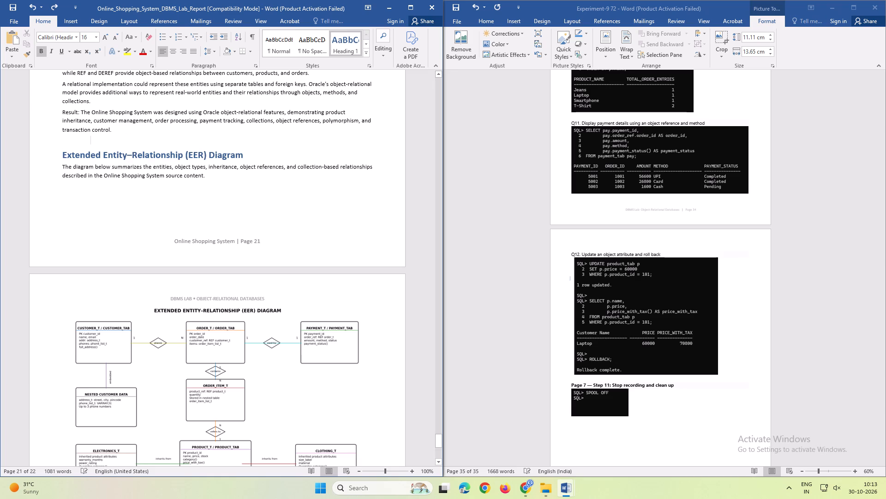
# Review the end of the lab report, from the Result paragraph through the EER diagram to the EER Diagram Notes.
pyautogui.click(84, 143)
pyautogui.click(103, 134)
pyautogui.click(115, 134)
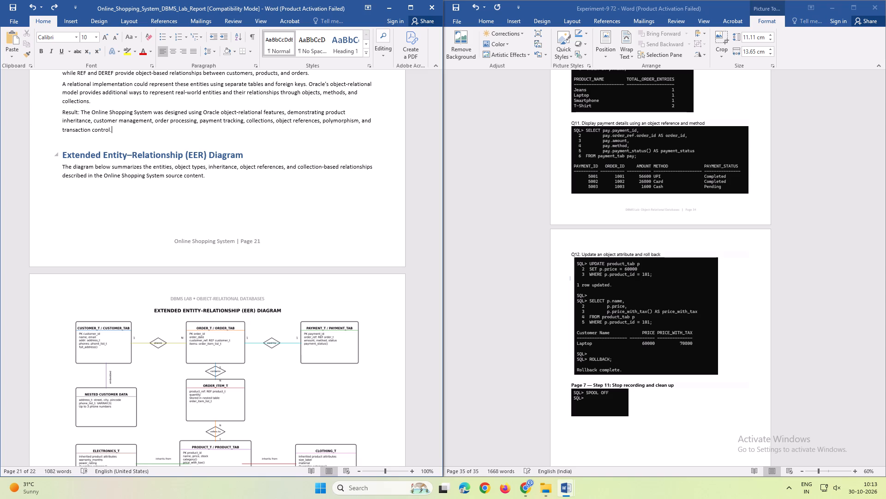
pyautogui.scroll(-13, 192, 297)
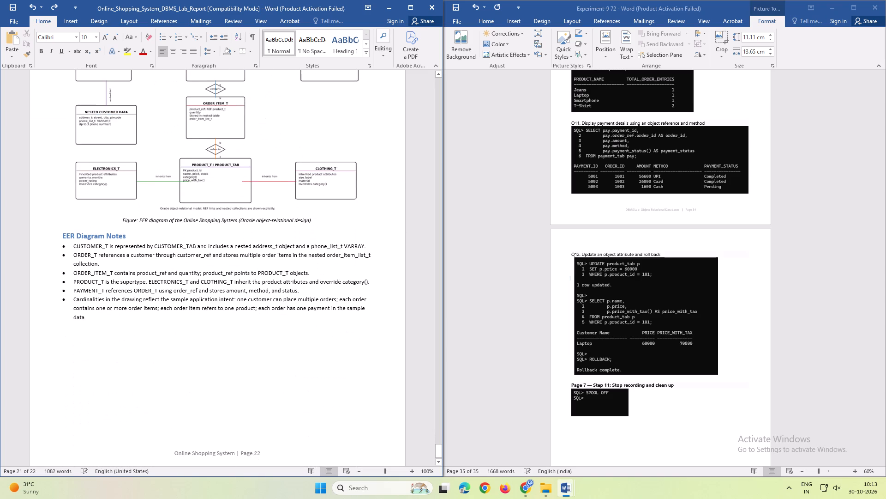
pyautogui.scroll(6, 192, 299)
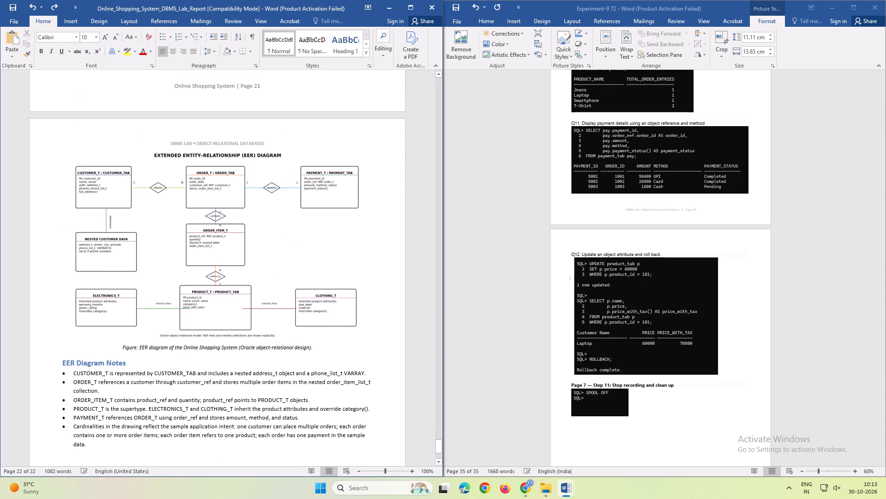
pyautogui.scroll(7, 192, 299)
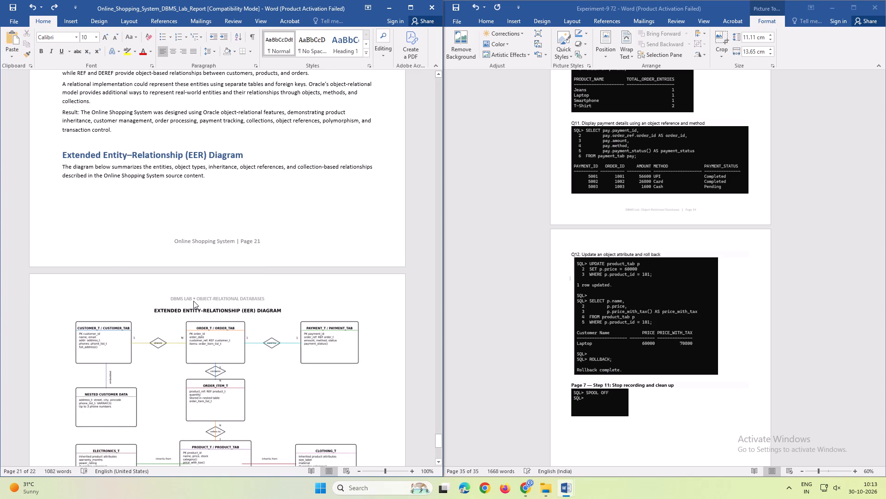
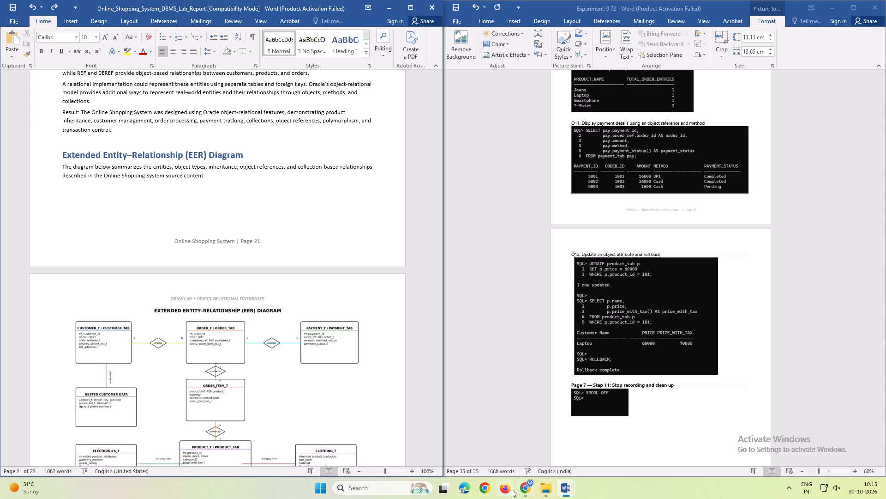
# Switch to File Explorer to show the Downloads folder holding the lab report and experiment files.
pyautogui.click(544, 488)
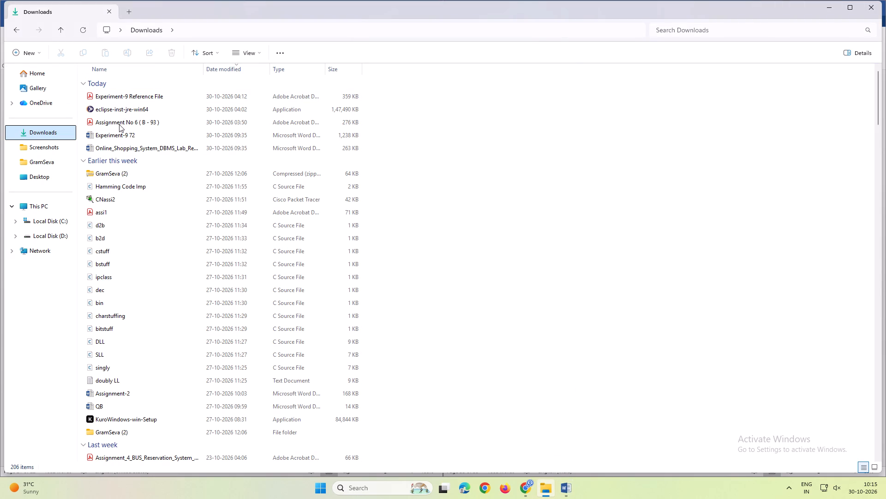
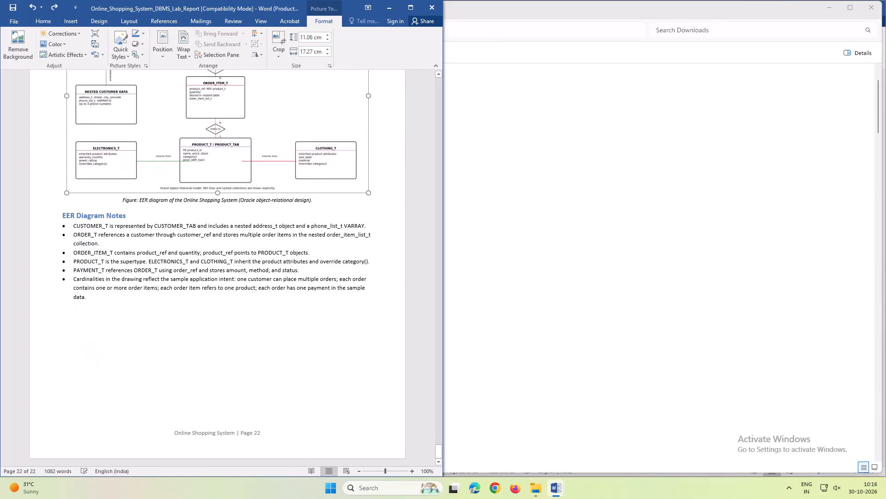
# Review the lab report in a maximized window, from the Conclusion back to the title page and through the opening sections to Procedure Step 1.
pyautogui.scroll(20, 281, 191)
pyautogui.scroll(3, 281, 191)
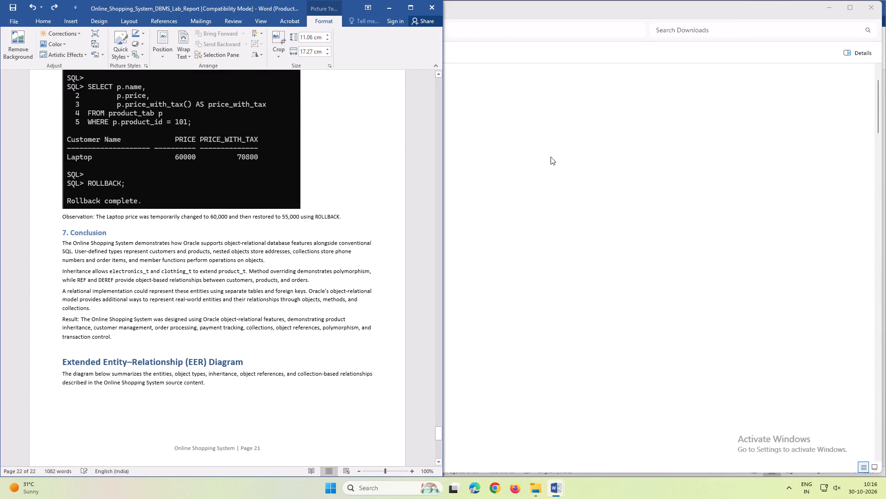
pyautogui.click(412, 2)
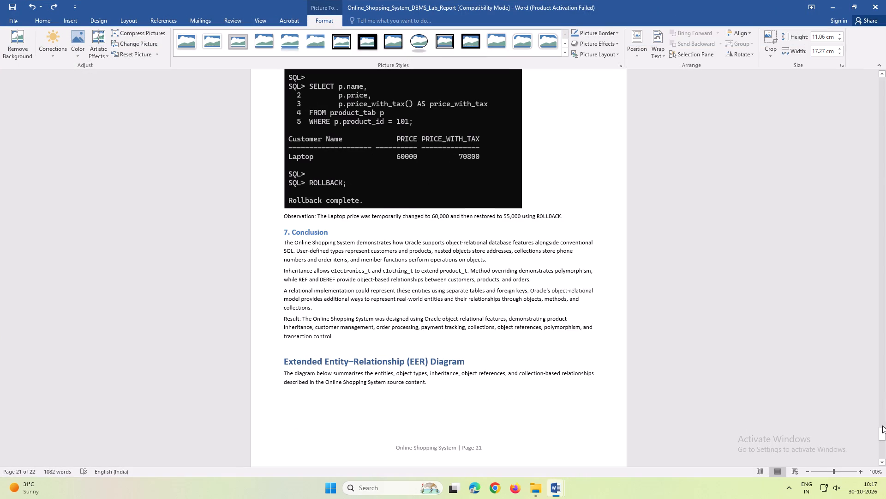
pyautogui.moveTo(883, 426); pyautogui.dragTo(849, 123)
pyautogui.moveTo(883, 317); pyautogui.dragTo(879, 238)
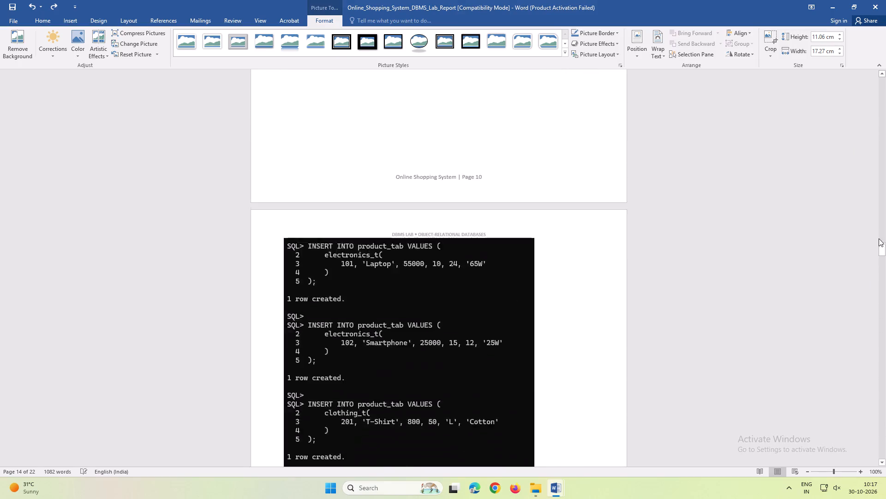
pyautogui.moveTo(879, 238); pyautogui.dragTo(874, 140)
pyautogui.moveTo(880, 188); pyautogui.dragTo(885, 174)
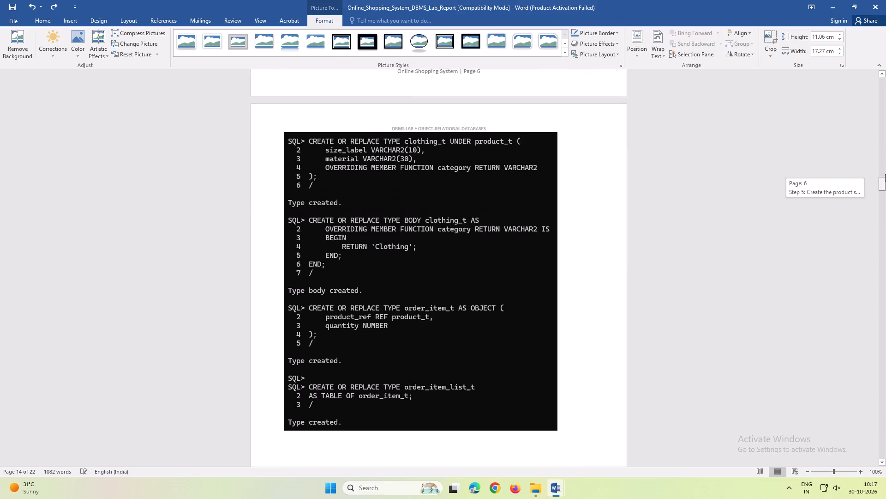
pyautogui.moveTo(885, 174); pyautogui.dragTo(883, 76)
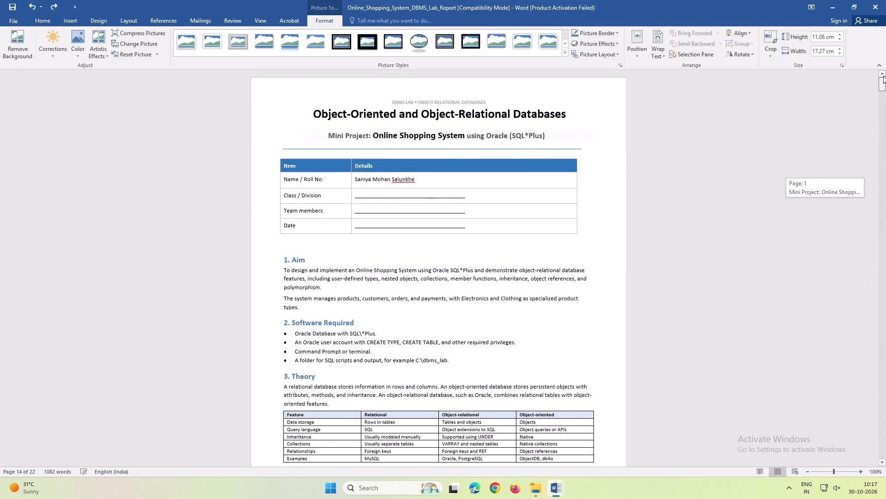
pyautogui.moveTo(883, 76); pyautogui.dragTo(883, 75)
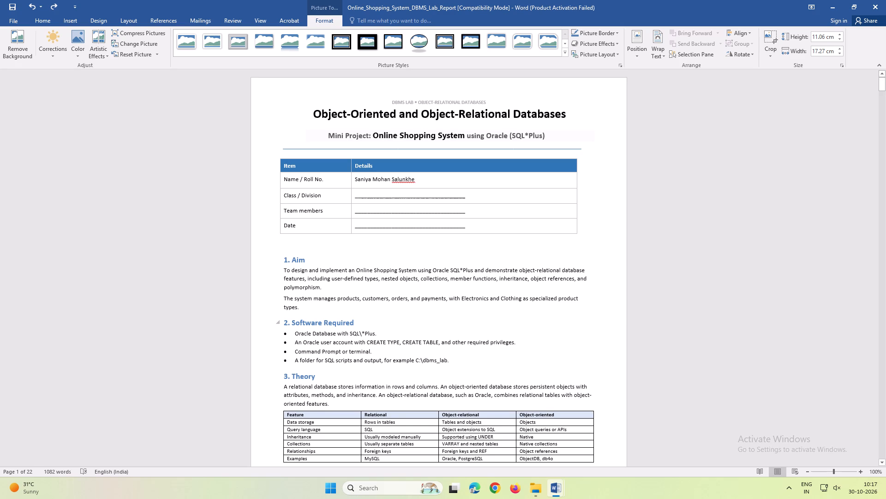
pyautogui.scroll(-15, 570, 316)
pyautogui.scroll(-12, 569, 313)
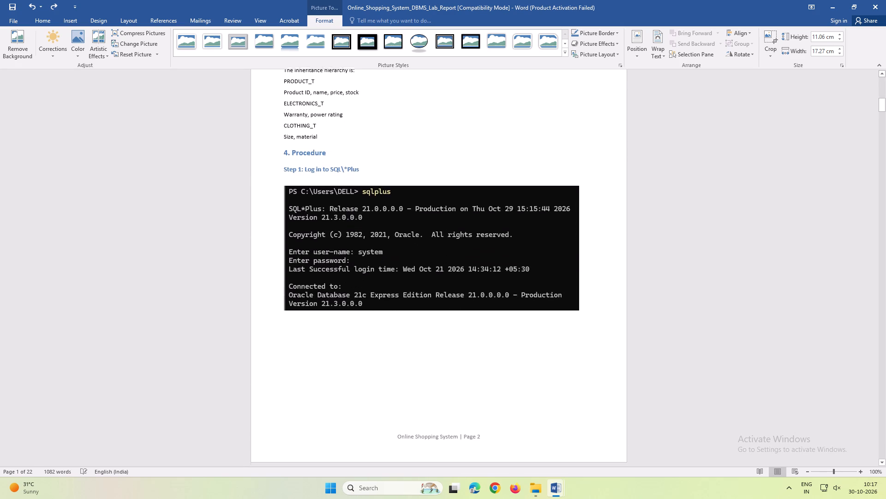
pyautogui.scroll(20, 563, 314)
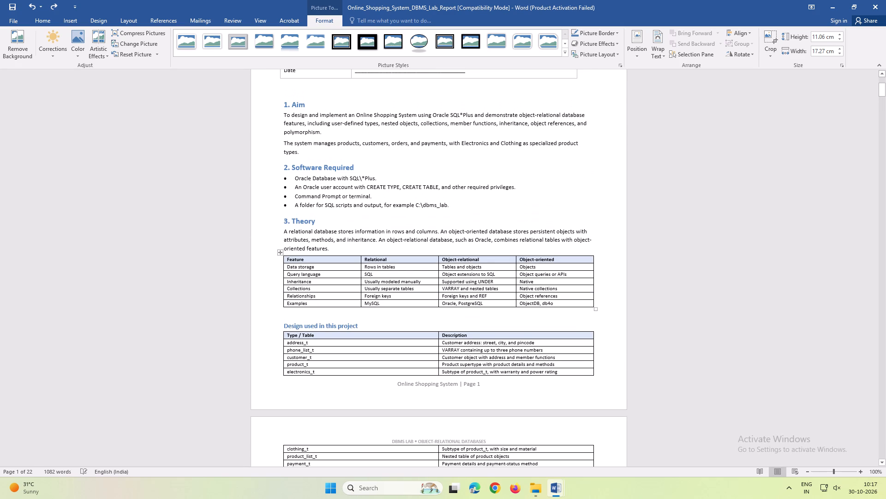
# Save the edited Online_Shopping_System_DBMS_Lab_Report document under its existing name.
pyautogui.click(8, 21)
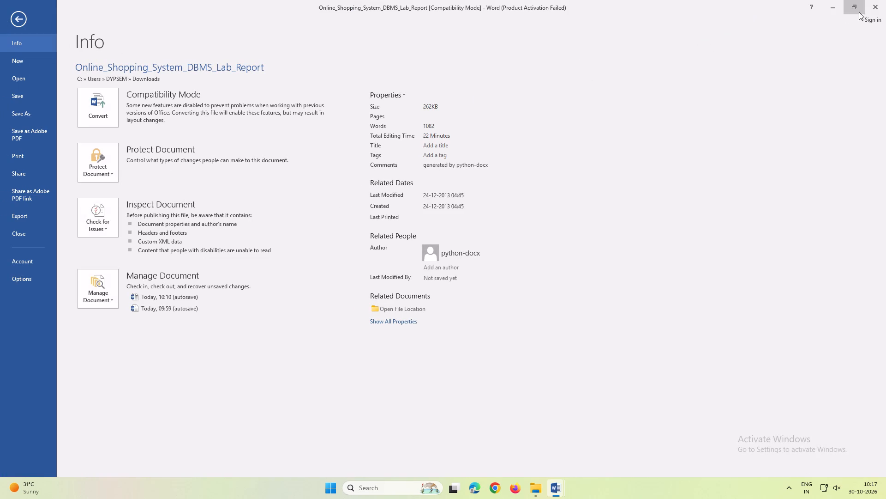
pyautogui.click(21, 17)
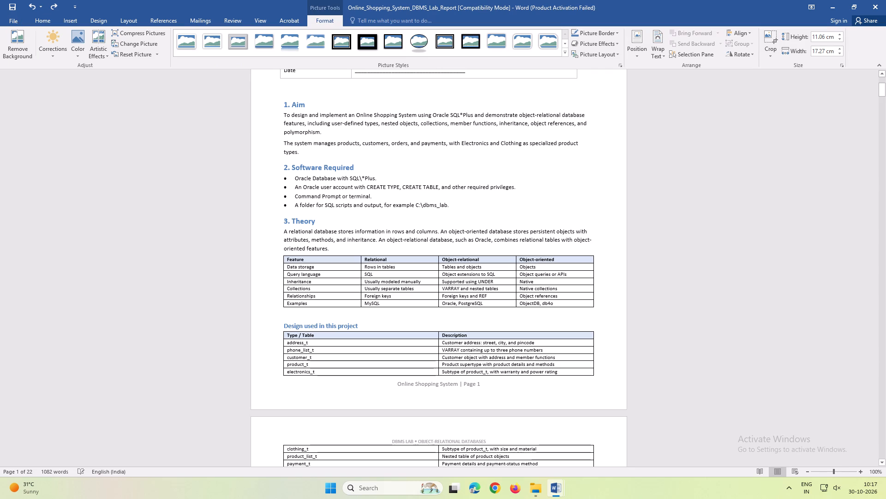
pyautogui.hotkey('ctrl', 's')
pyautogui.hotkey('ctrl', 's')
pyautogui.hotkey('ctrl', 's')
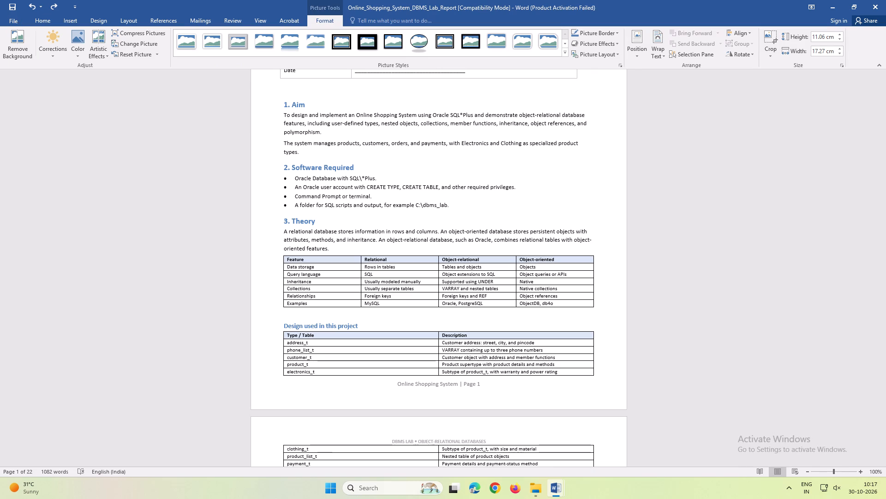
pyautogui.hotkey('ctrl', 's')
# Switch to Google Chrome and go to the WhatsApp Web address, web.whatsapp.com.
pyautogui.click(491, 487)
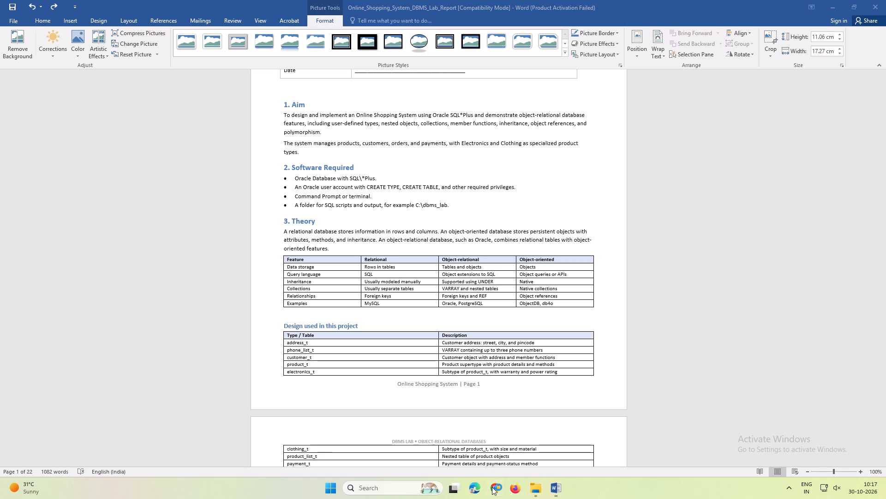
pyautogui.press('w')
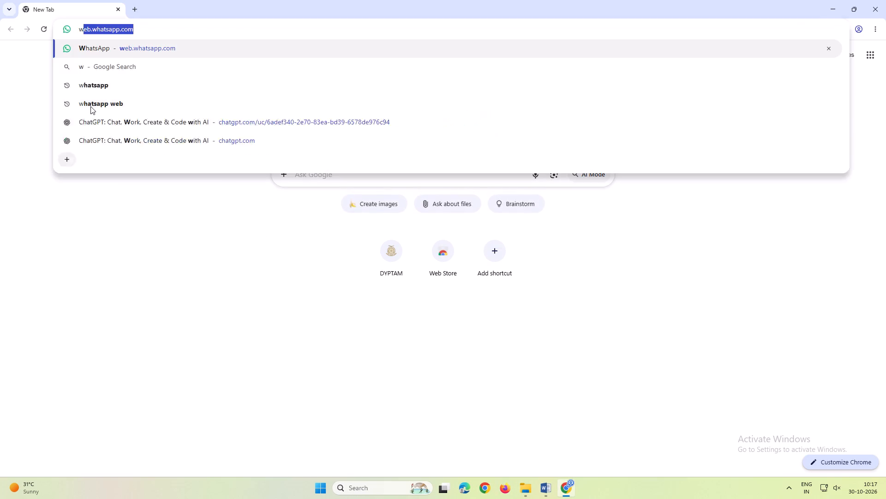
pyautogui.press('Right')
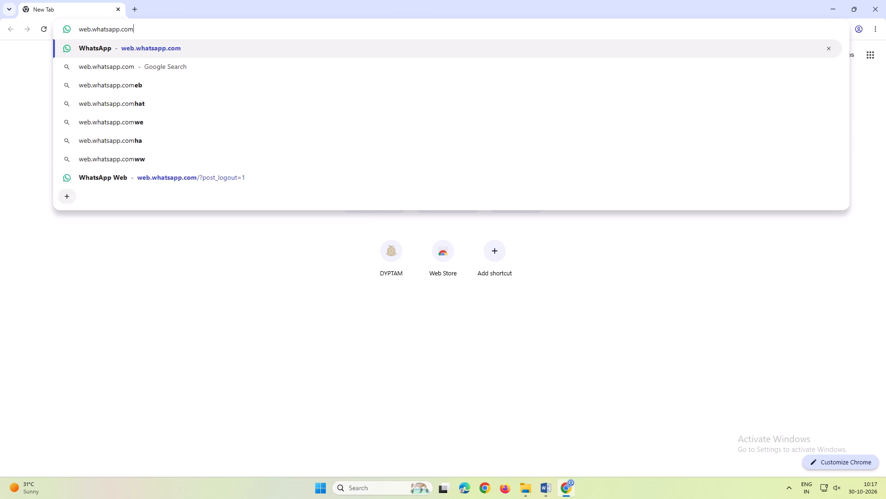
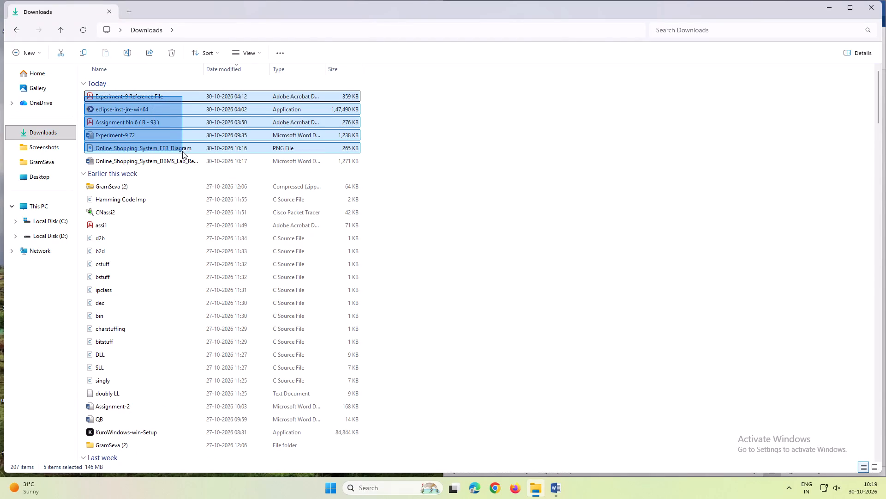
# Delete all six files listed under Today in the Downloads folder, from Experiment-9 Reference File through the Online Shopping System DBMS lab report.
pyautogui.moveTo(182, 151); pyautogui.dragTo(186, 162)
pyautogui.click(176, 55)
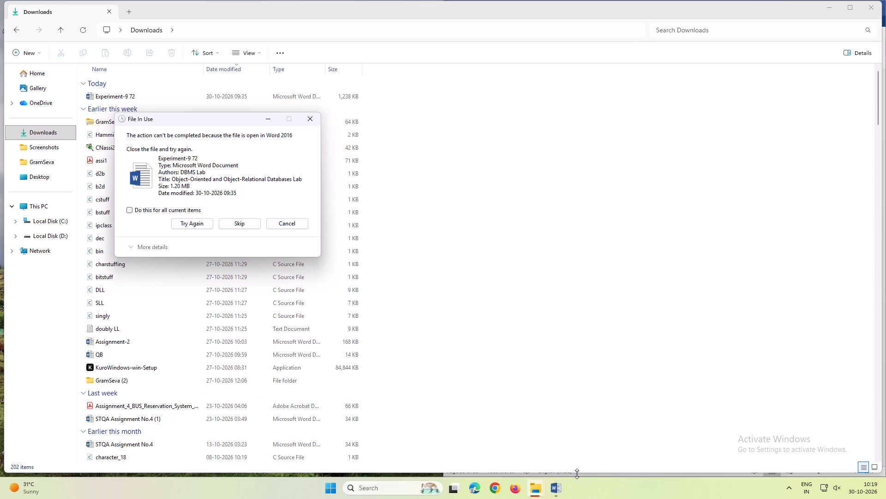
# Switch to Word and close the Experiment-9 72 document without saving its changes.
pyautogui.click(551, 495)
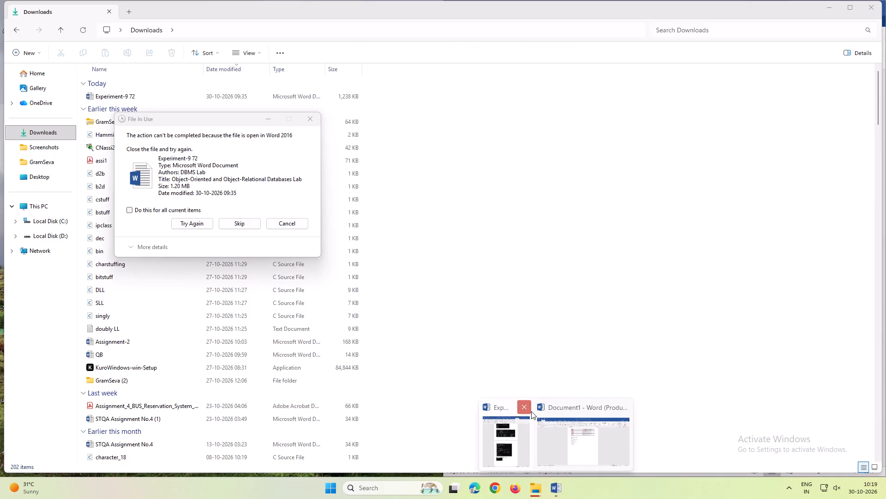
pyautogui.click(528, 410)
pyautogui.click(525, 409)
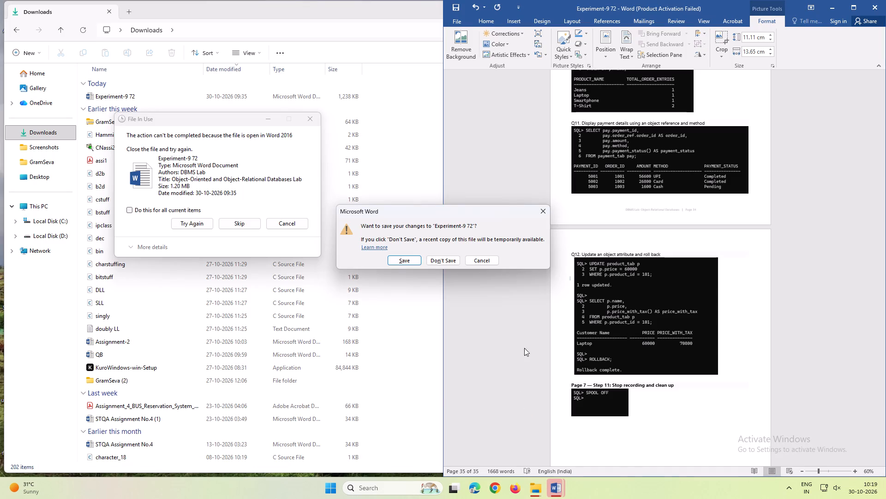
pyautogui.click(434, 261)
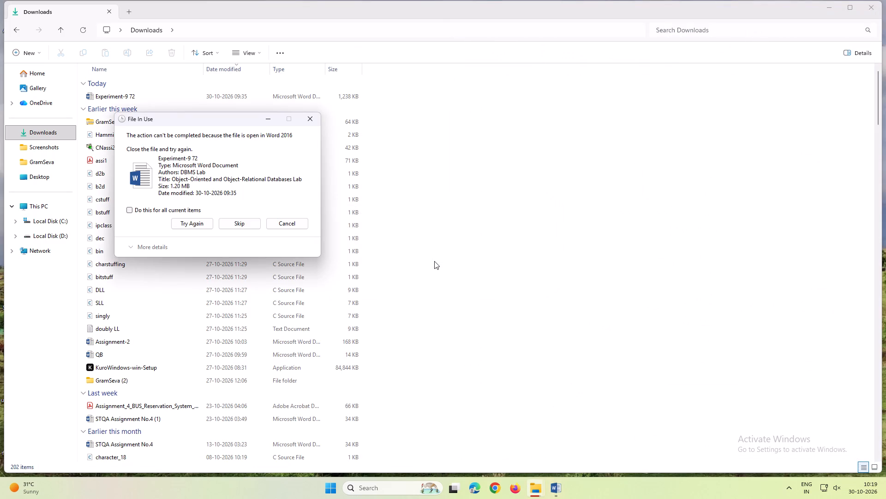
# Close the unsaved Document1 in Word, discarding its changes but keeping the last copied item.
pyautogui.click(561, 493)
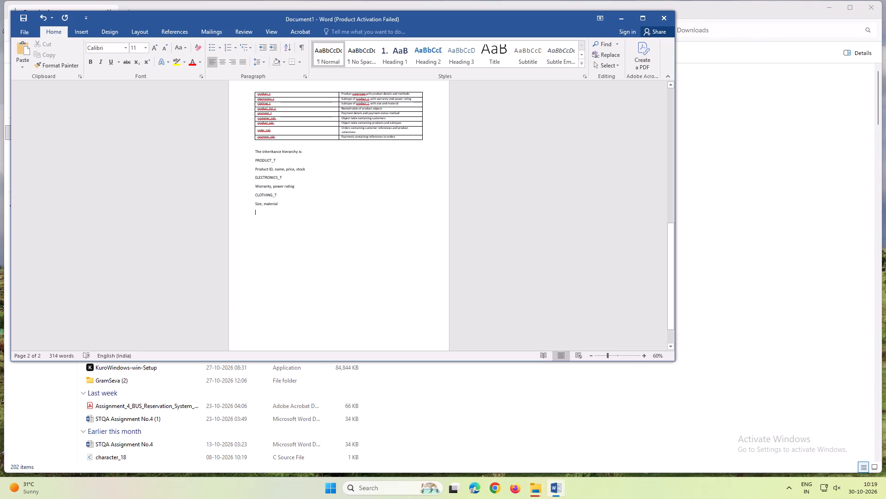
pyautogui.click(669, 20)
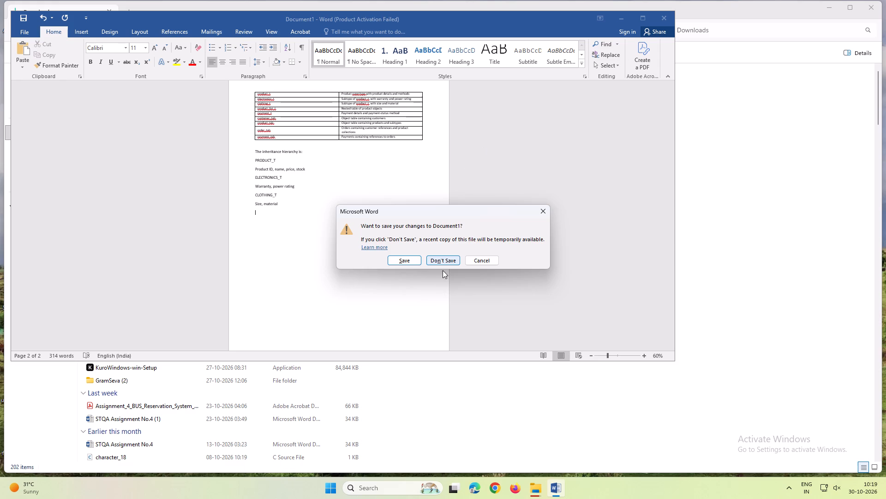
pyautogui.click(442, 259)
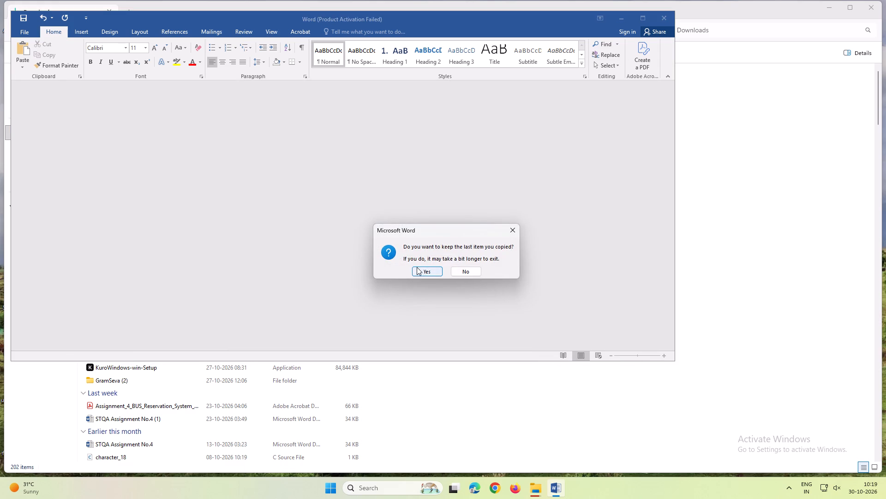
pyautogui.click(417, 267)
# Retry the blocked deletion of Experiment-9 72 from Downloads and close the folder window.
pyautogui.click(190, 224)
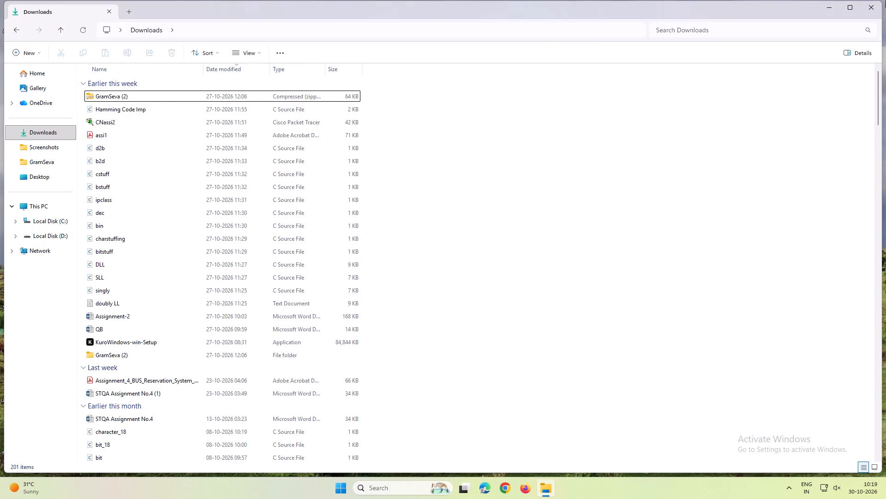
pyautogui.click(875, 9)
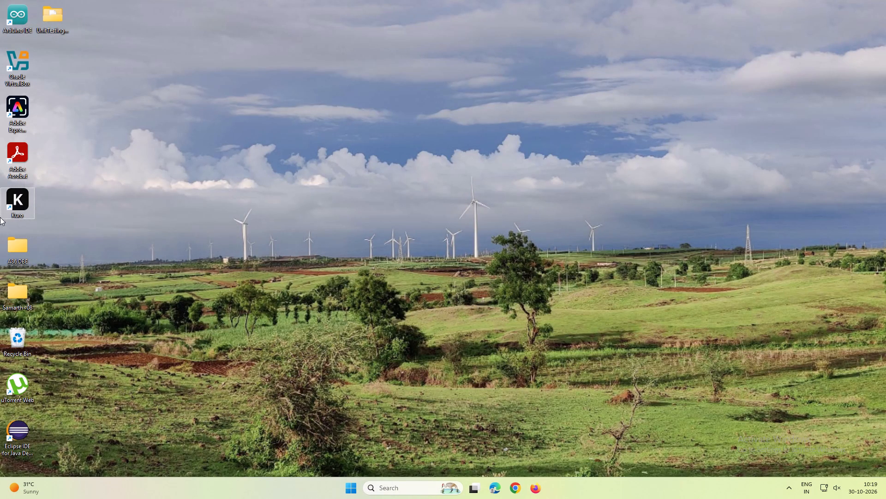
# Search for "re" to open the Recycle Bin, permanently delete all its items, and close its window.
pyautogui.click(394, 488)
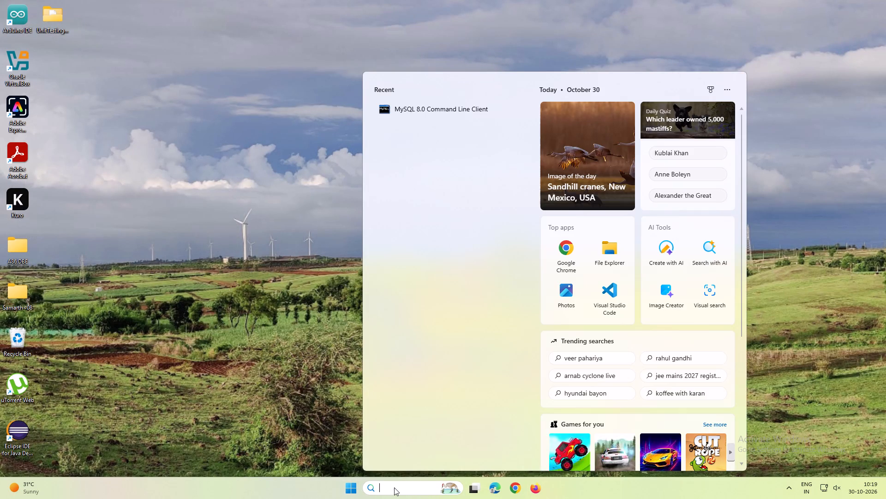
pyautogui.write('re')
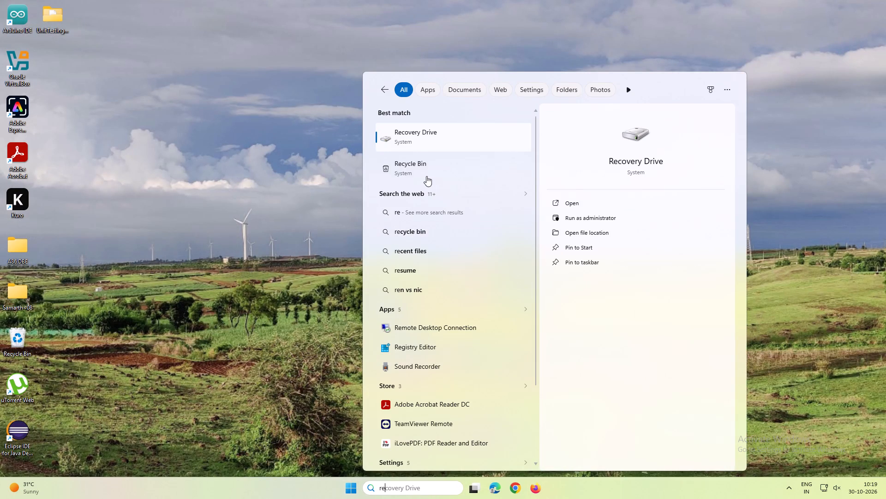
pyautogui.click(426, 176)
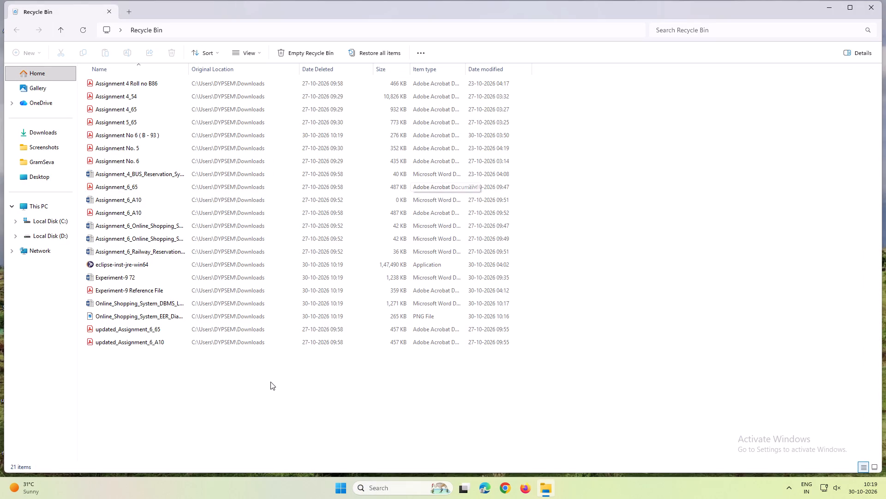
pyautogui.moveTo(270, 381); pyautogui.dragTo(91, 82)
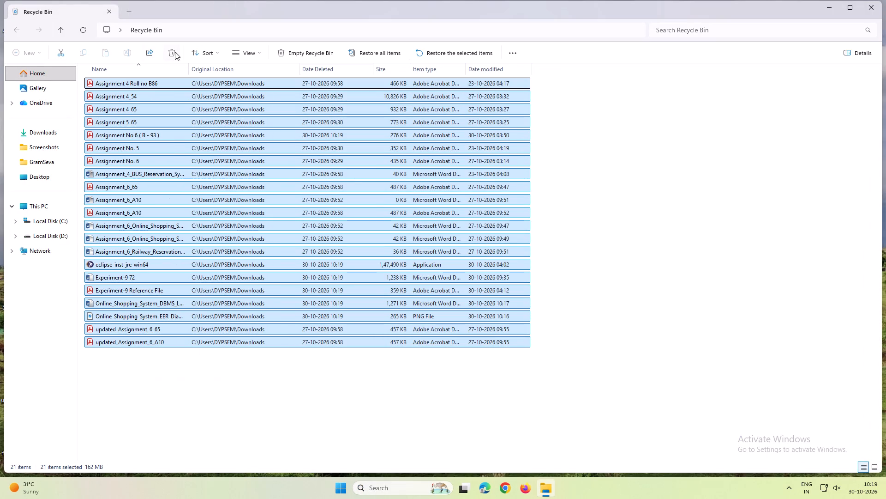
pyautogui.click(175, 52)
pyautogui.click(466, 251)
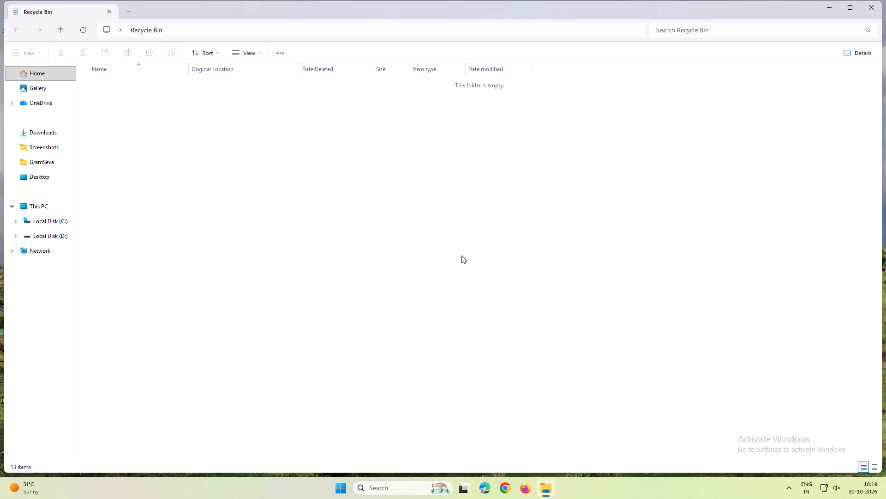
pyautogui.click(881, 2)
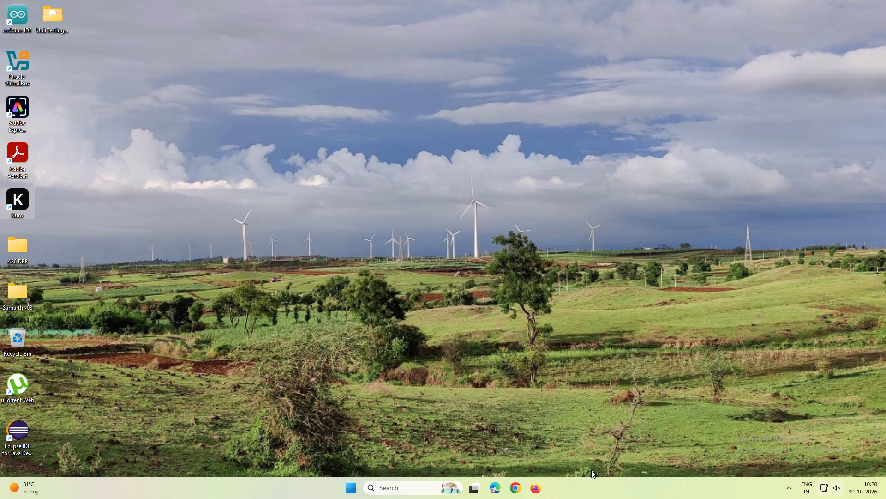
# Bring up the computer's power options for shutting down.
pyautogui.click(357, 488)
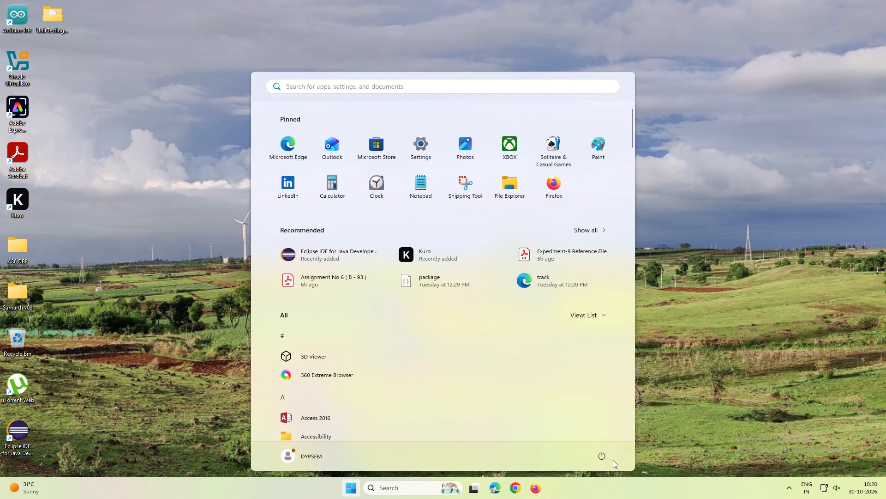
pyautogui.click(605, 459)
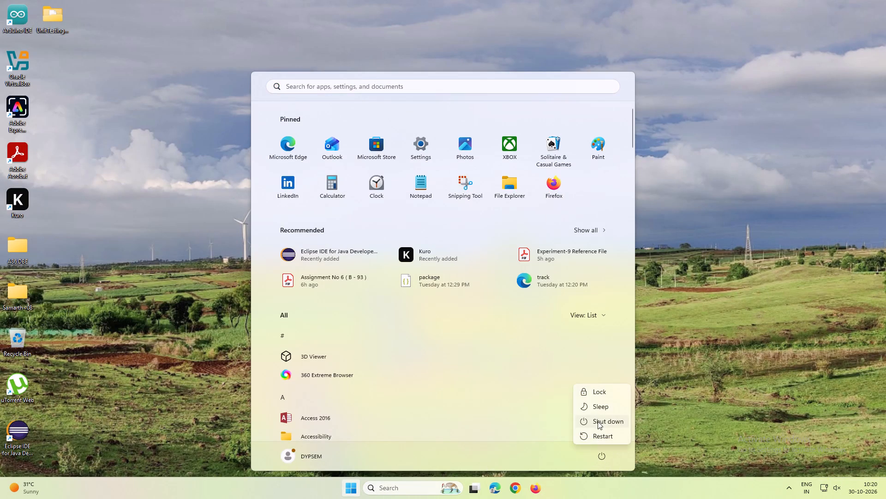